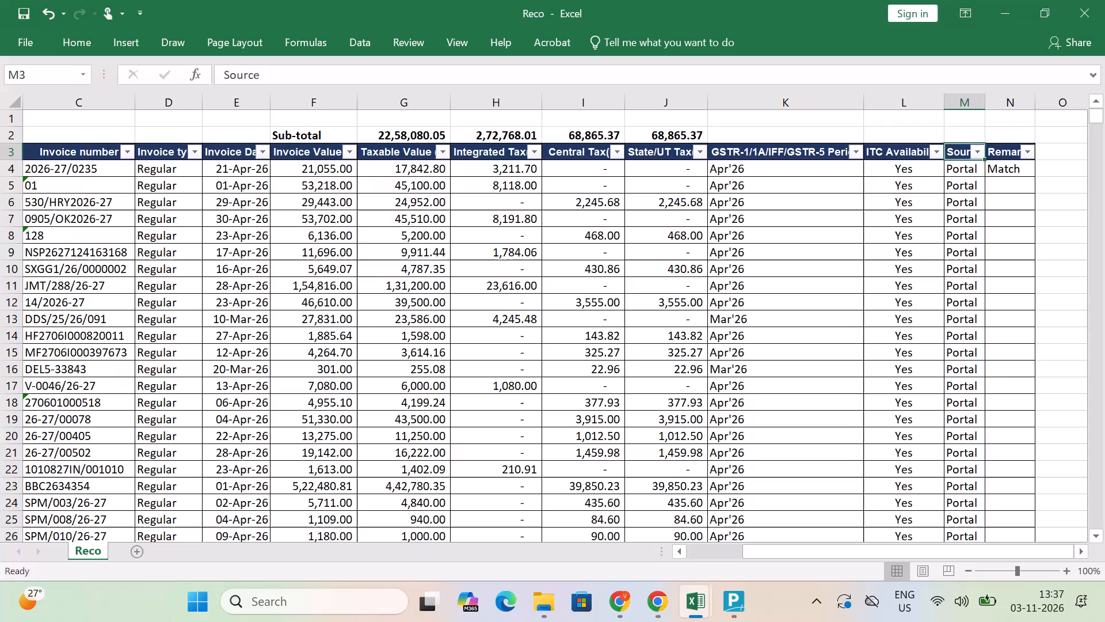
Fill the Remarks lookup formula in N4 down the column to the last data row.
key(Down)
key(ctrl+Down)
key(Down)
key(Up)
key(Right)
key(ctrl+shift+Up)
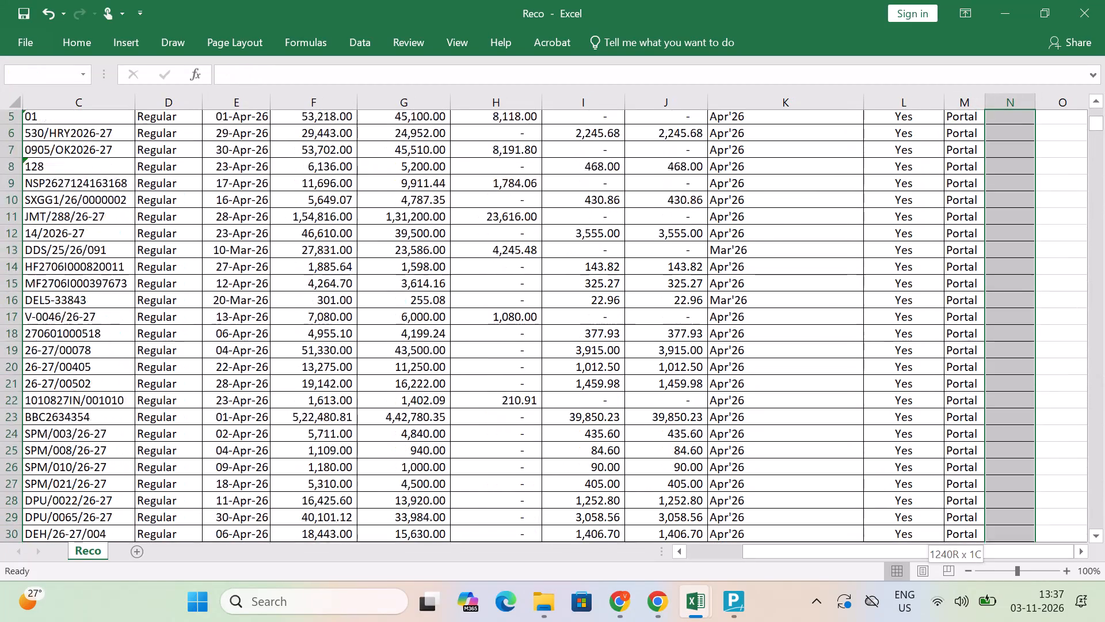
key(ctrl+d)
Filter the Remarks column to show only Match rows and check the sub-totals above the headers.
key(ctrl+Up)
key(Up)
key(Down)
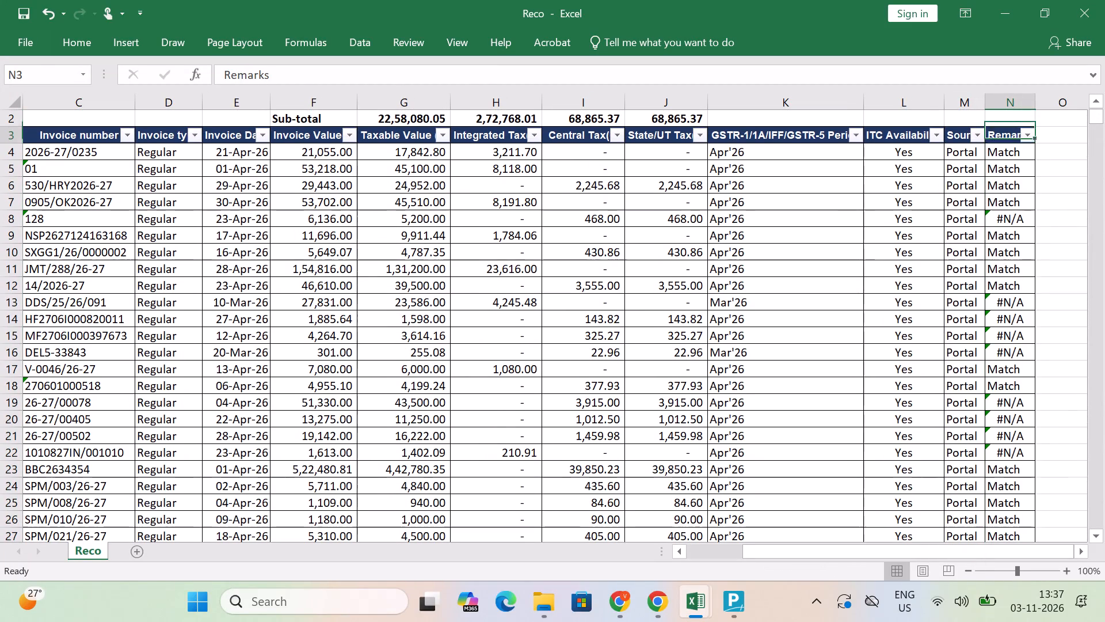
key(alt+Down)
key(alt+Down)
key(alt+Down)
key(alt+Down)
key(alt+Down)
key(alt+Down)
key(alt+Down)
key(alt+Down)
key(Down)
key(space)
key(Down)
key(space)
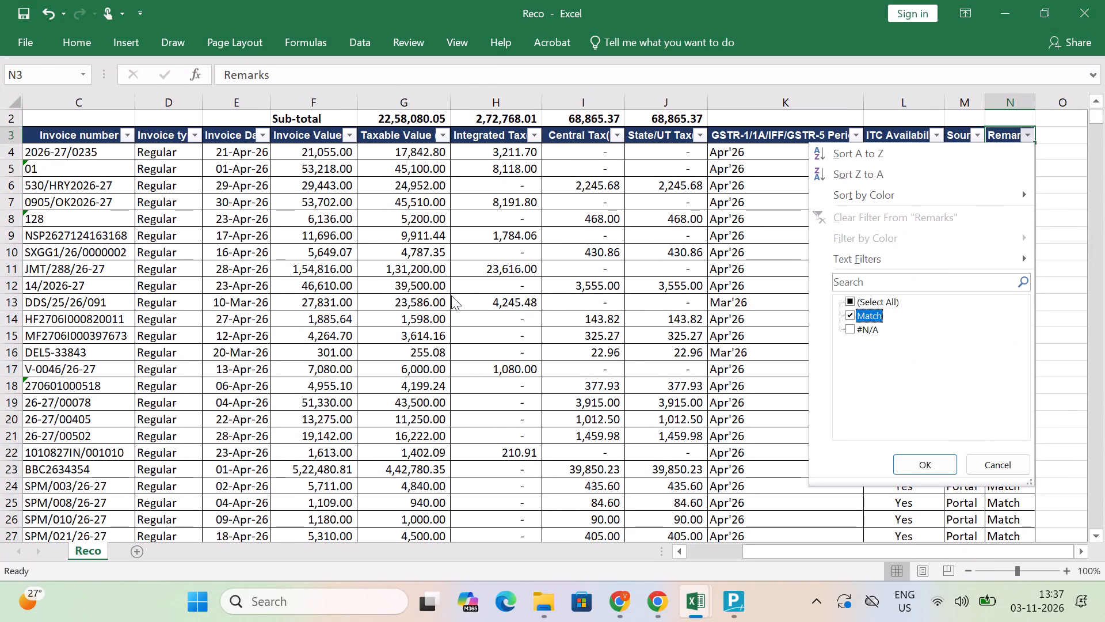
key(Return)
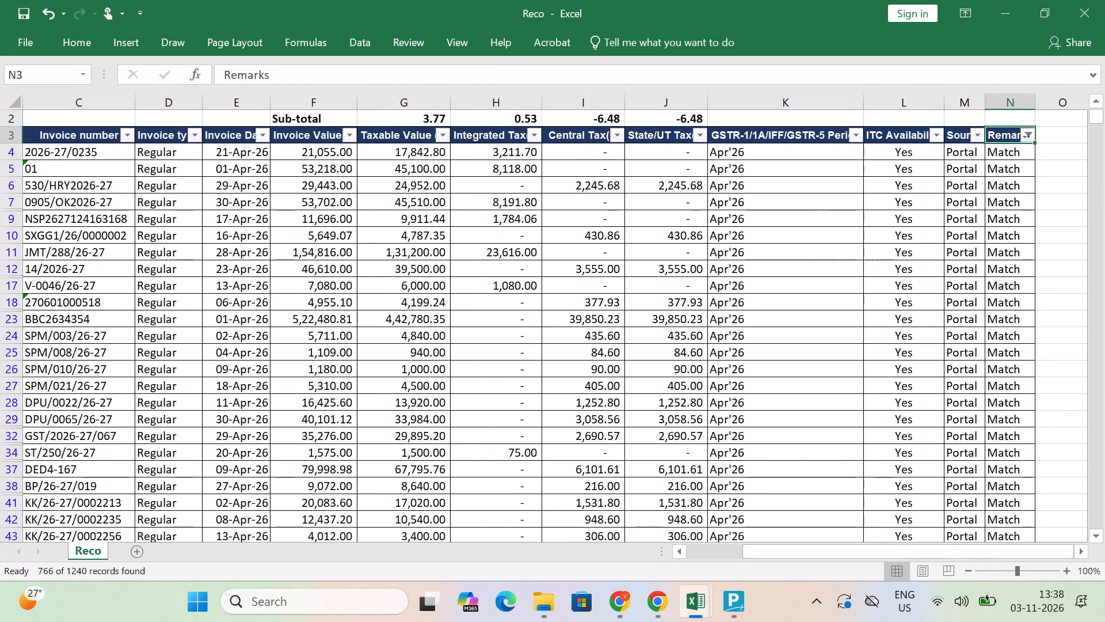
key(Up)
key(Up)
key(Up)
key(Down)
key(Down)
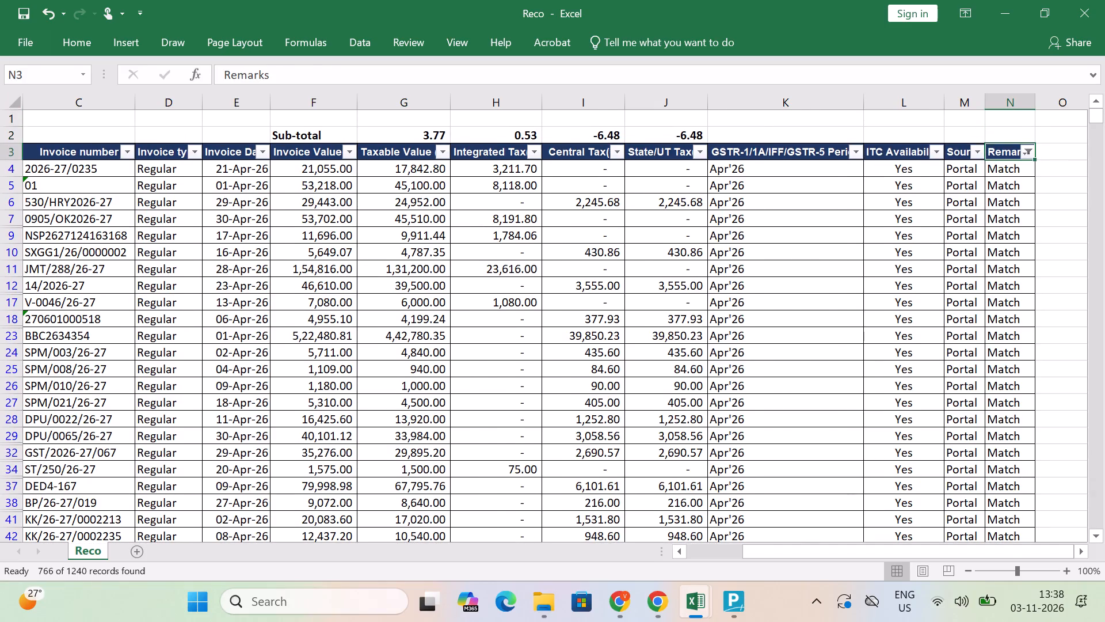
key(ctrl+Left)
key(Right)
key(ctrl+Right)
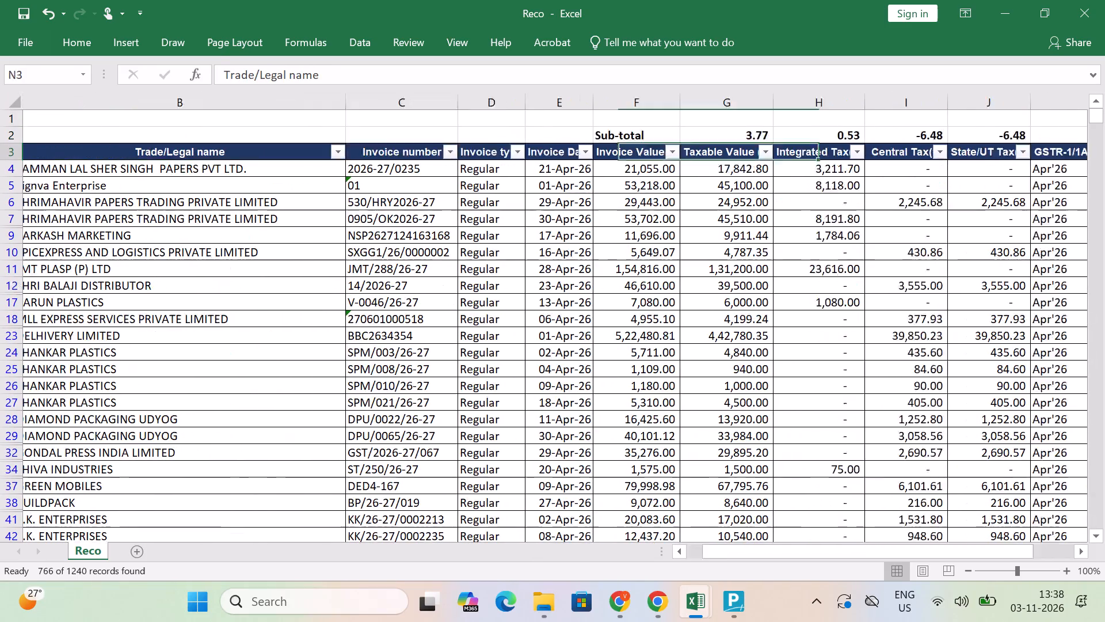
Switch the Remarks filter to show only the #N/A rows.
key(alt+Down)
key(alt+Down)
key(alt+Down)
key(alt+Down)
key(alt+Down)
key(alt+Down)
key(alt+Down)
key(alt+Down)
key(alt+Down)
key(Down)
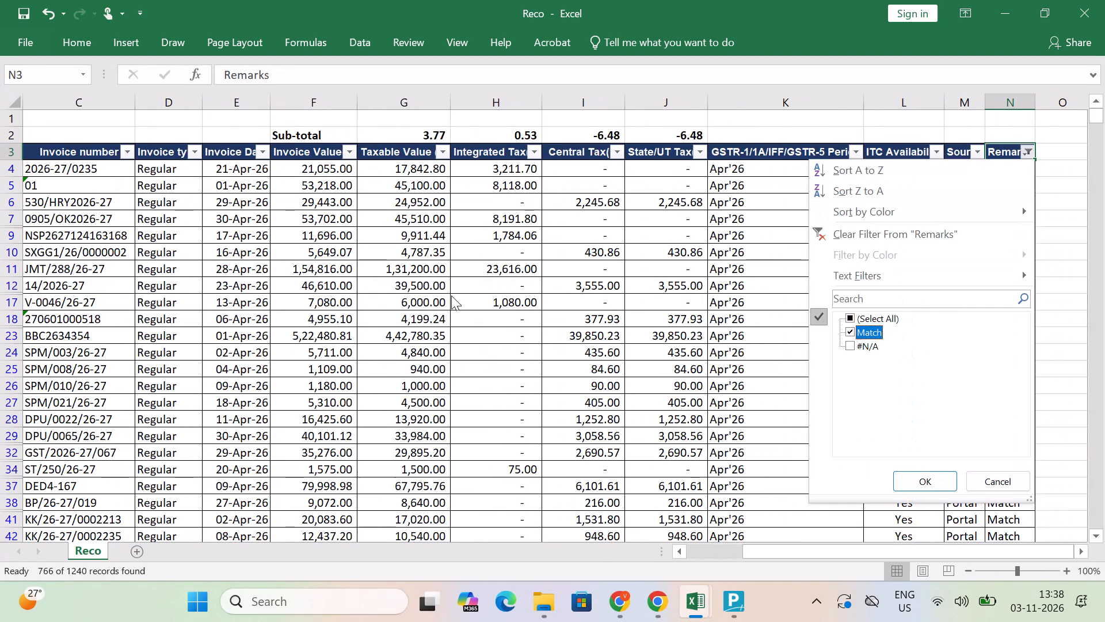
key(space)
key(Down)
key(space)
key(Return)
Reset the Remarks filter so that all rows are shown.
key(alt+Down)
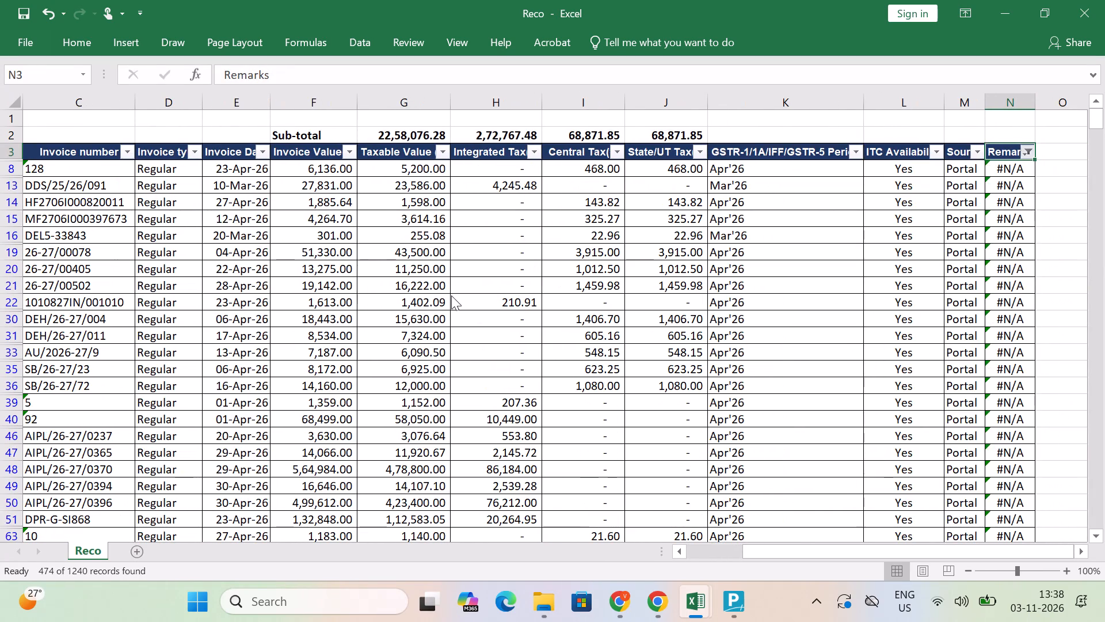
key(Down)
key(Down)
key(Down)
key(Down)
key(space)
Replace the Remarks formulas from N4 to the last data row with their values using Paste Special.
key(Down)
key(ctrl+shift+Down)
key(shift+Down)
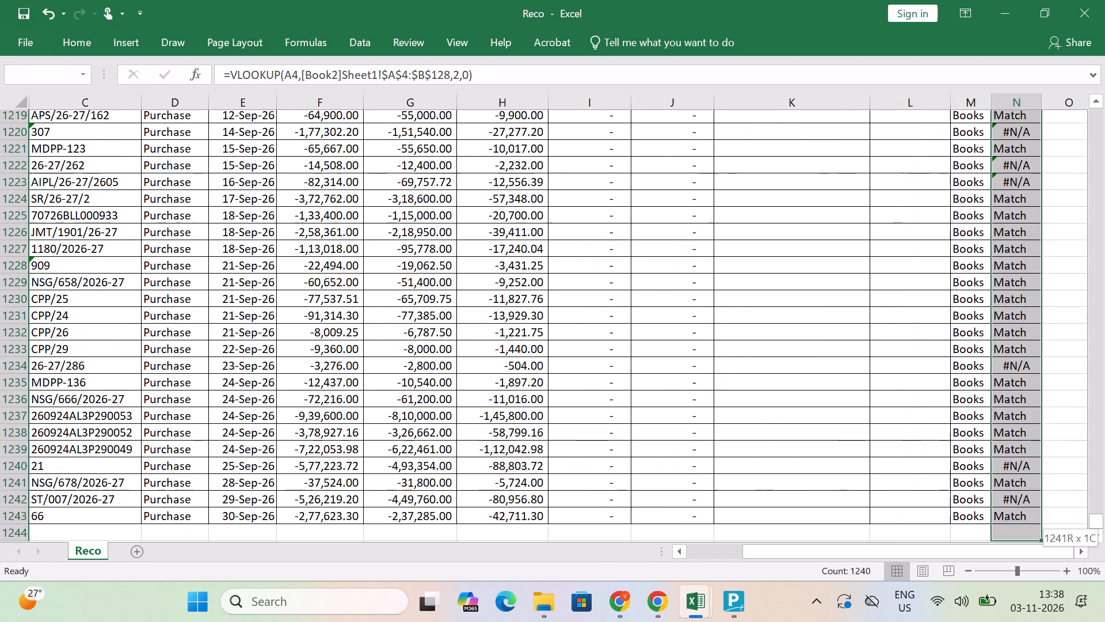
key(shift+Up)
key(ctrl+c)
key(ctrl+alt+v)
key(v)
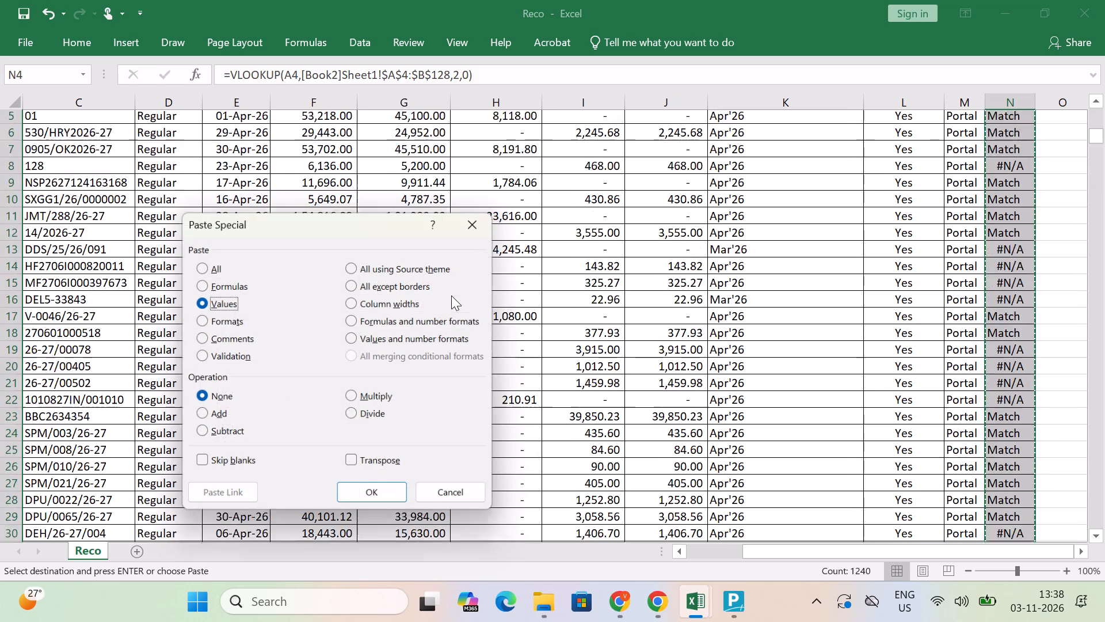
key(Return)
key(Escape)
Filter the Remarks column to only the #N/A rows and save the Reco workbook.
key(Up)
key(alt+Down)
key(alt+Down)
key(alt+Down)
key(alt+Down)
key(alt+Down)
key(alt+Down)
key(alt+Down)
key(alt+Down)
key(alt+Down)
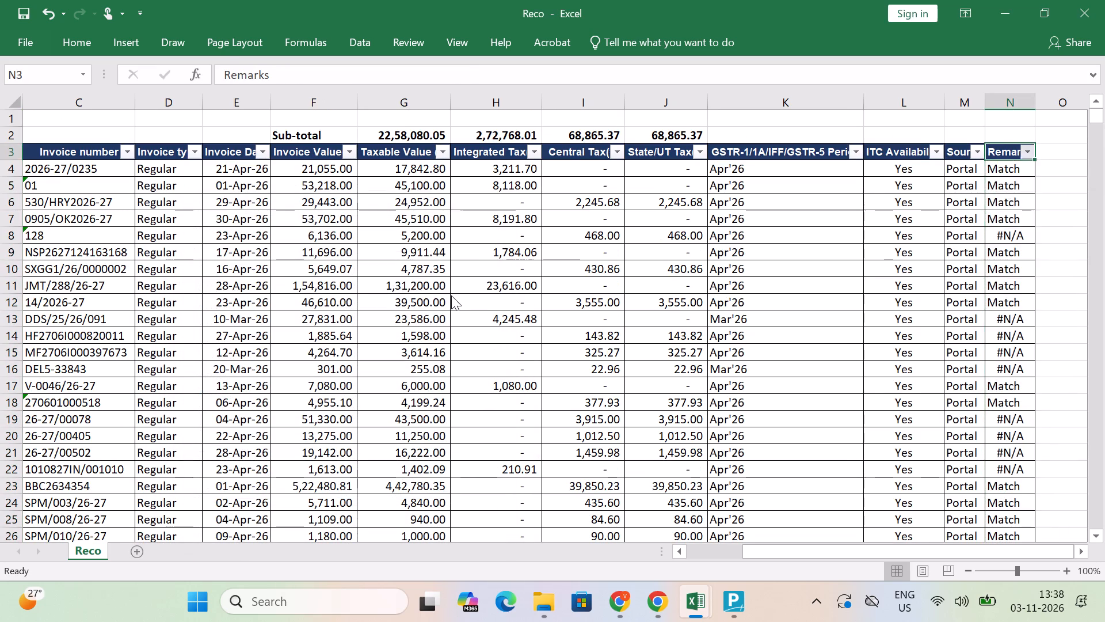
key(space)
key(Down)
key(Down)
key(space)
key(Return)
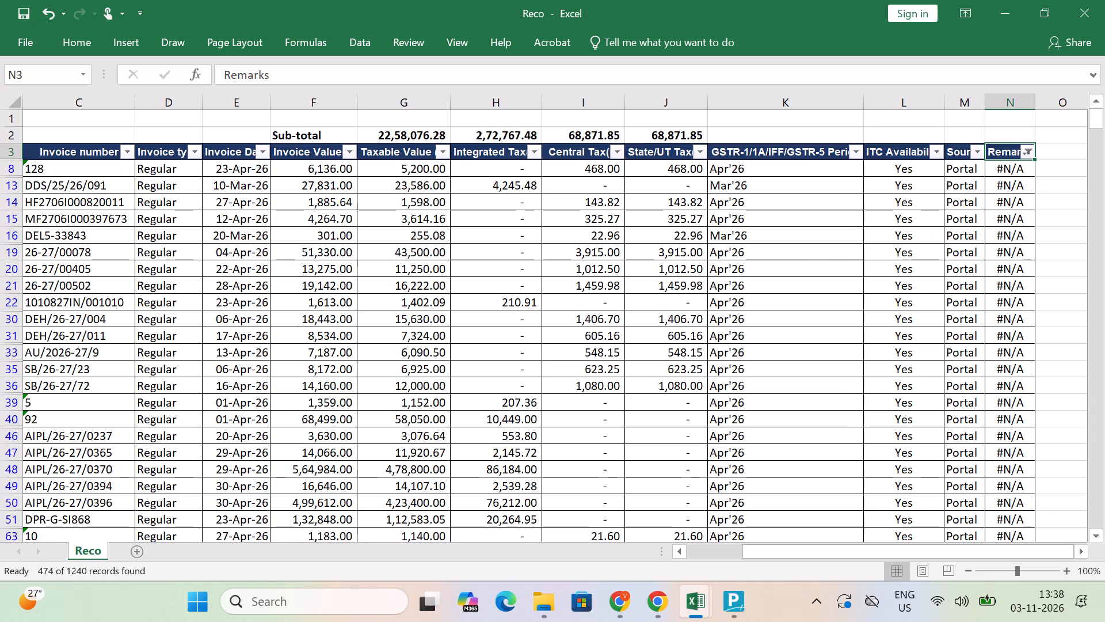
key(ctrl+s)
Delete the #N/A entries from the visible Remarks cells and clear the filter.
key(Down)
key(ctrl+shift+Down)
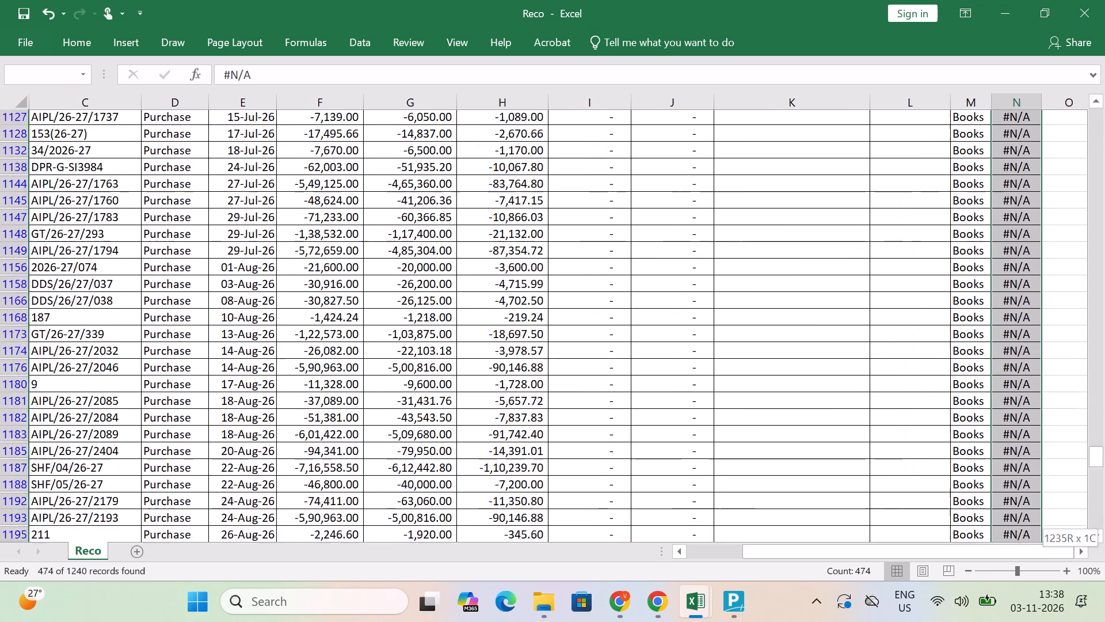
key(alt+semicolon)
key(Delete)
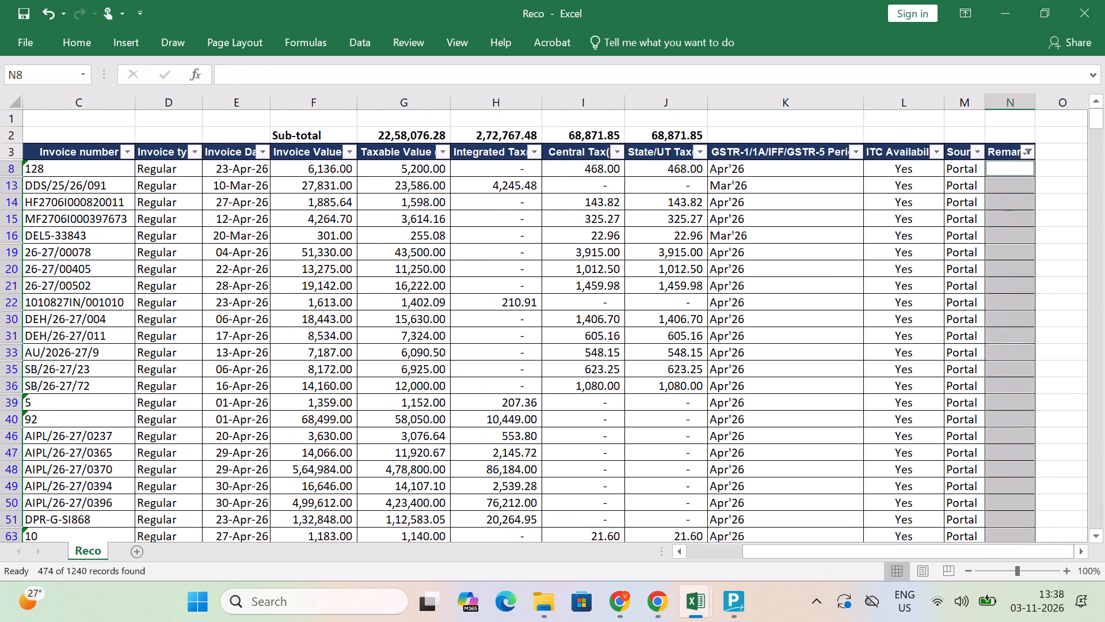
key(Up)
text(ac)
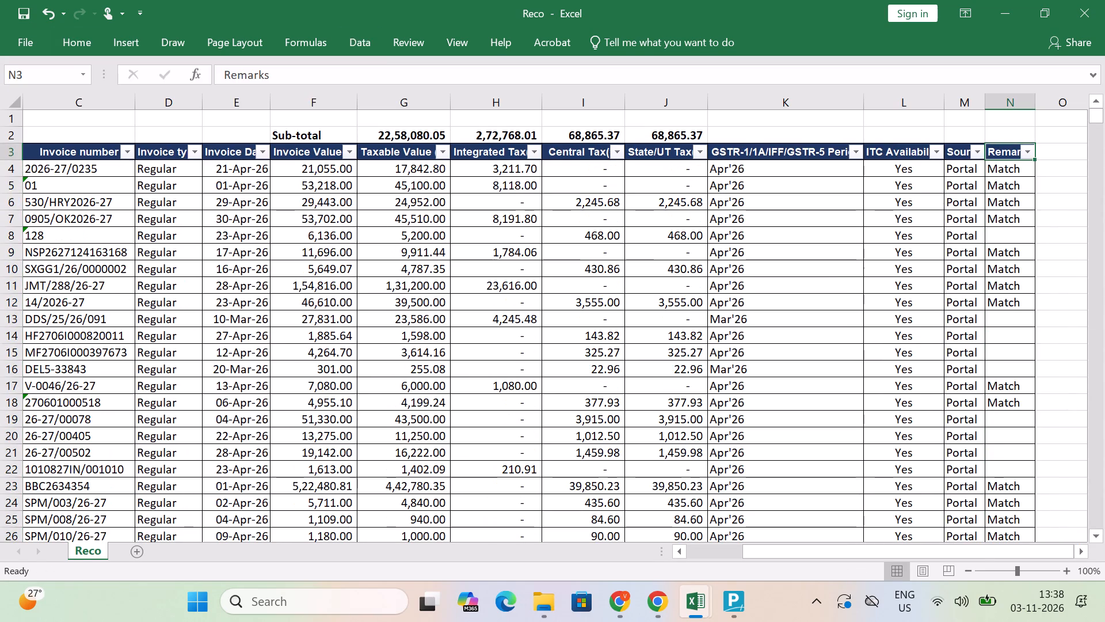
Save and close the Reco workbook.
key(ctrl+s)
click(1082, 20)
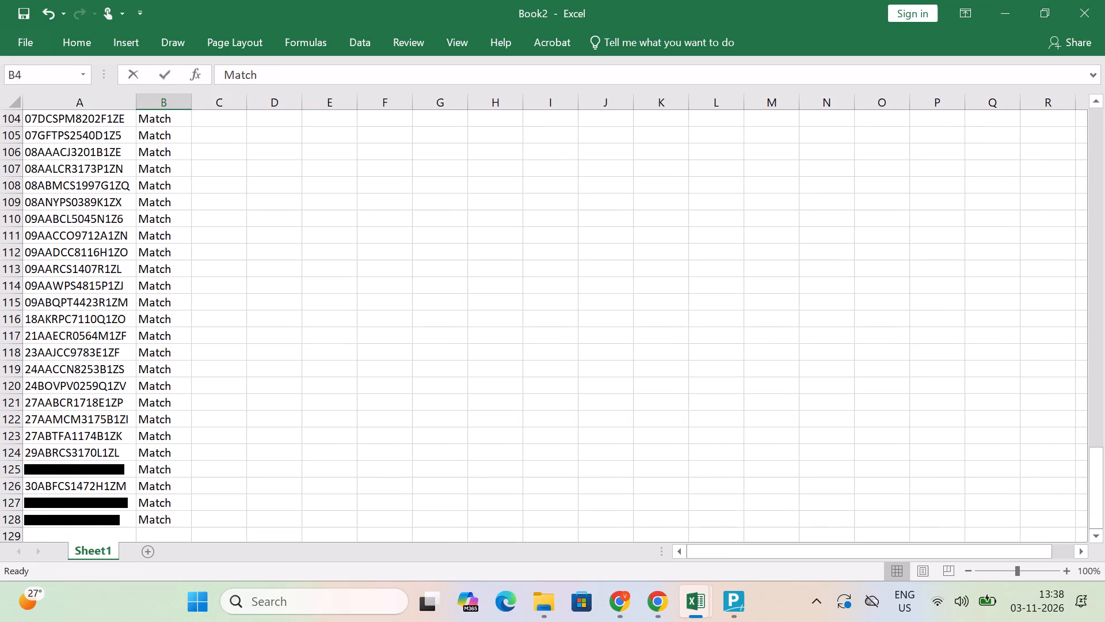
Close the Book2 and Book1 workbooks without saving their changes.
click(1089, 14)
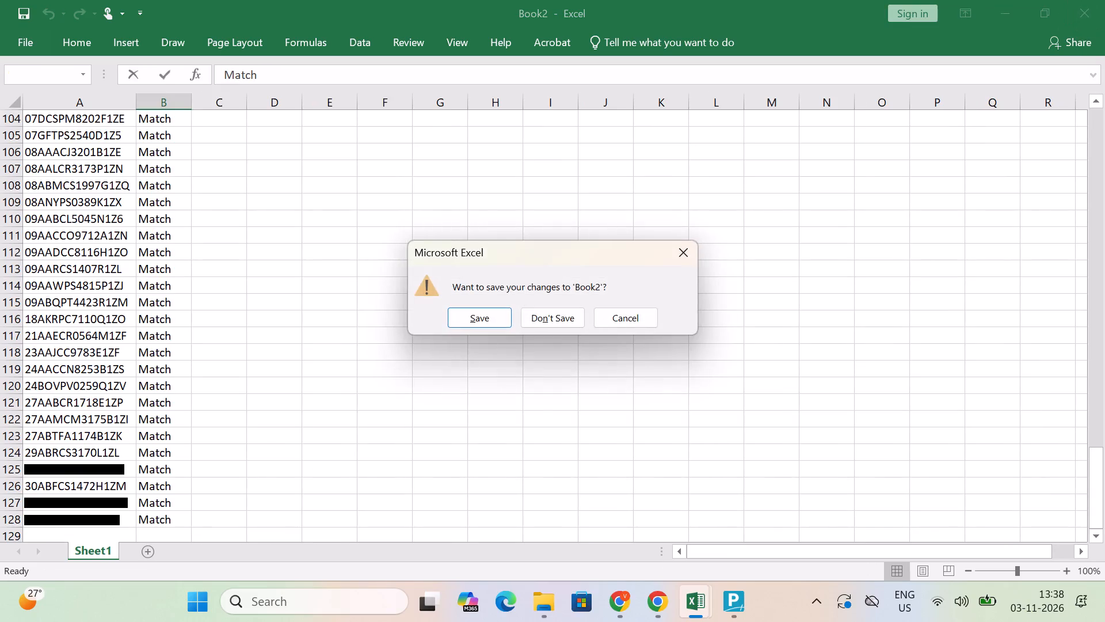
click(566, 327)
click(1092, 8)
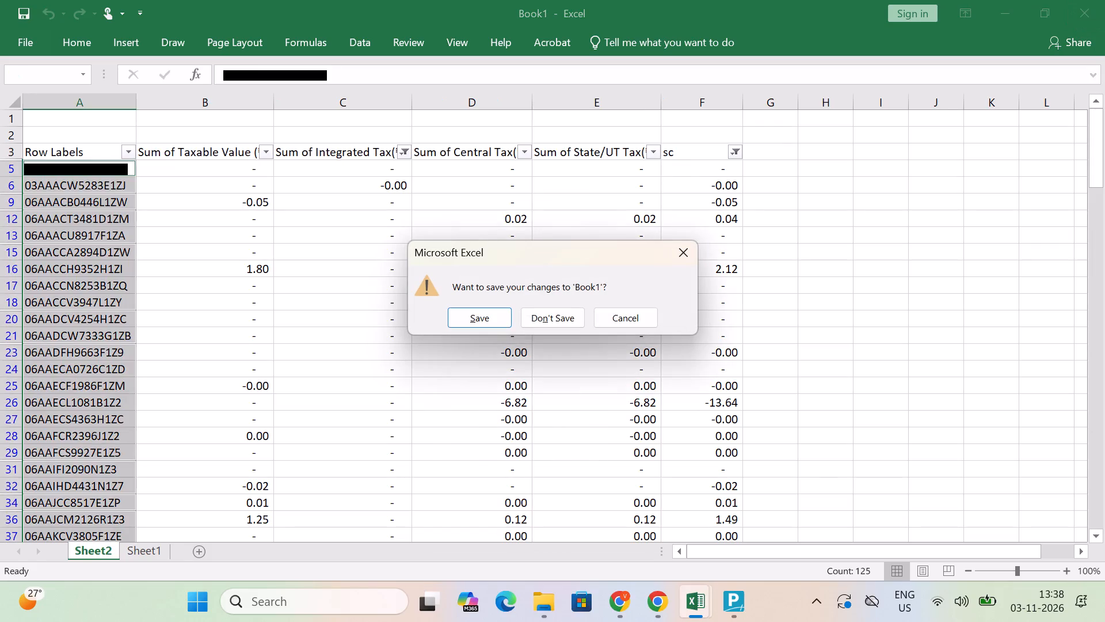
click(568, 323)
Close the IGST workbook, saving its changes.
click(1079, 16)
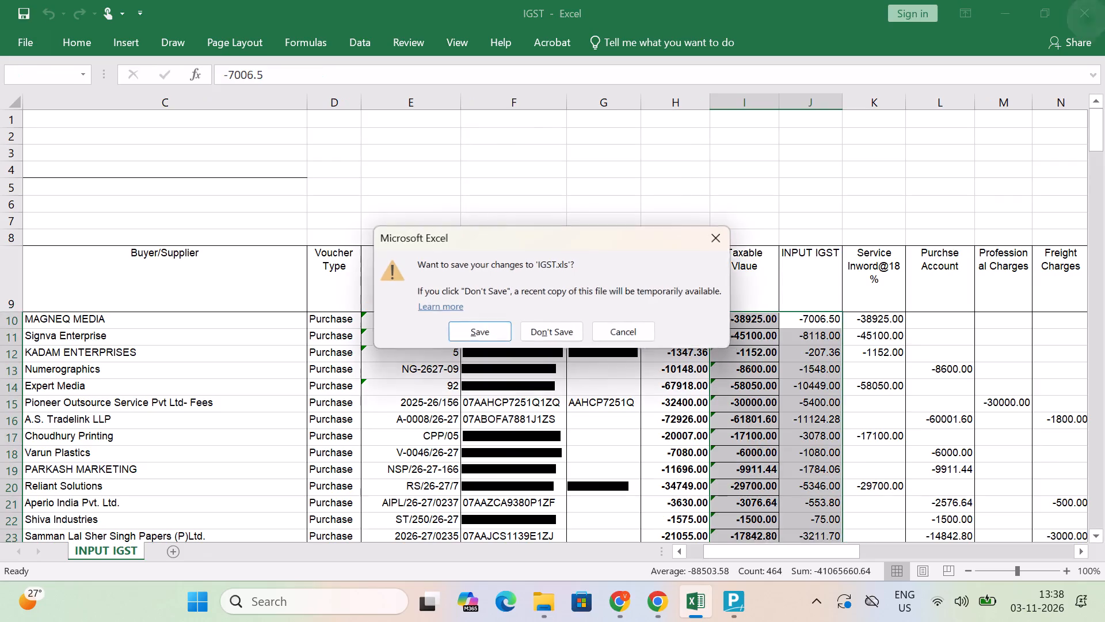
click(490, 327)
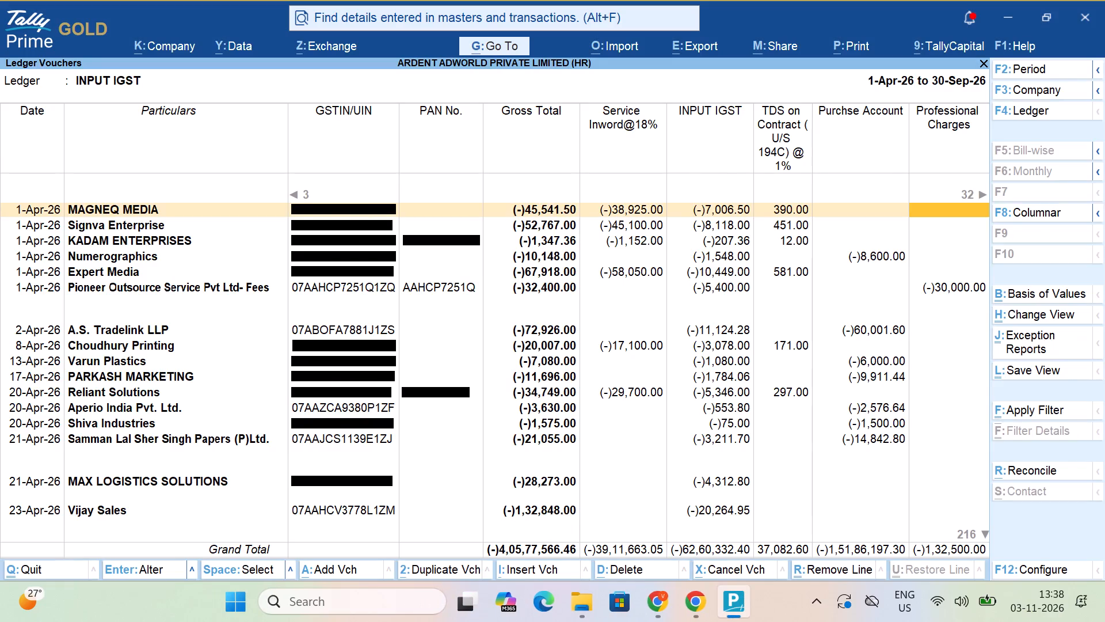
Launch Excel again and create a blank workbook.
text(excel)
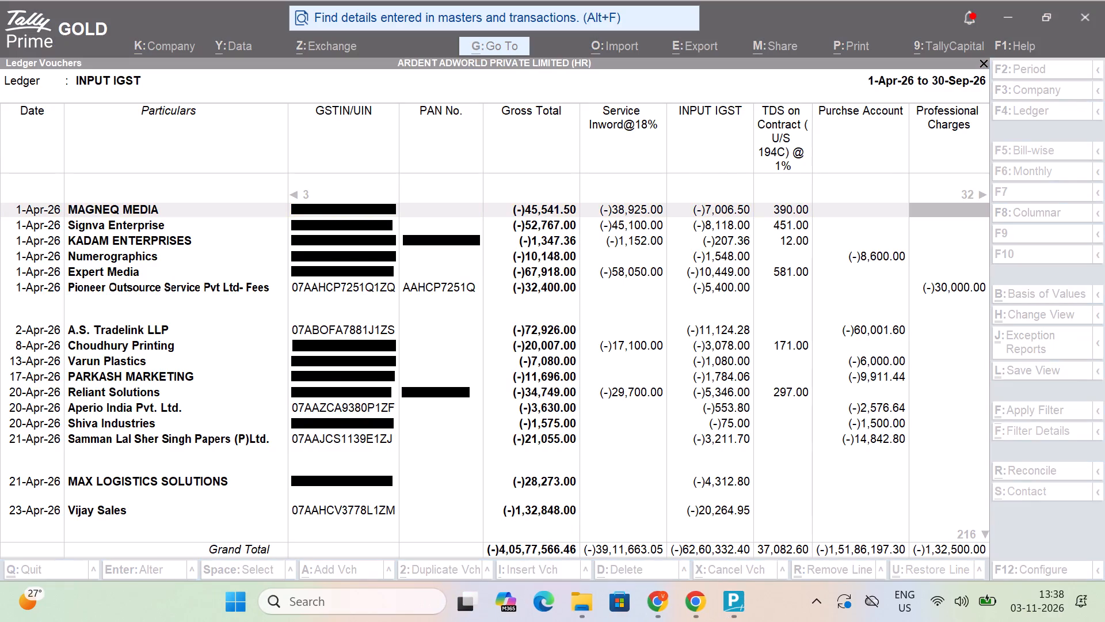
text(excel)
key(Return)
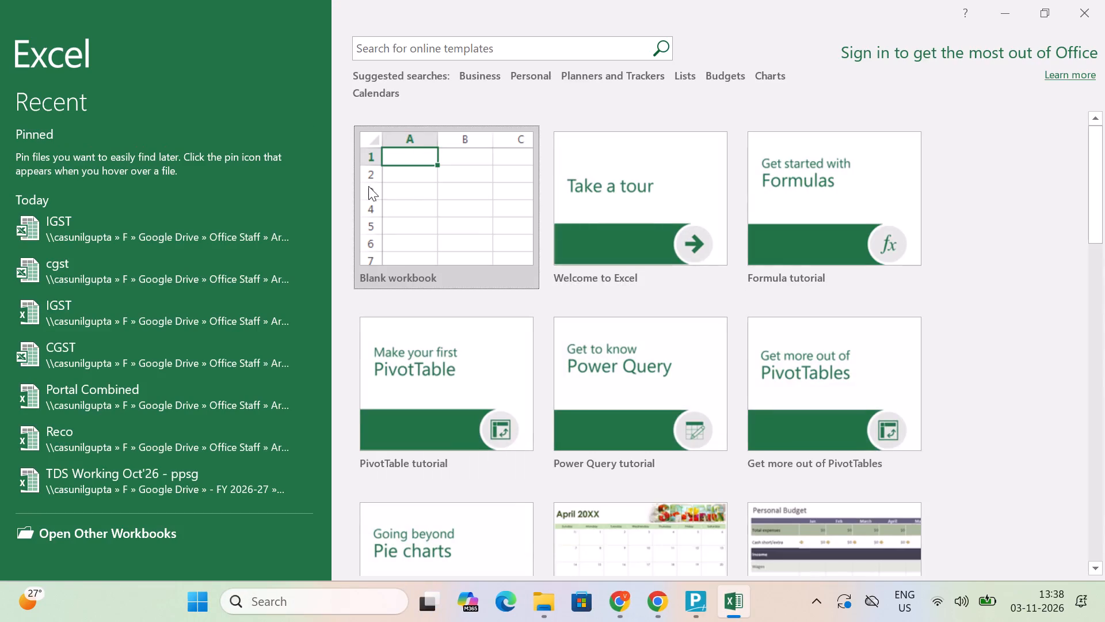
click(429, 183)
Enter the headers S.No. in G6 and Party's Name in H6, autofitting column H to its text.
click(390, 203)
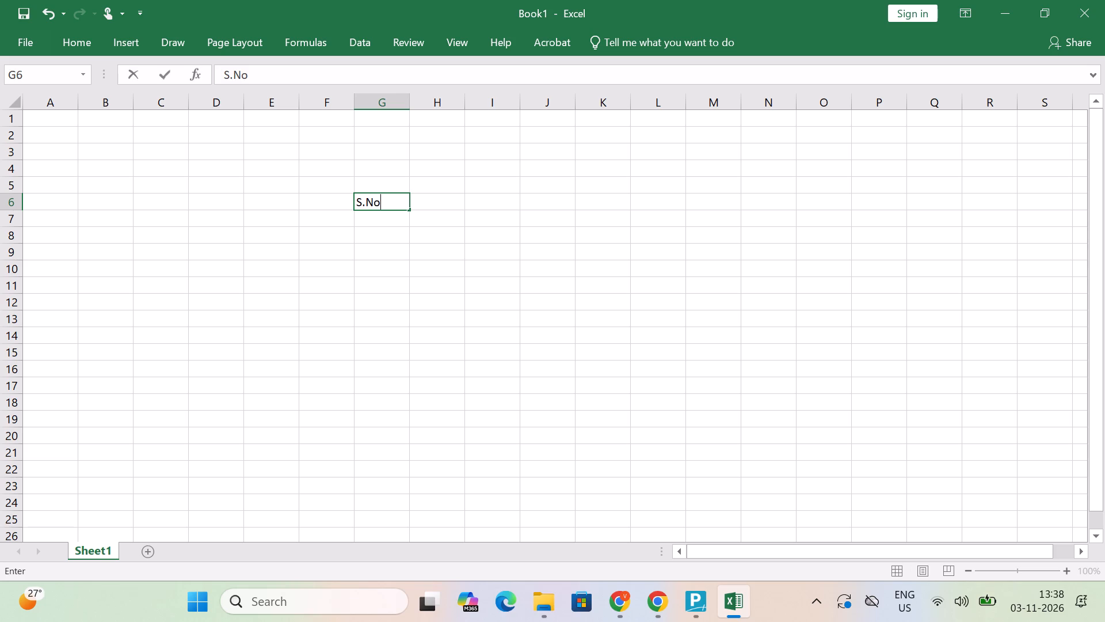
key(Tab)
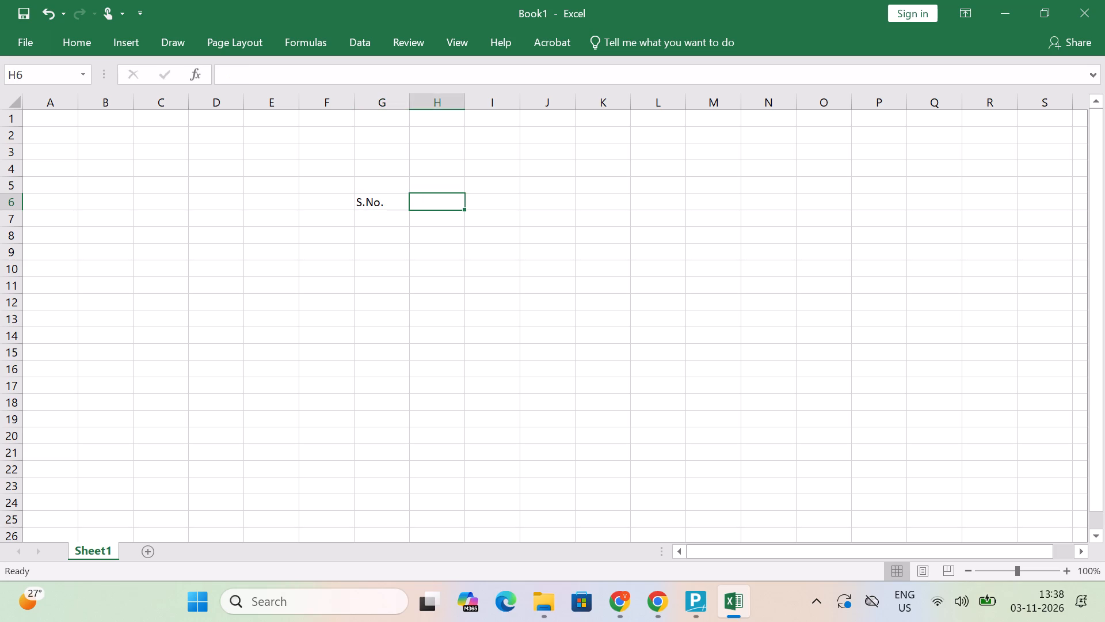
text(arty's)
key(space)
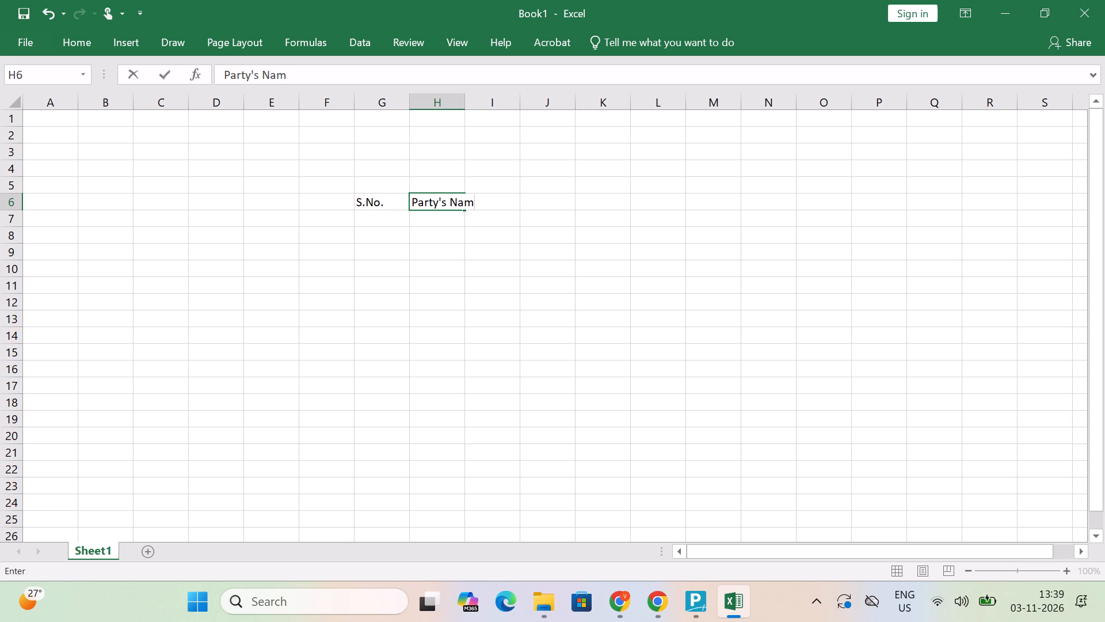
key(w)
key(BackSpace)
key(e)
key(Tab)
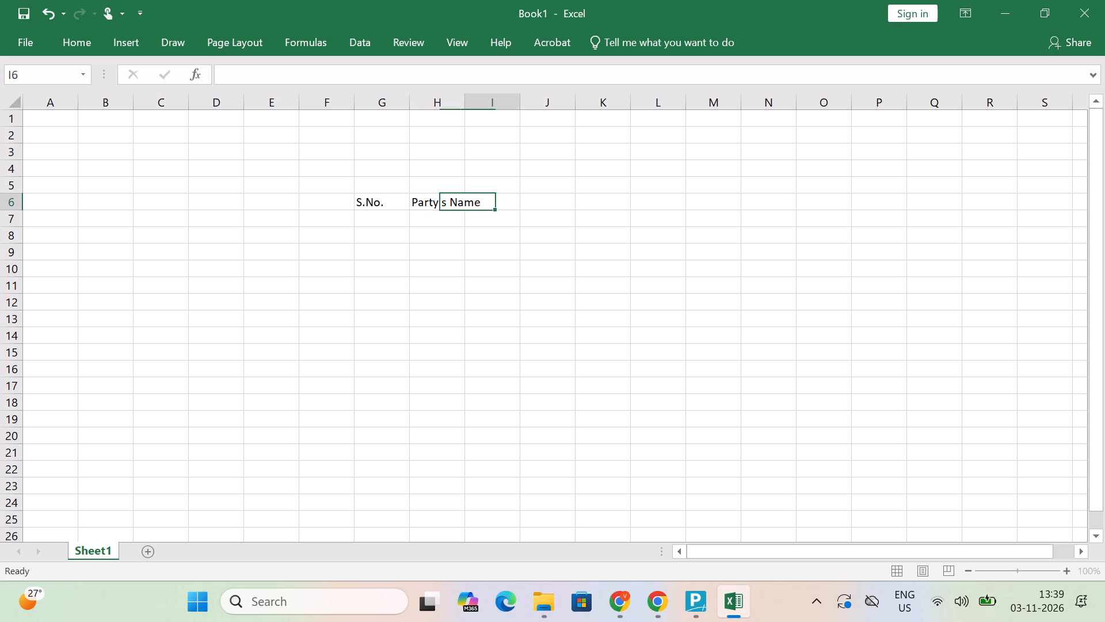
key(Left)
text(hoi)
key(Tab)
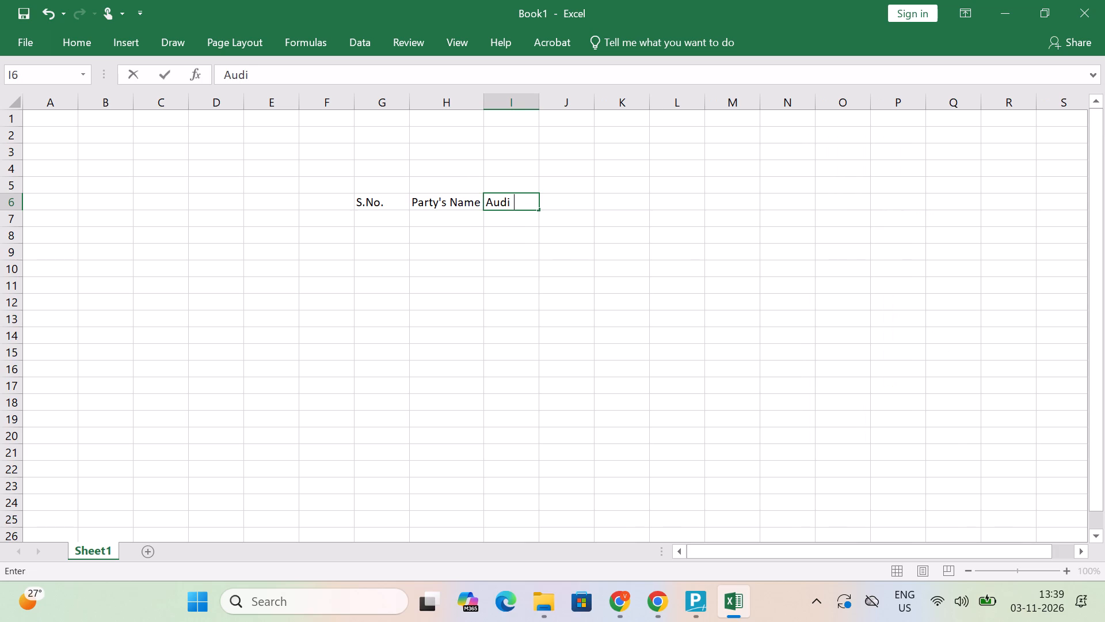
Enter the header Audit Fees Provision in I6 and autofit column I to its text.
key(BackSpace)
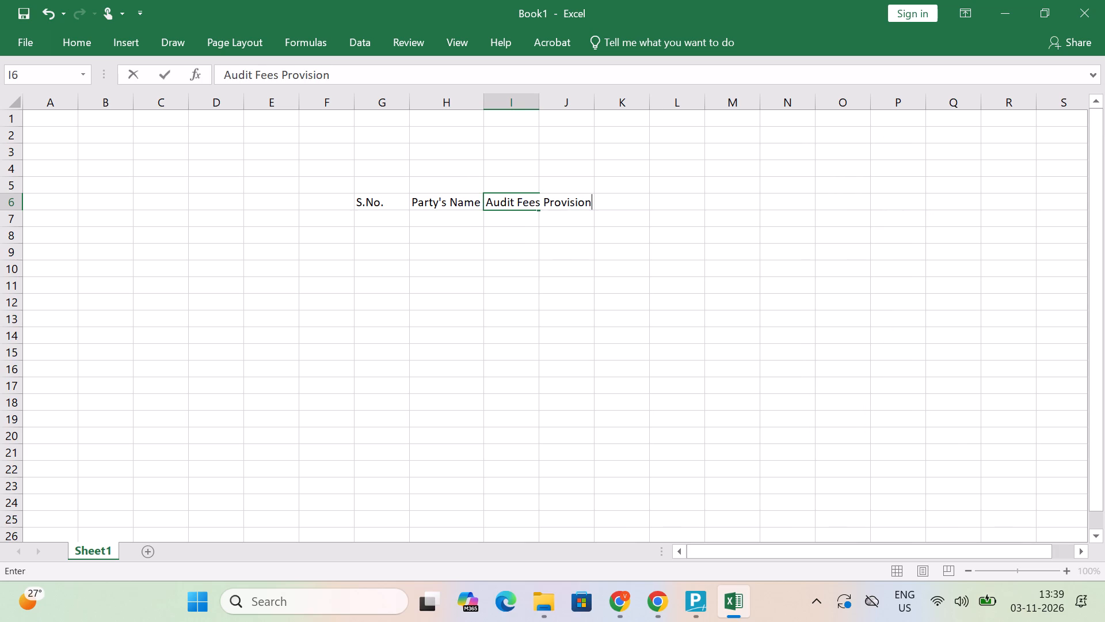
key(Return)
key(Up)
key(Right)
text(hoi)
Switch to TallyPrime, leave the INPUT IGST ledger and examine the Expenses Payable group under Provisions.
key(alt+Tab)
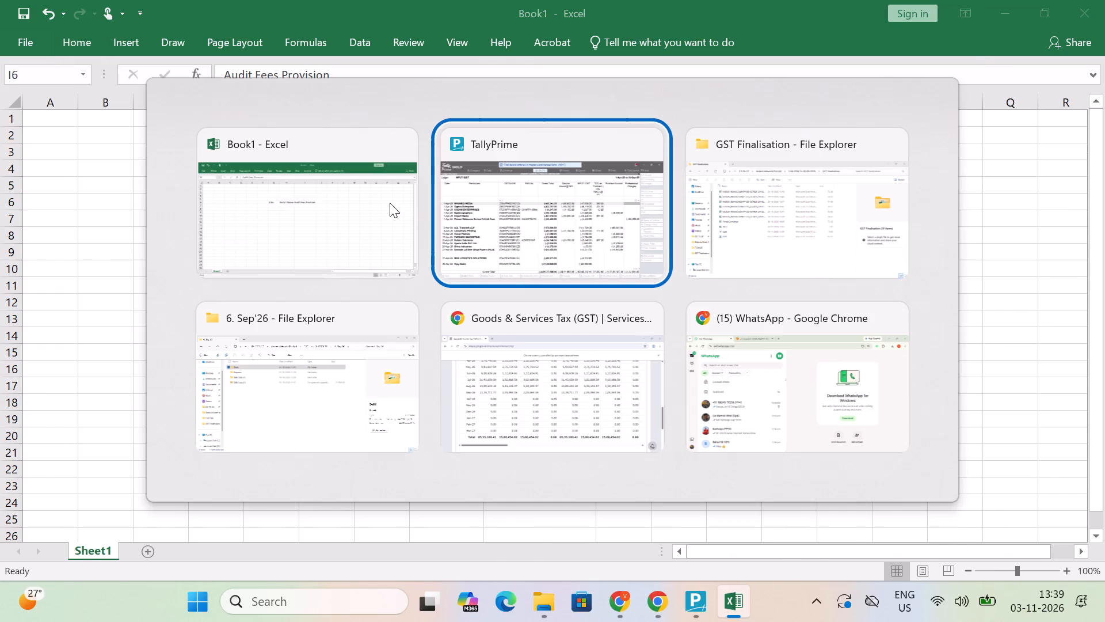
key(Escape)
key(Escape)
key(Escape)
key(Escape)
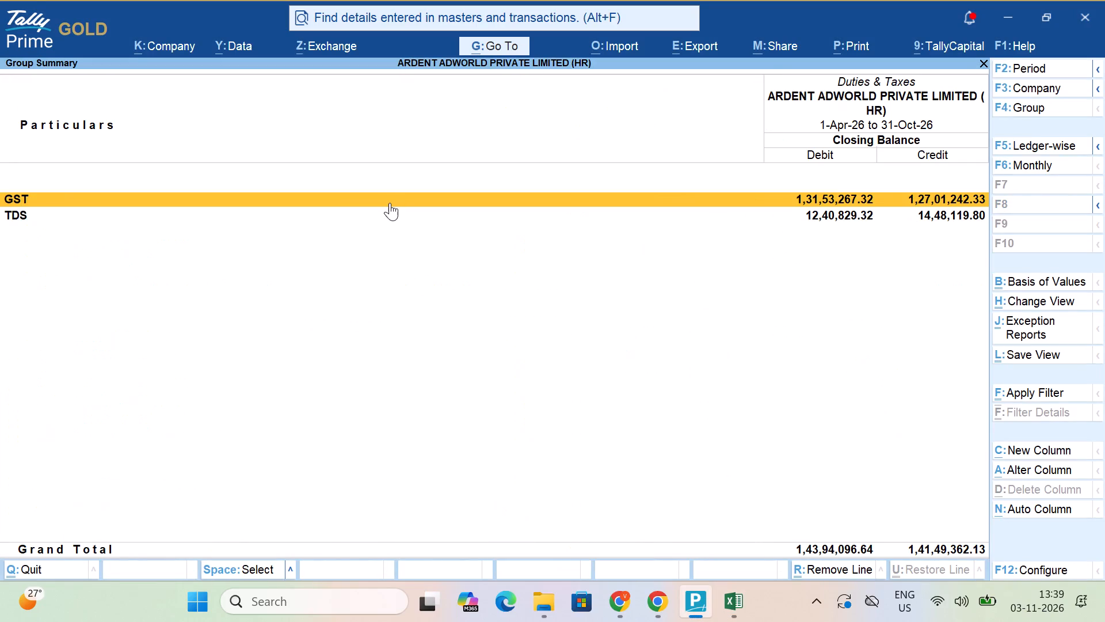
key(Down)
key(Return)
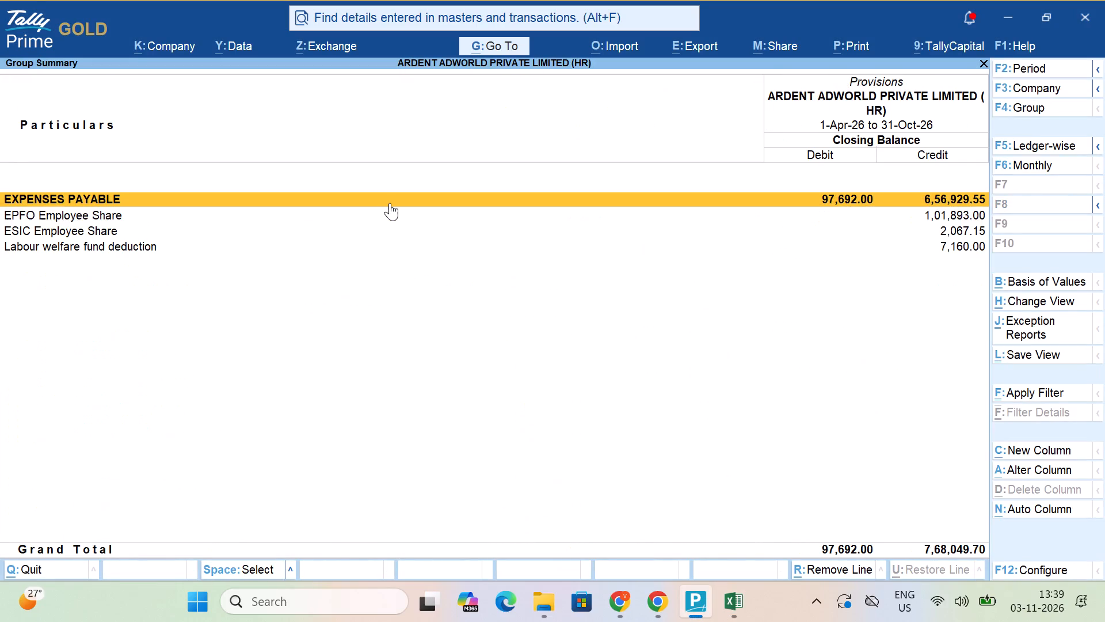
key(Return)
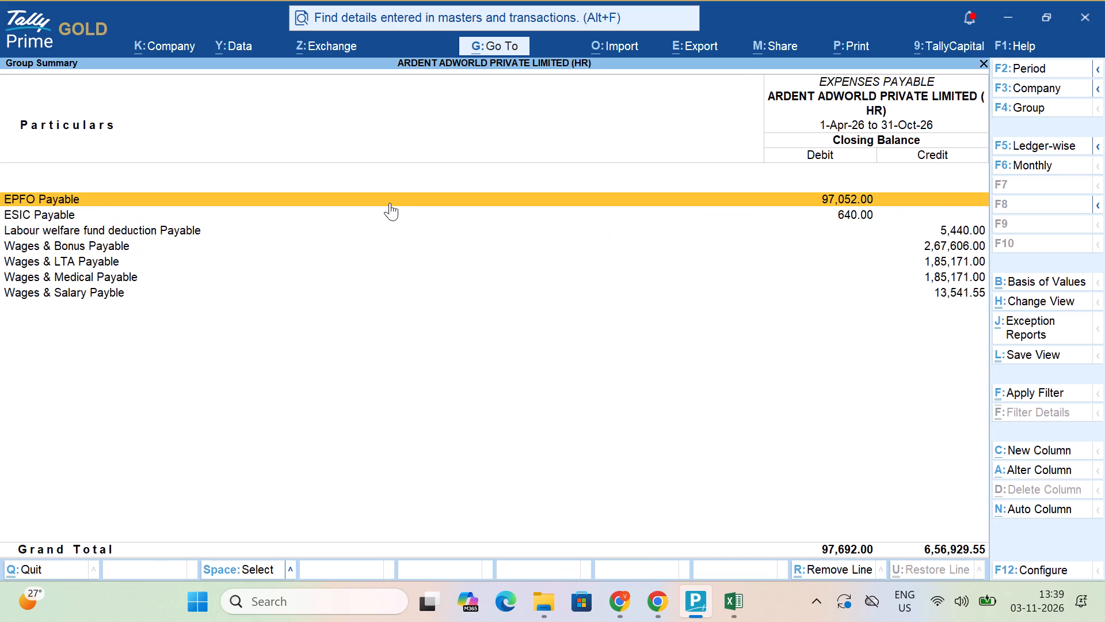
Look into the EPFO Employee Share and Labour welfare fund deduction ledgers under Provisions, and return to the Gateway of Tally.
key(Escape)
key(Down)
key(Return)
key(Escape)
key(Down)
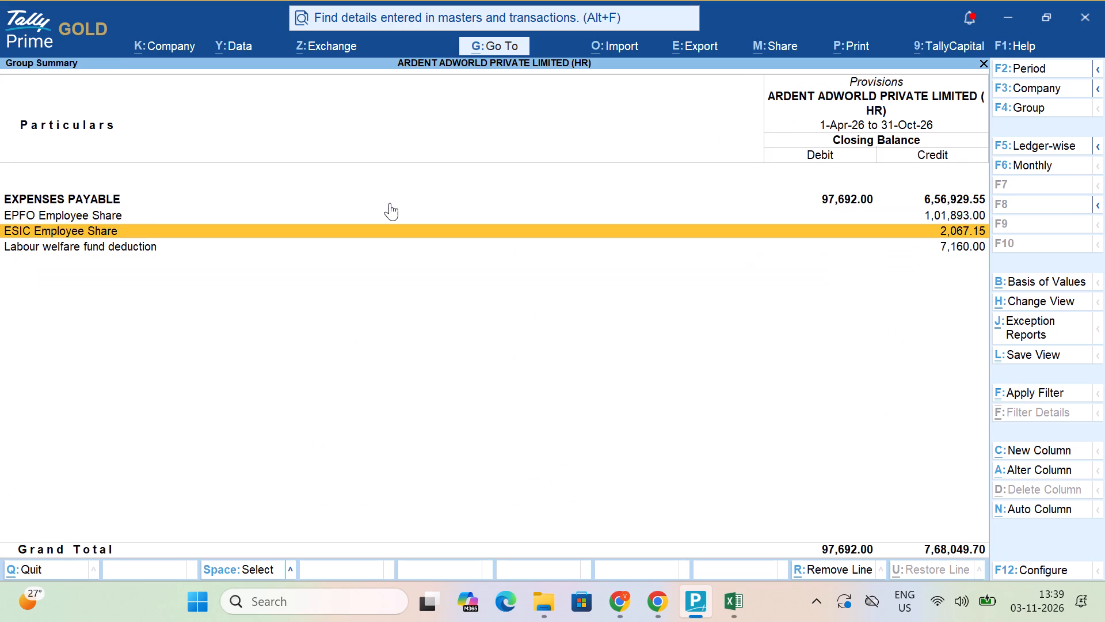
key(Down)
key(Return)
key(Escape)
key(Escape)
key(Escape)
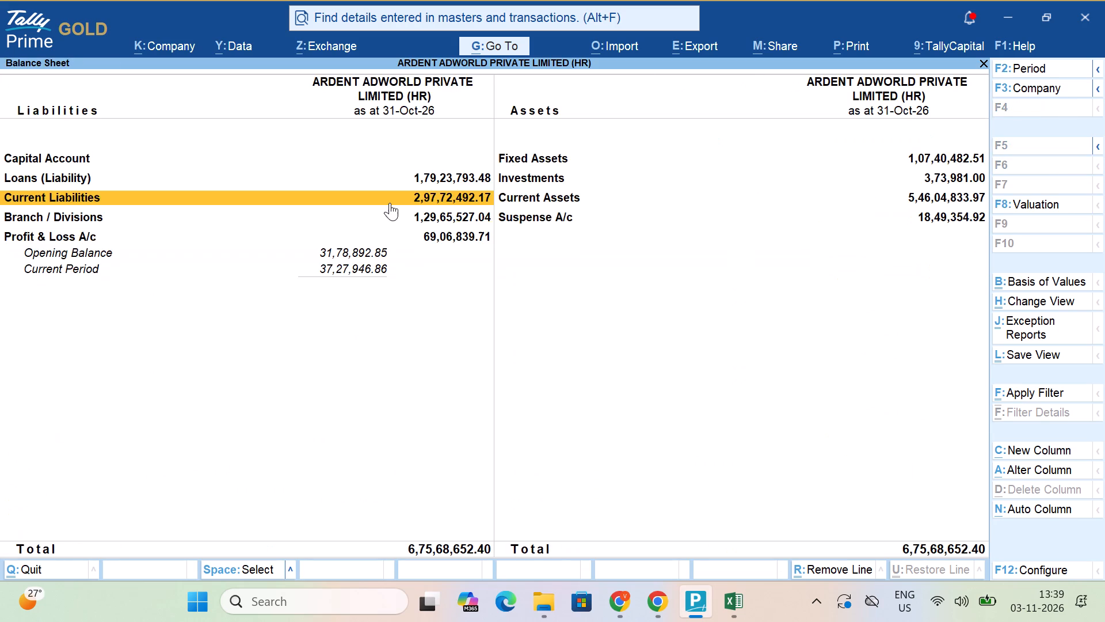
key(Escape)
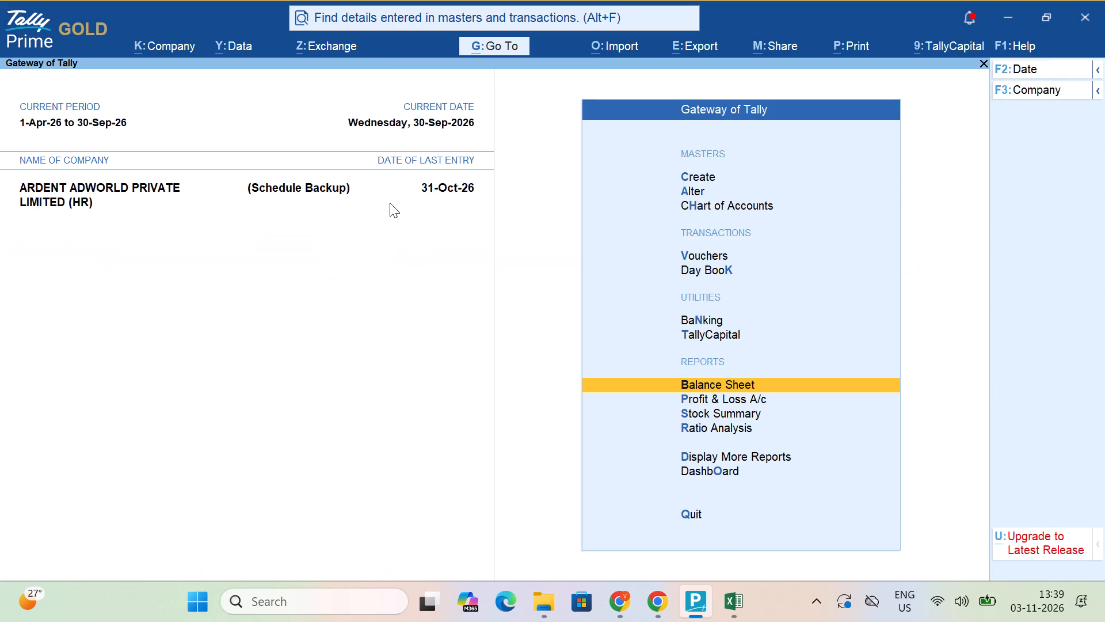
Open the vouchers of the Audit Fee Payable ledger from the account books.
text(dalaudit)
key(Down)
key(Down)
key(Down)
key(Return)
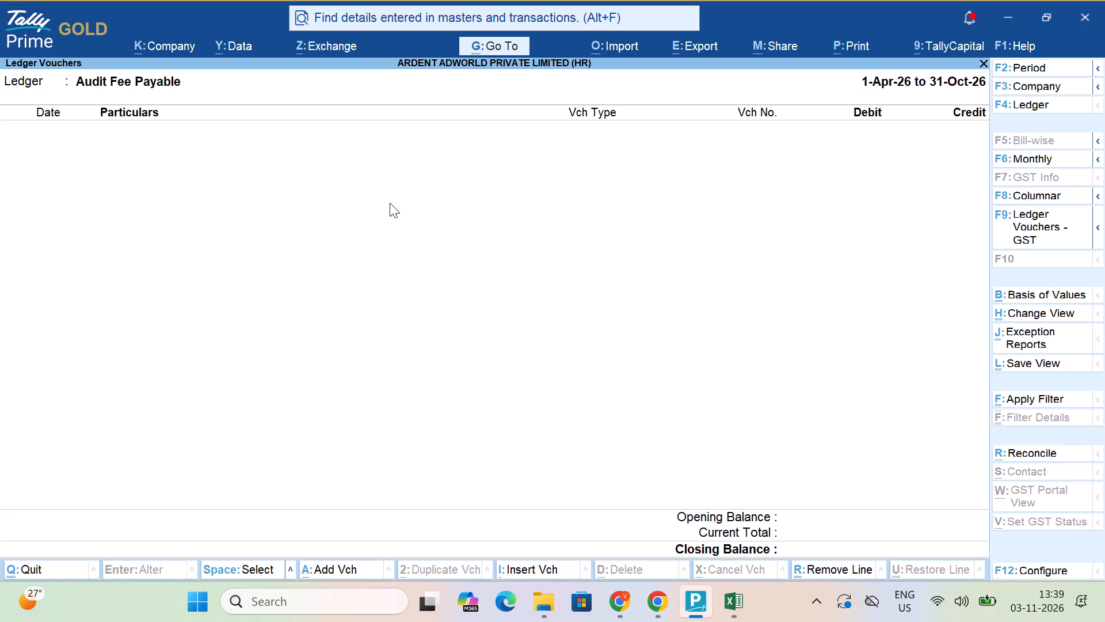
Examine the Audit Fee Payable ledger for the period 1-Apr-25 to 30-Sep-26, and return to the Gateway of Tally.
key(alt+F2)
text(a25)
key(Return)
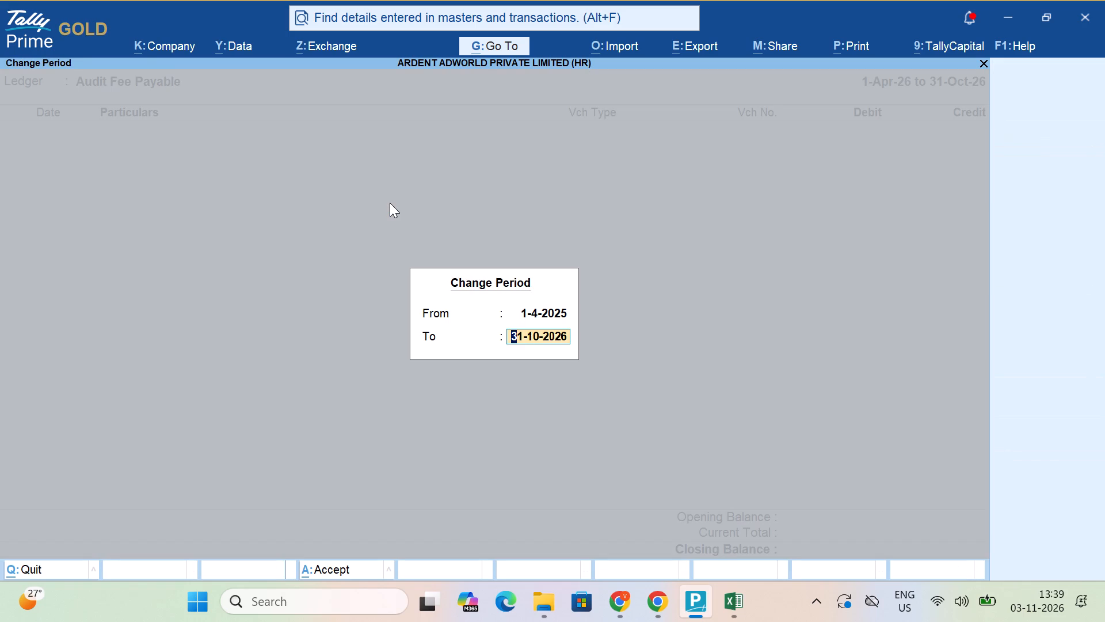
text(s26)
key(Return)
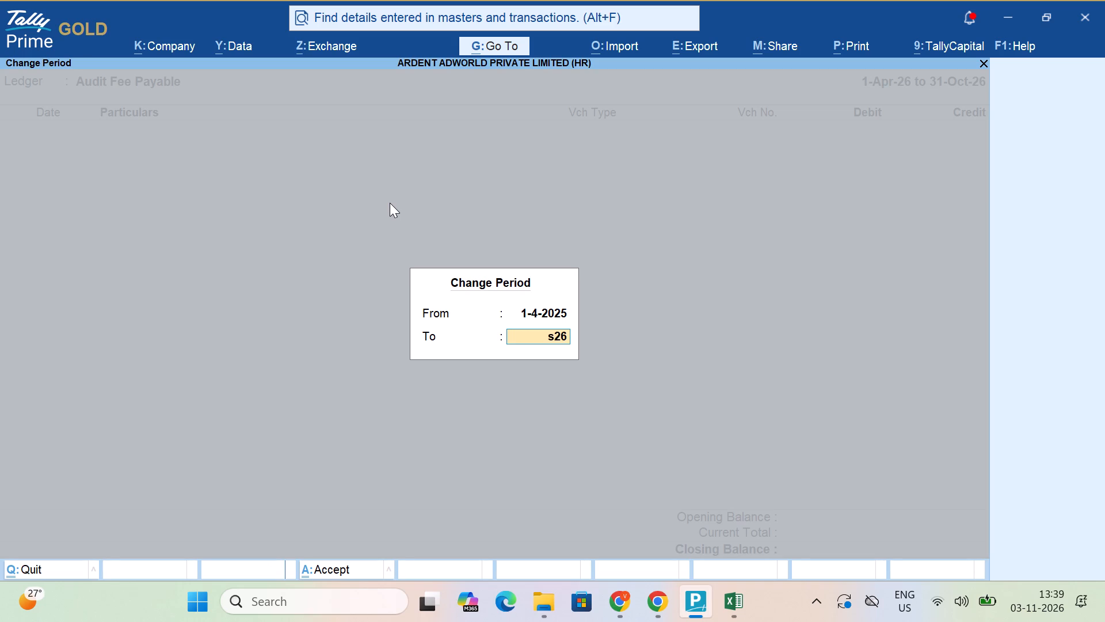
key(Return)
key(Escape)
key(Escape)
key(Escape)
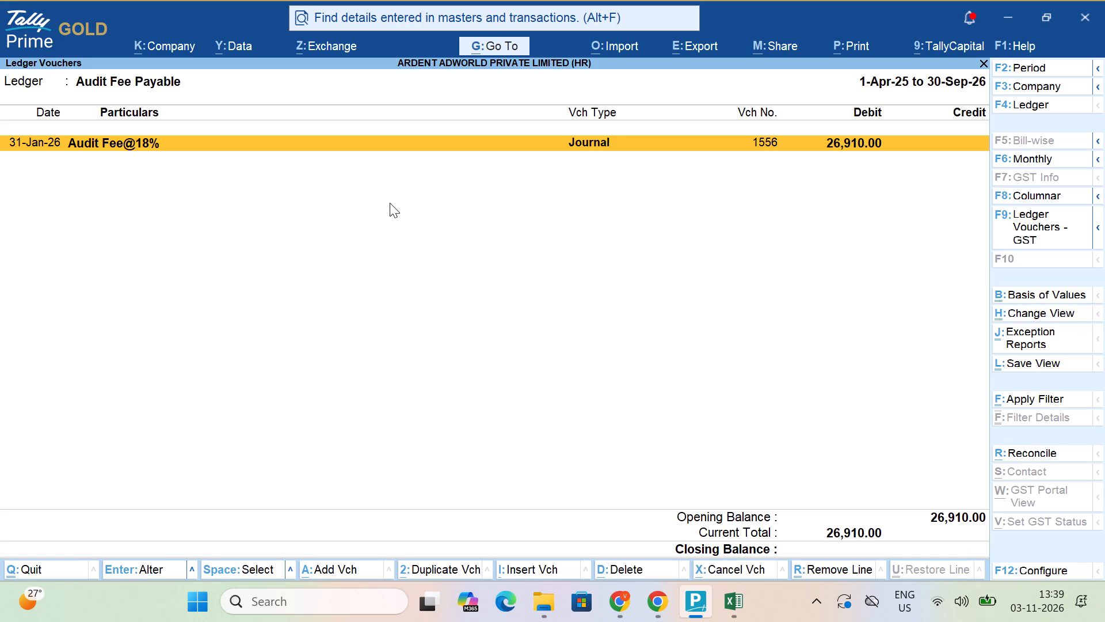
key(Escape)
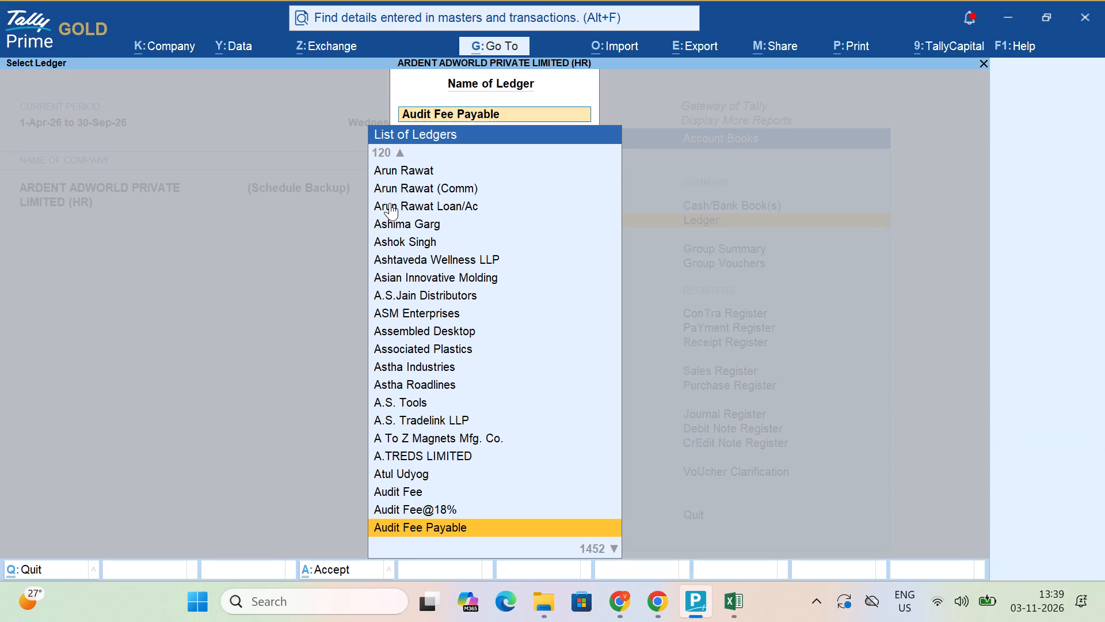
key(Escape)
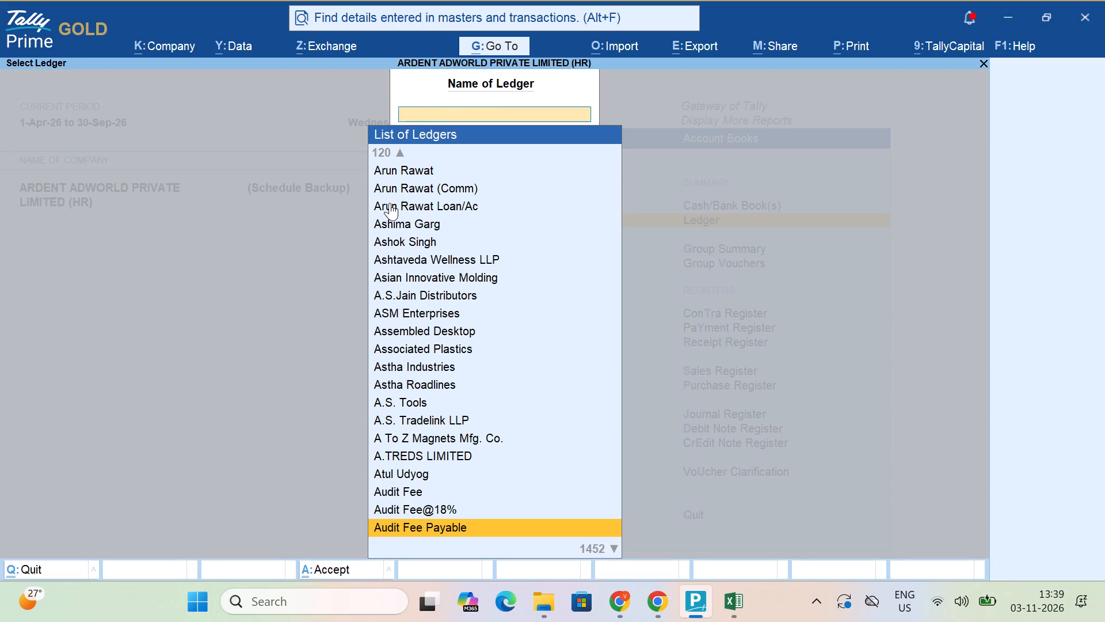
key(Escape)
key(Escape)
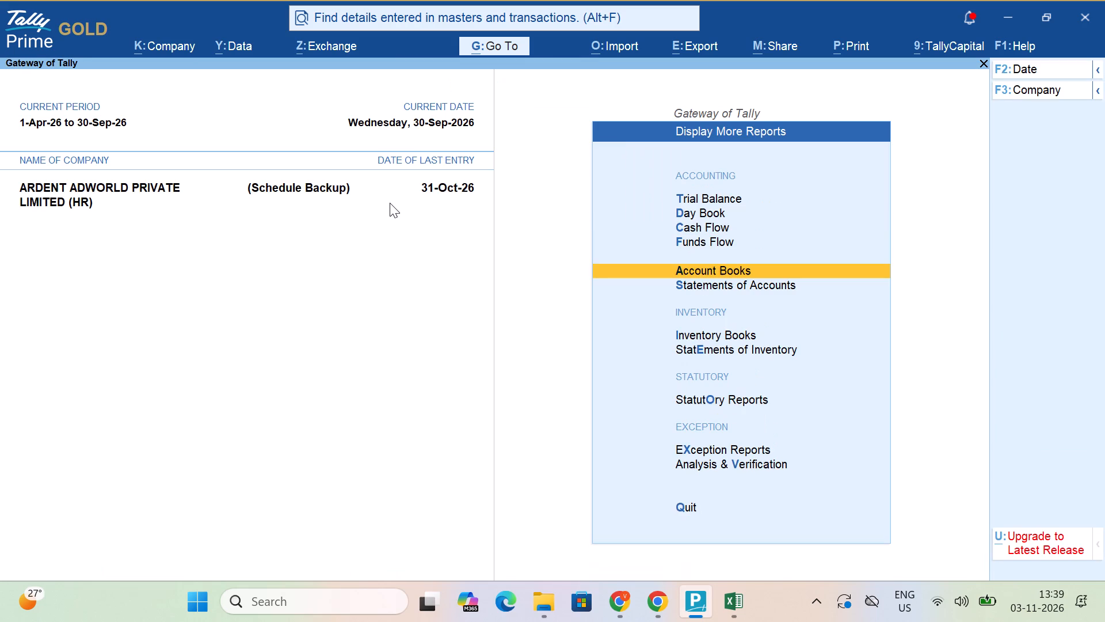
key(Escape)
key(Escape)
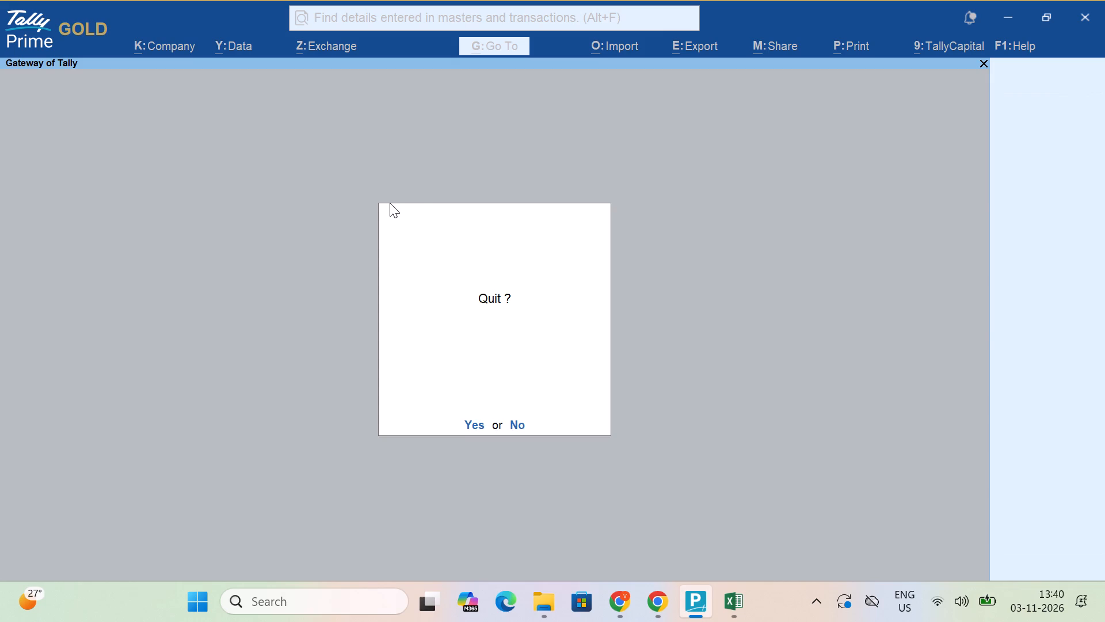
key(Escape)
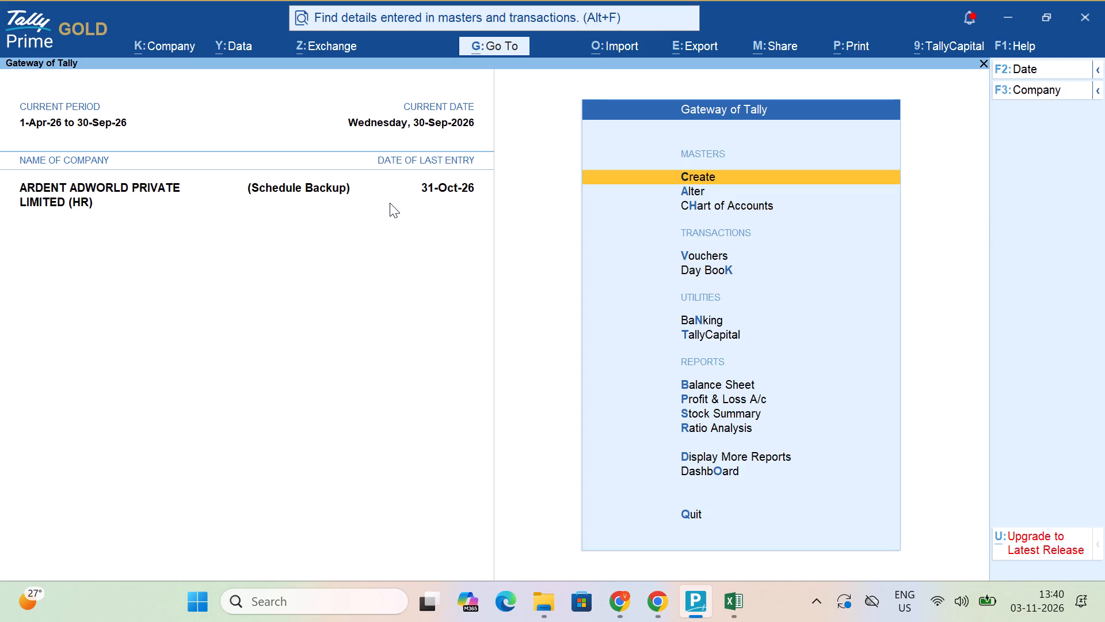
Shut the ARDENT ADWORLD PRIVATE LIMITED (HR) company and load ARDENT ADWORLD PRIVATE LIMITED(Delhi) instead.
key(F3)
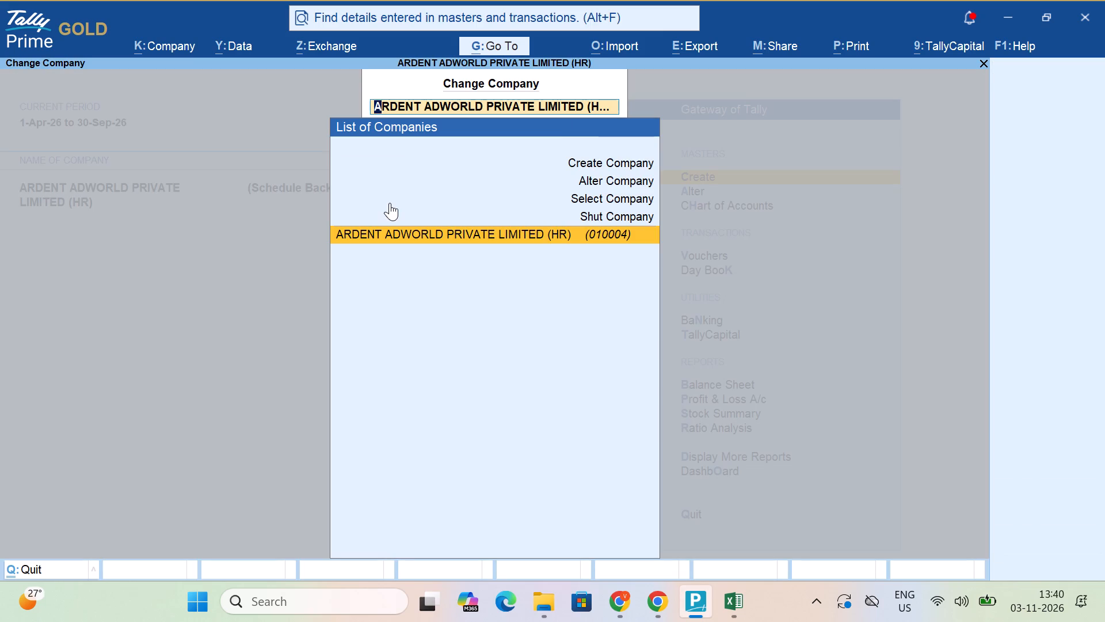
key(Up)
key(Return)
key(Return)
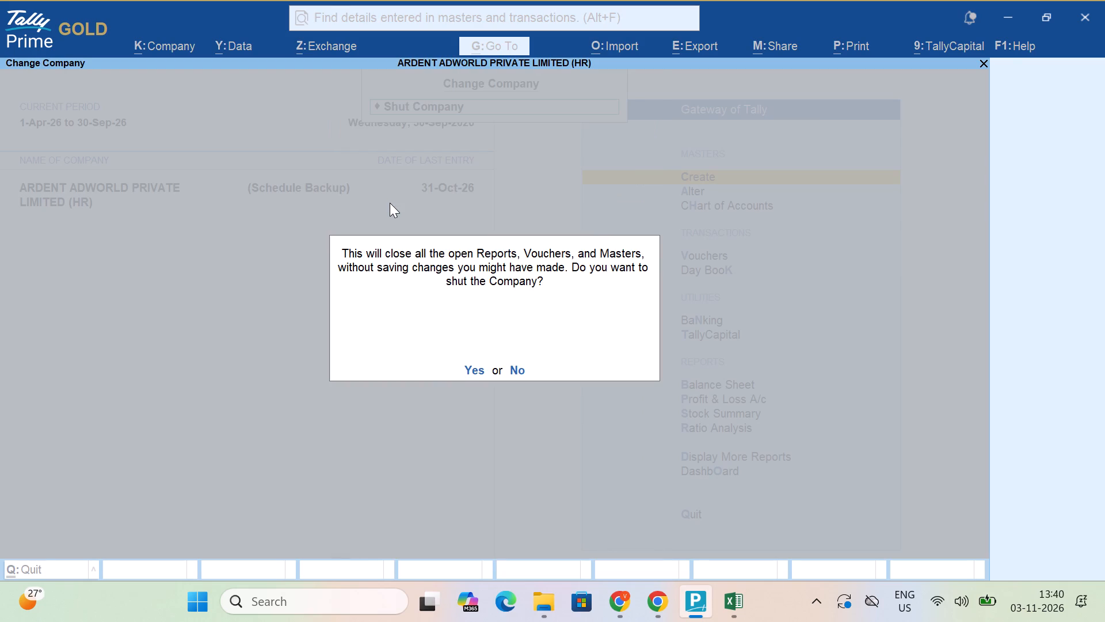
key(Return)
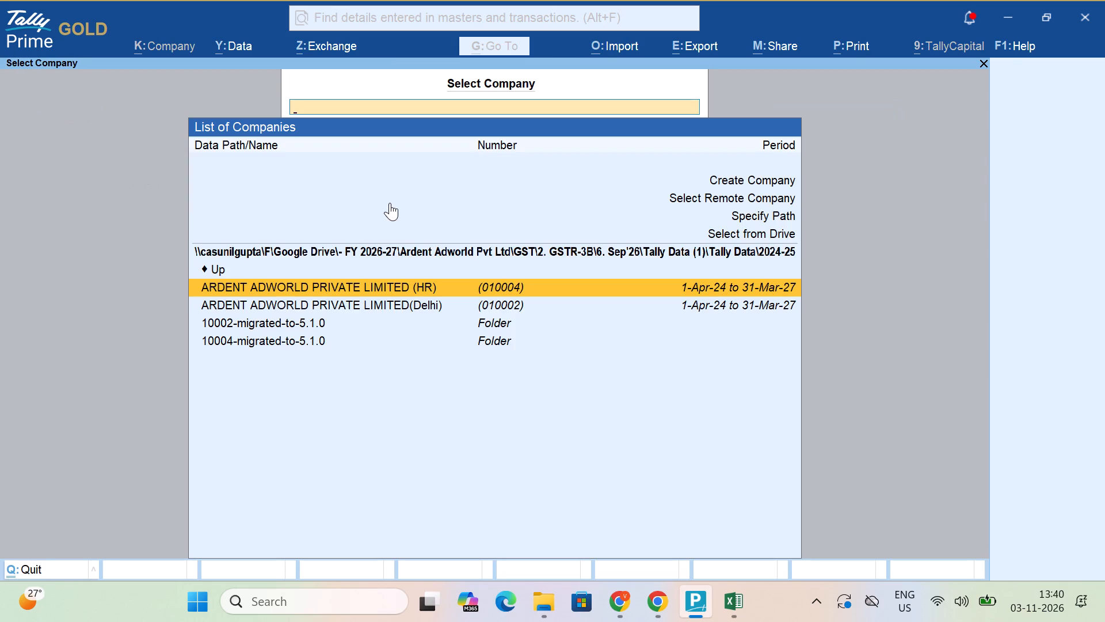
key(Down)
key(Return)
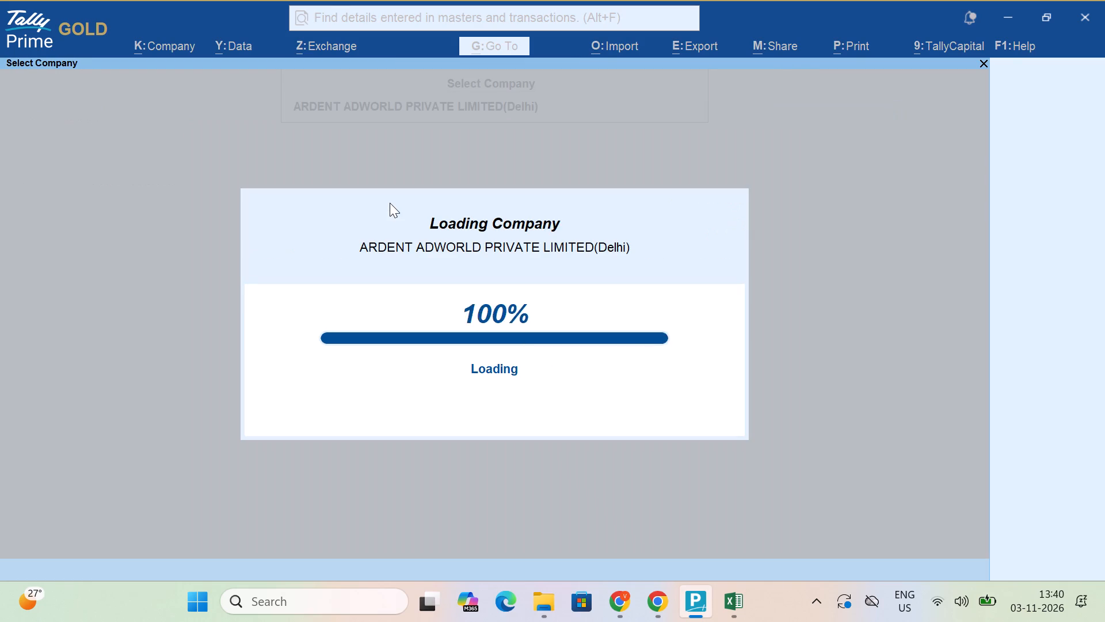
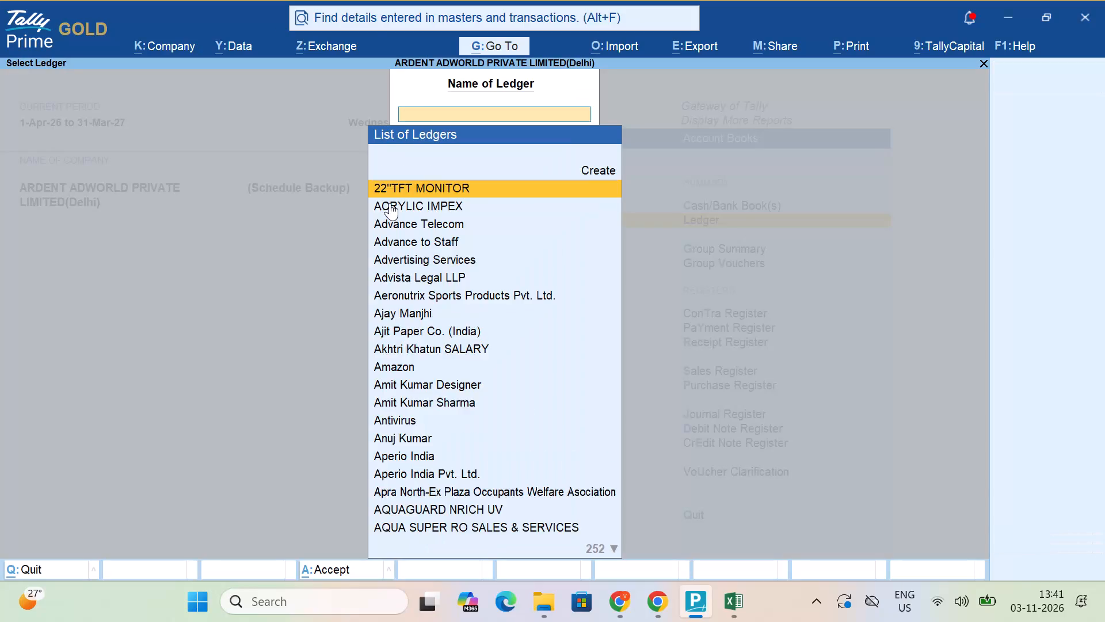
Examine the Audit Fees Payable ledger of the Delhi company for the period 1-Apr-25 to 30-Sep-26, and leave the ledger.
key(Return)
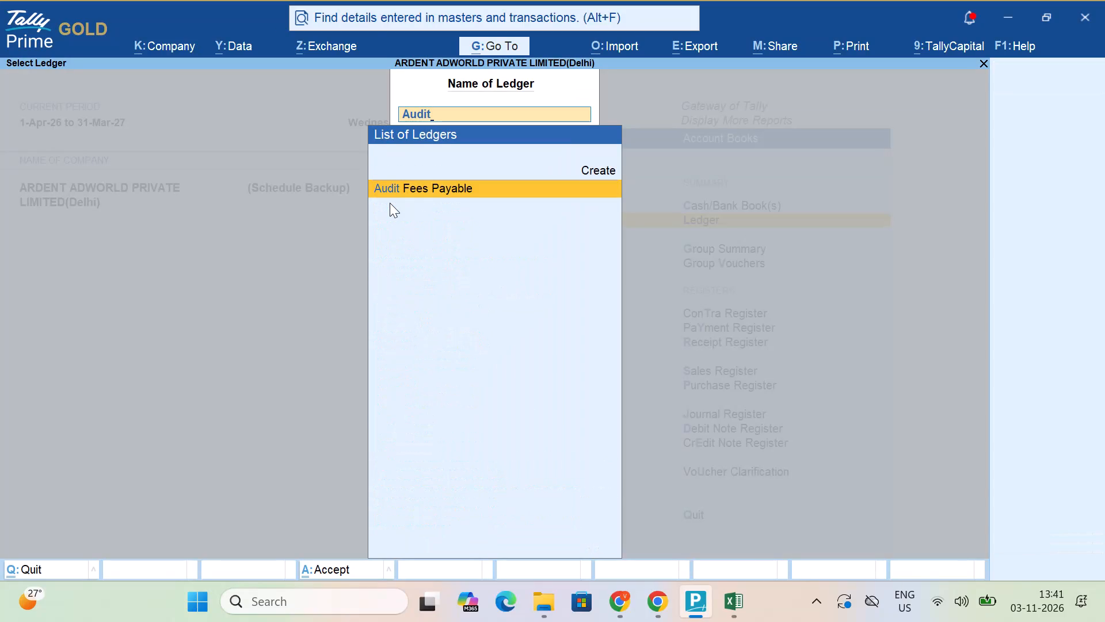
key(alt+F2)
text(a2)
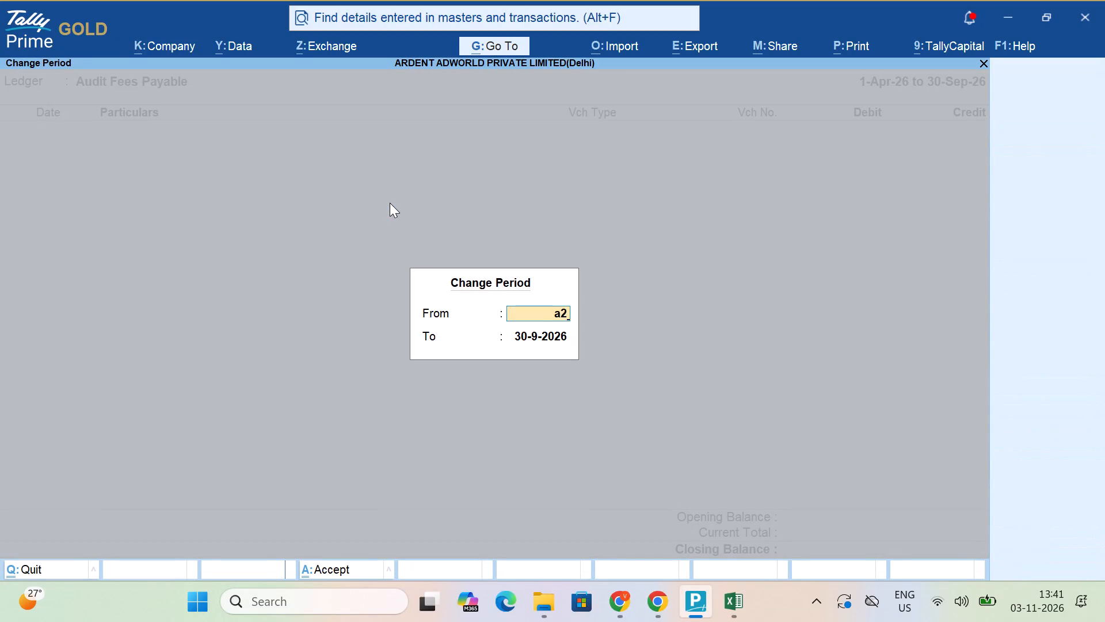
key(BackSpace)
key(BackSpace)
text(a25)
key(Return)
key(Return)
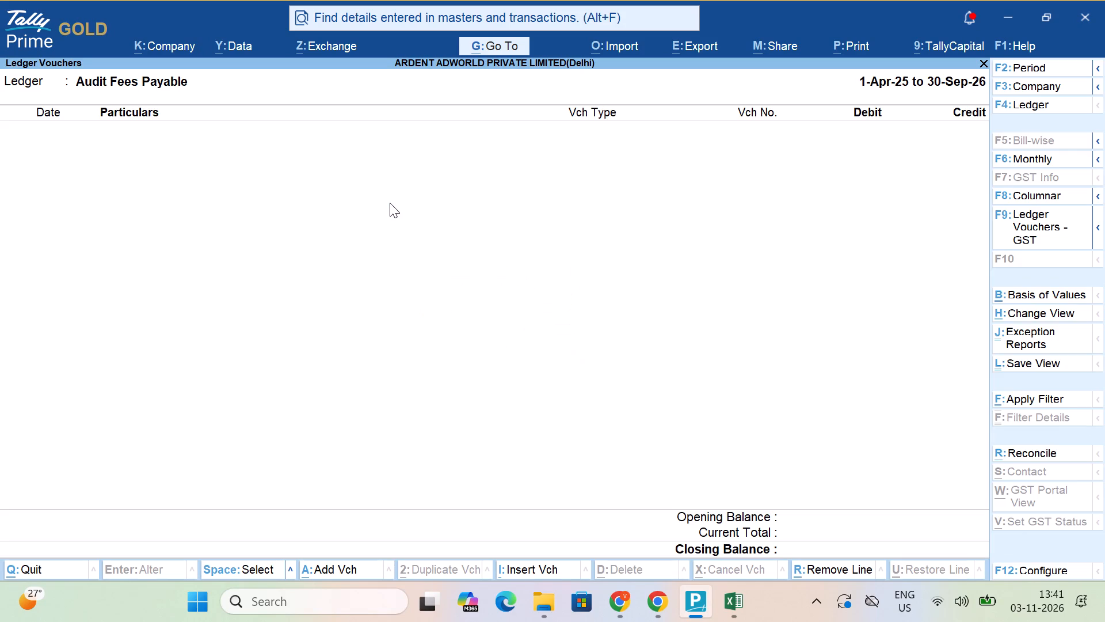
key(Escape)
key(Escape)
Close the Goods & Services Tax browser window and the 6. Sep'26 and GST Finalisation folder windows.
key(alt+Tab)
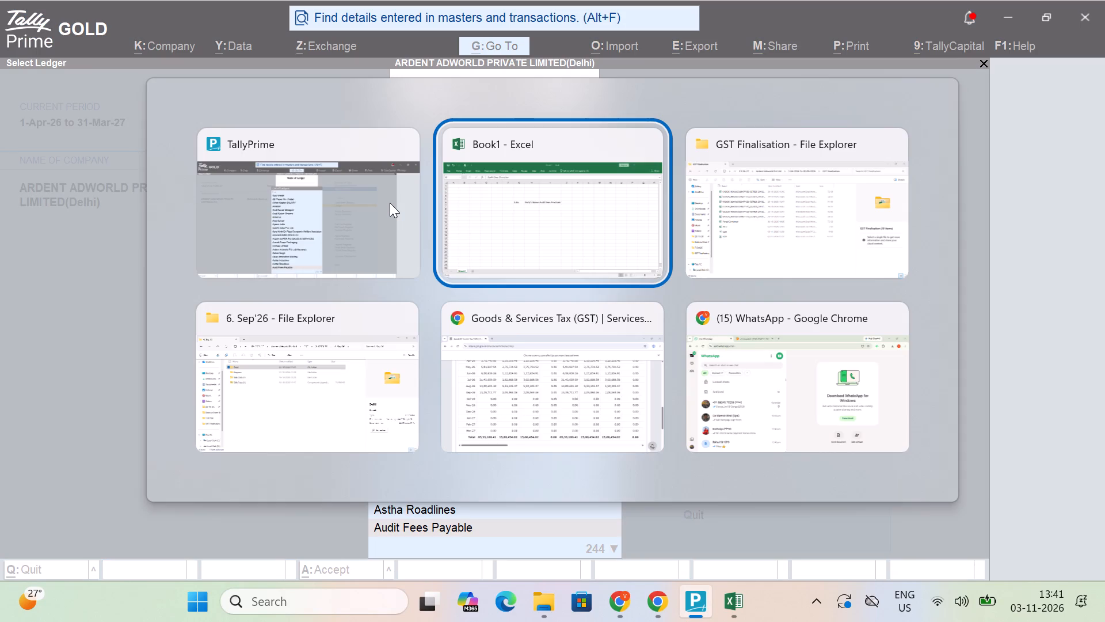
key(alt+Down)
key(alt+Left)
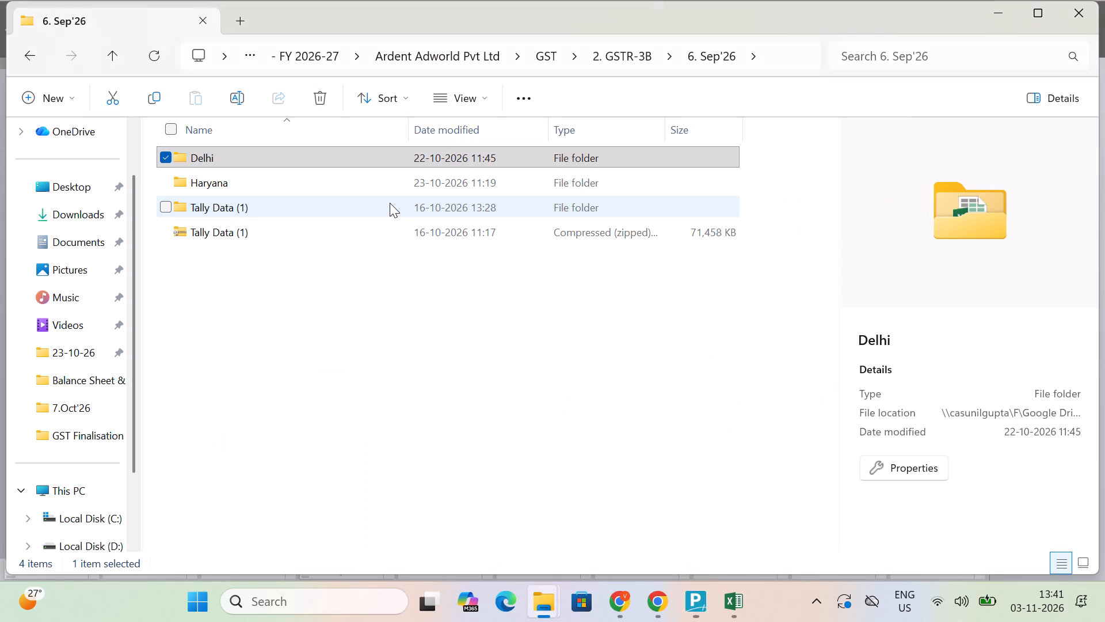
key(alt+Tab)
key(alt+Tab)
key(alt+Left)
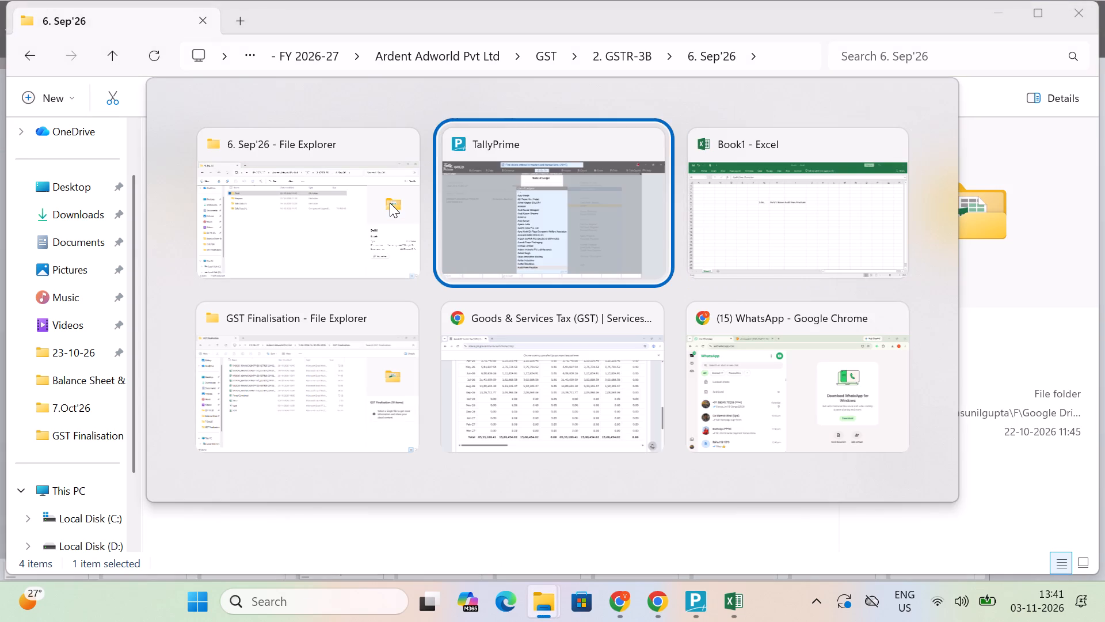
key(alt+Down)
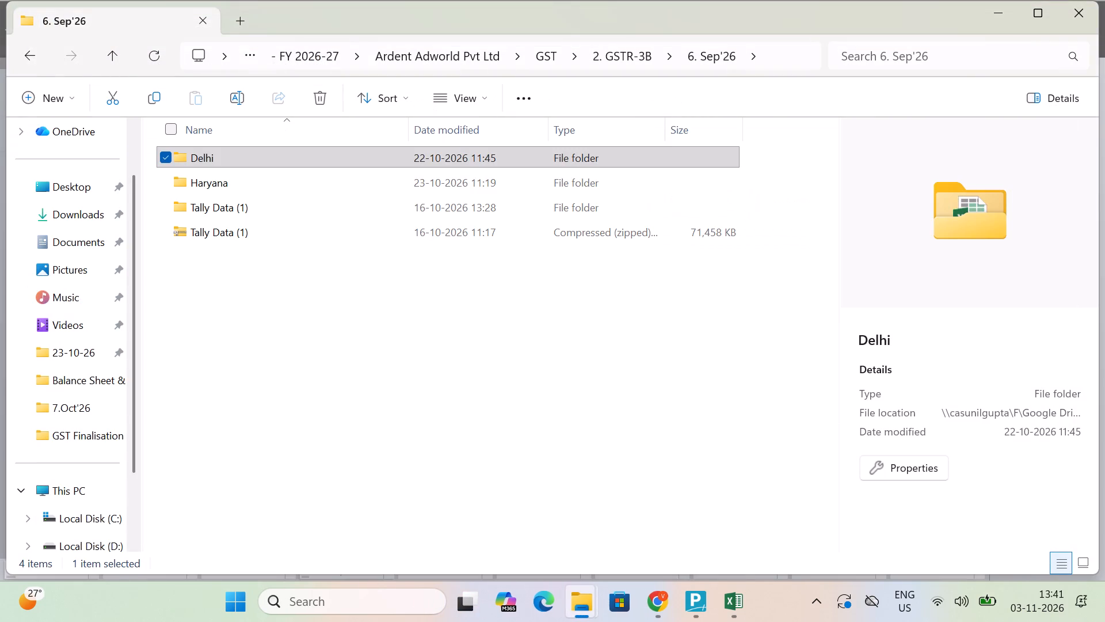
click(1072, 0)
click(1083, 18)
key(alt+Tab)
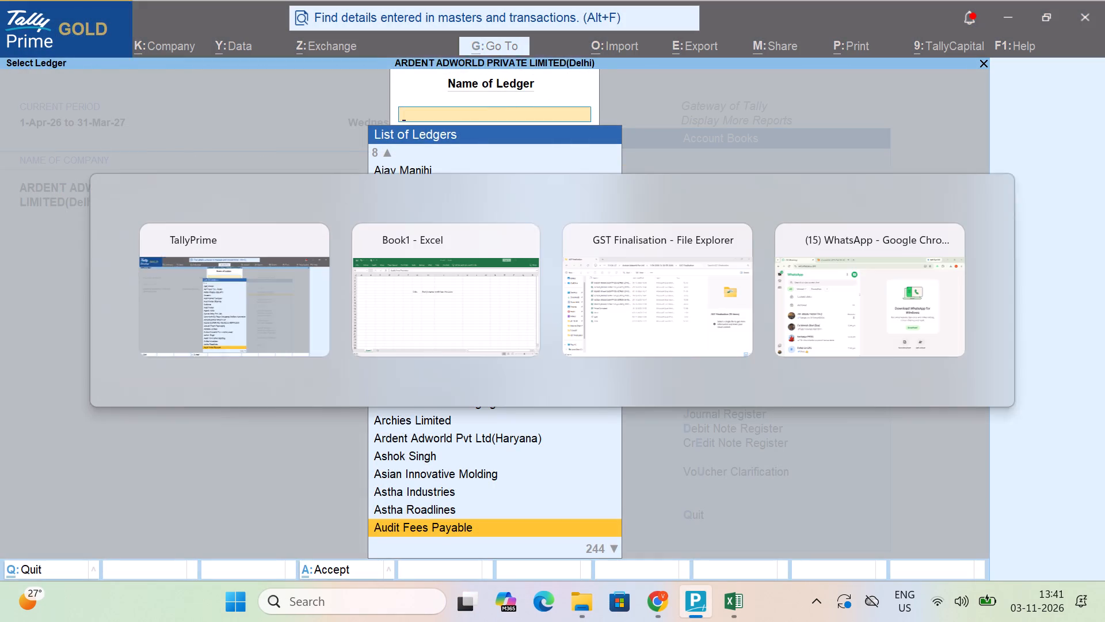
key(alt+Tab)
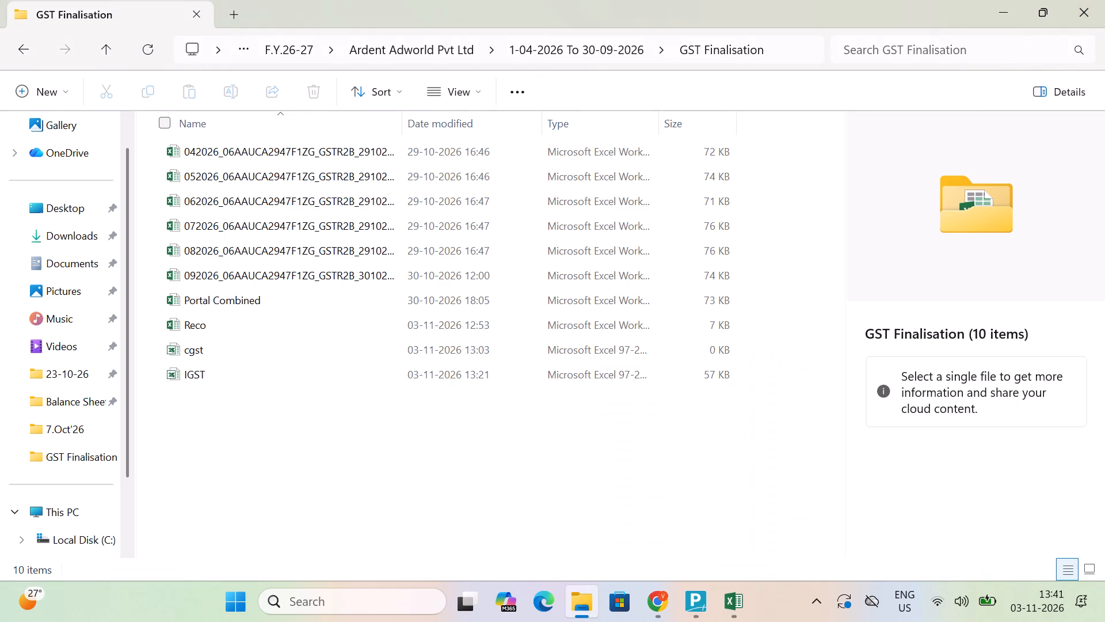
click(1075, 12)
Open the shared Google Drive network folder in File Explorer and select the - FY 2026-27 folder.
key(super+r)
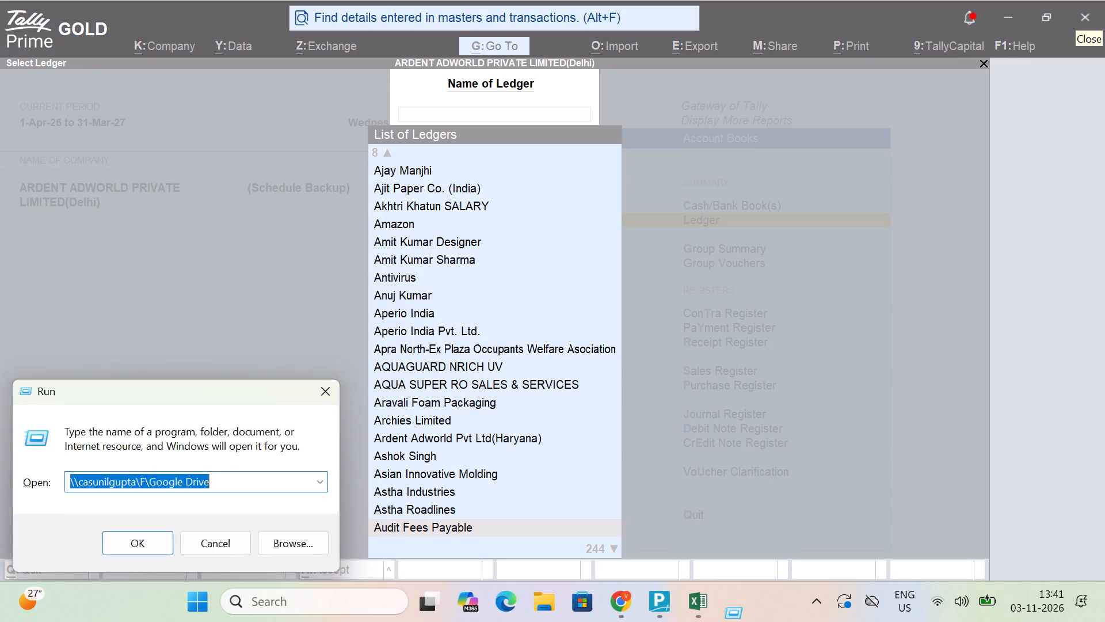
key(Return)
key(Down)
key(Down)
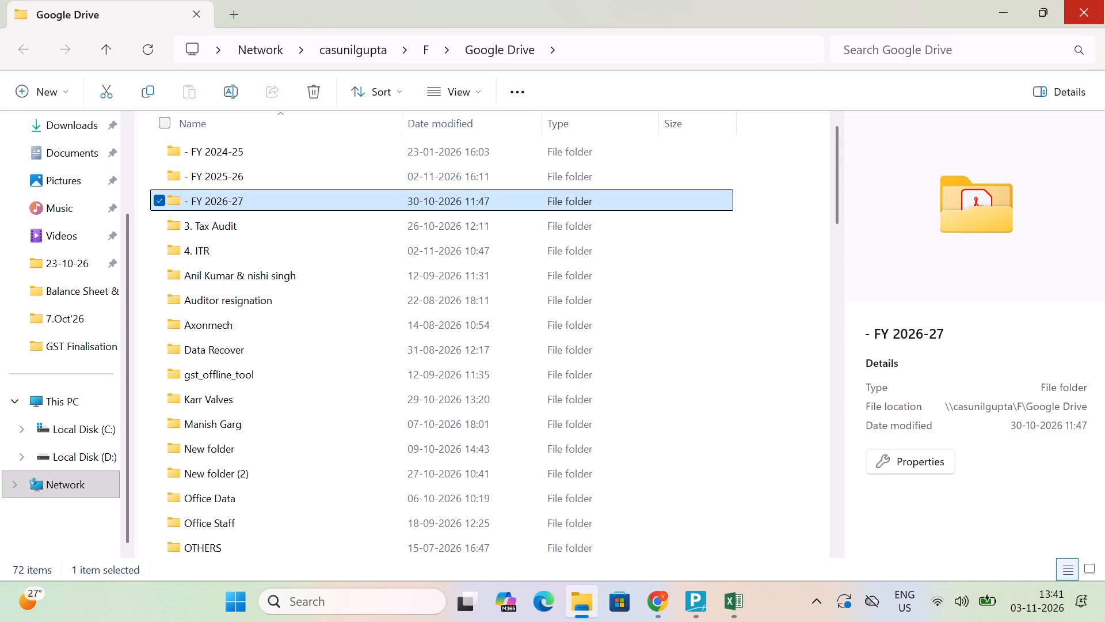
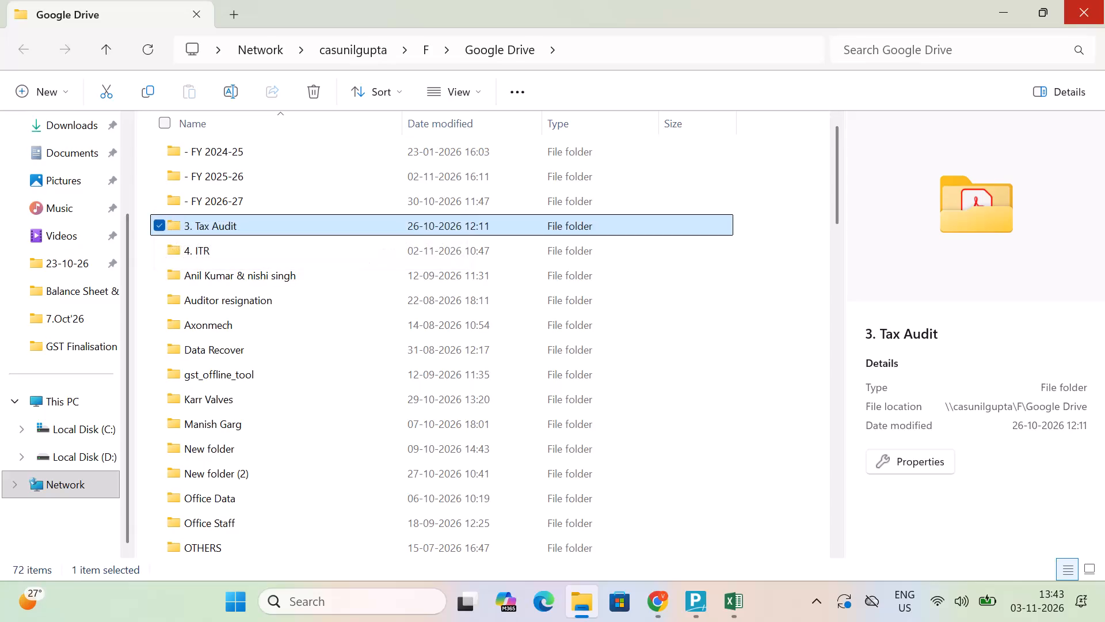
Open the Chartered Accountatnt folder inside the Office Staff folder of the shared drive.
key(Down)
key(Down)
key(Down)
key(Down)
key(Down)
key(Down)
key(Down)
key(Down)
key(Down)
key(Down)
key(Down)
key(Down)
key(Down)
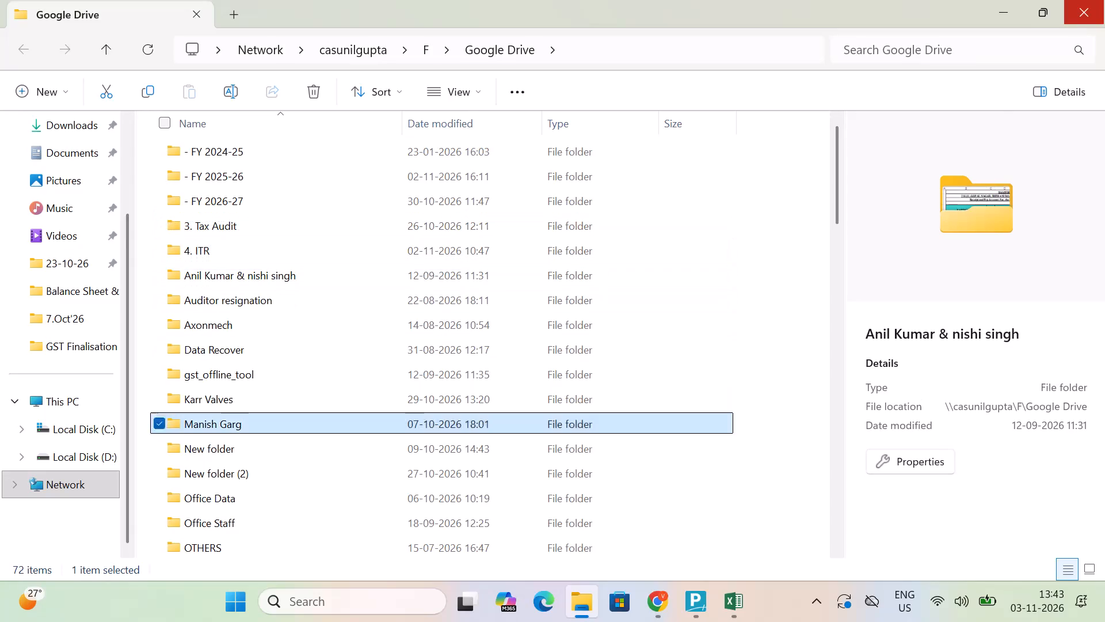
key(Up)
key(Return)
key(Down)
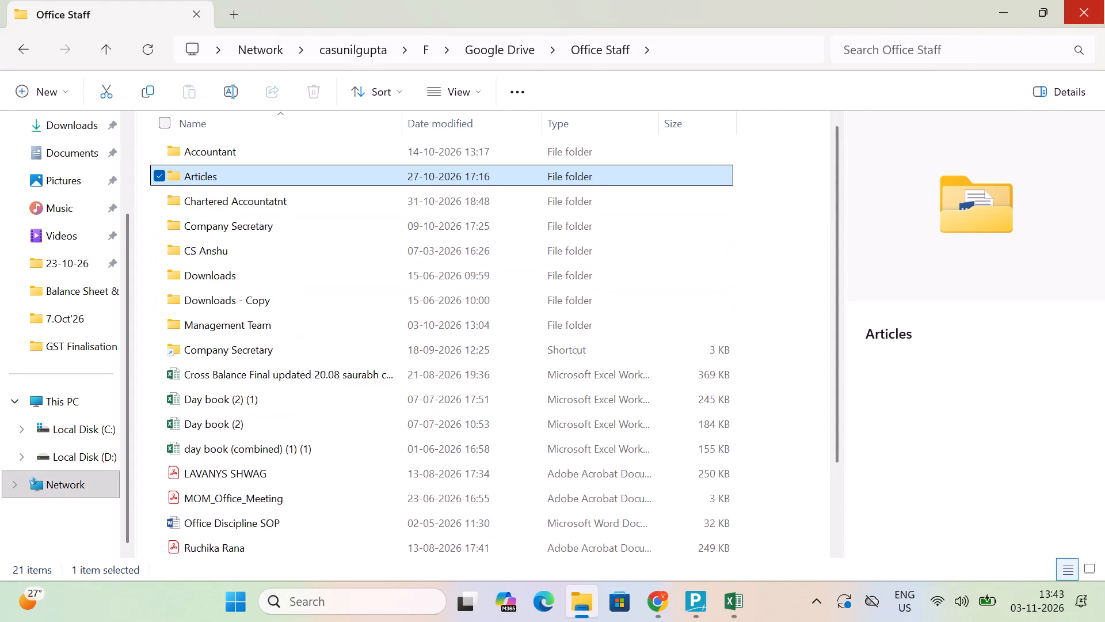
key(Down)
key(Return)
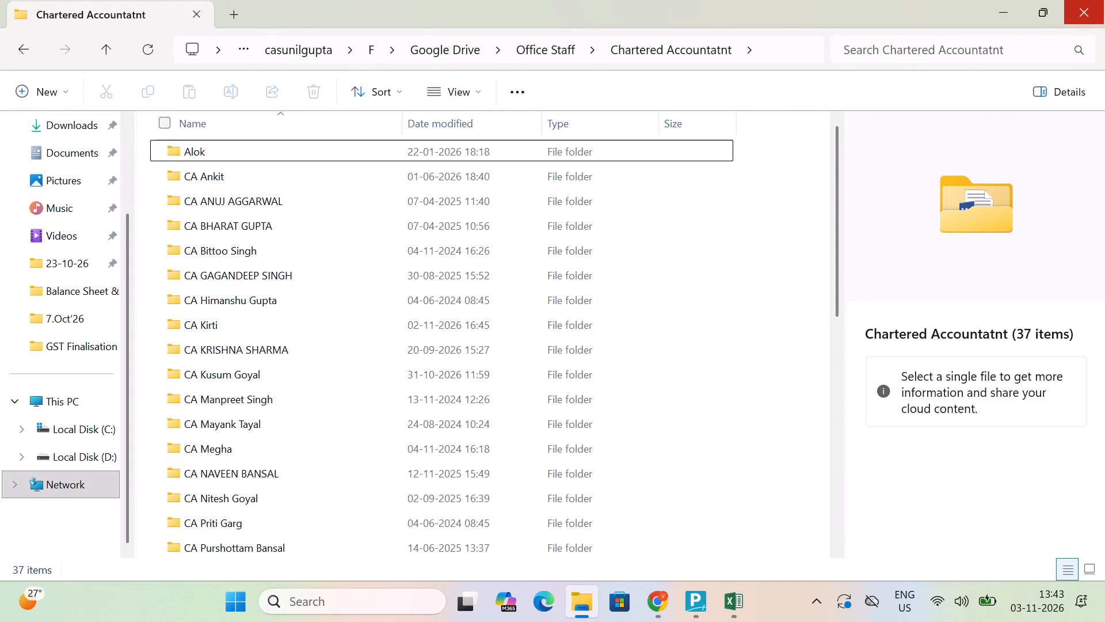
Open the Ardent Group folder inside the folder of the chartered accountant who handles that client.
key(Down)
key(Down)
key(Down)
key(Down)
key(Down)
key(Down)
key(Down)
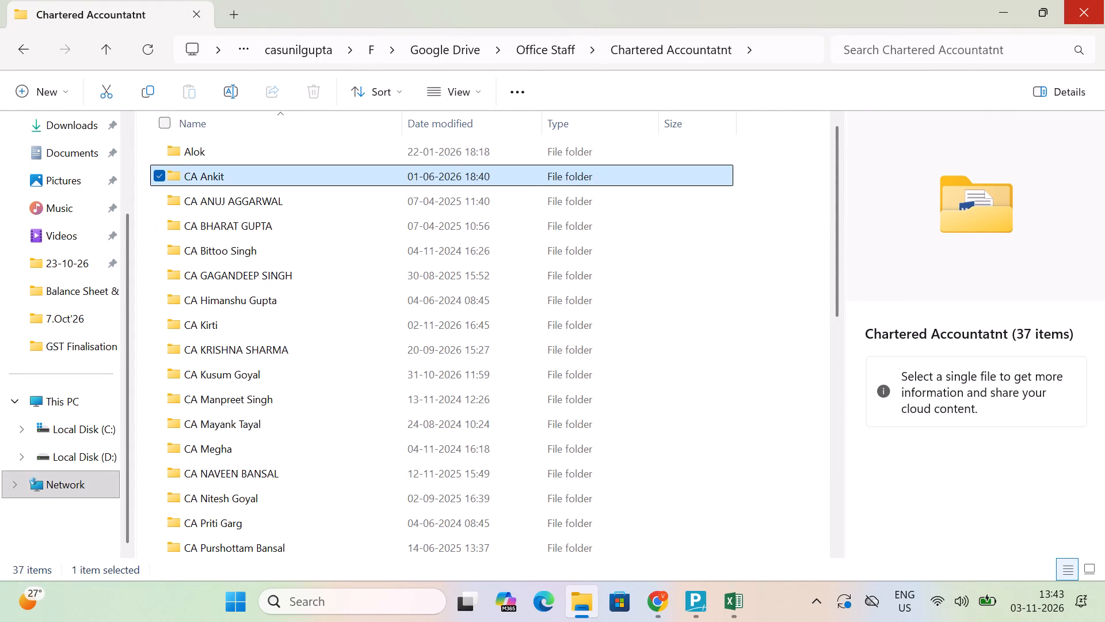
key(Down)
key(Down)
key(Return)
key(Down)
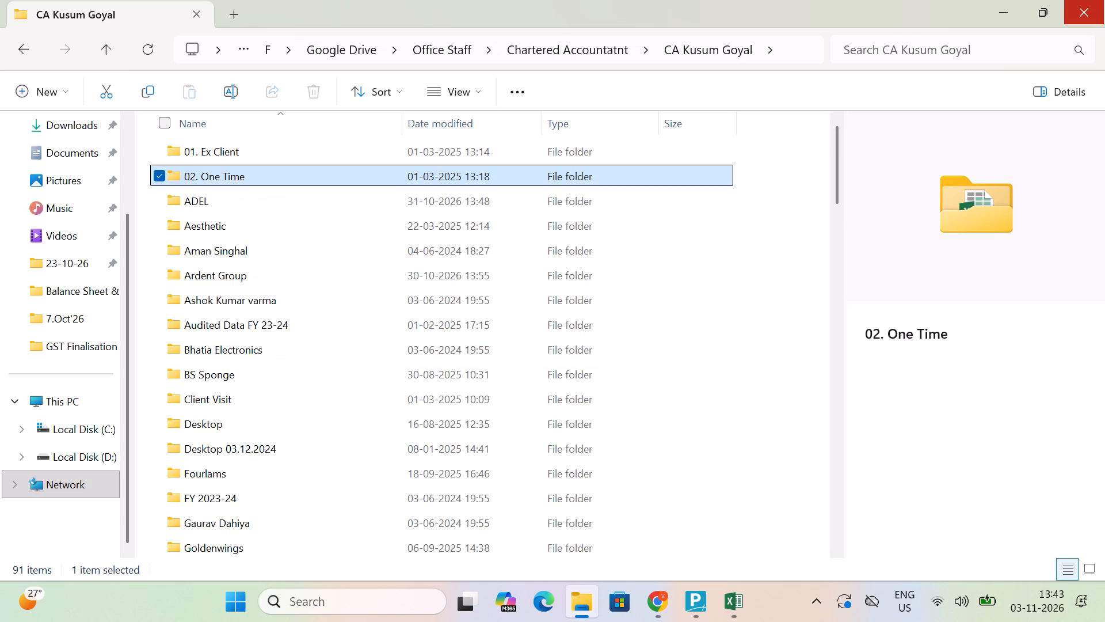
key(Down)
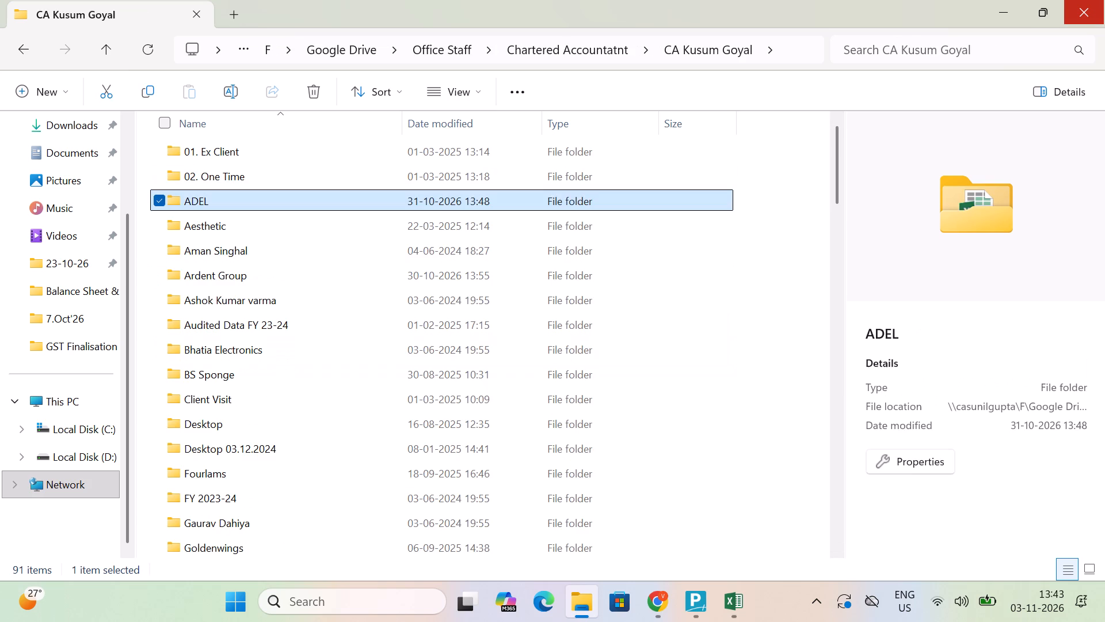
key(Down)
key(Down)
key(Down)
key(Down)
key(Up)
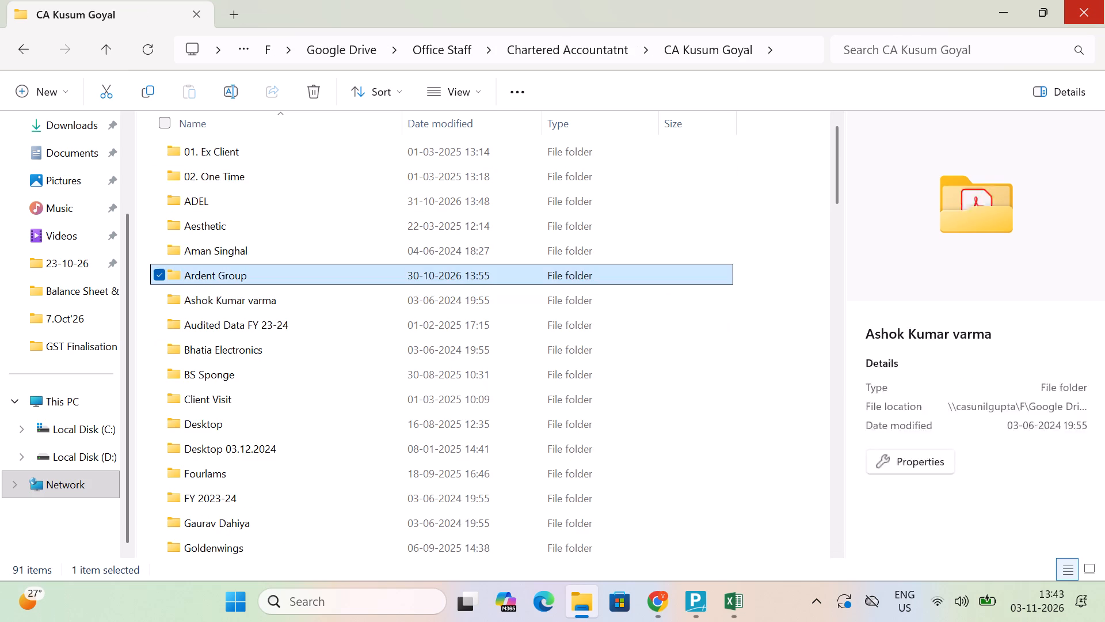
key(Return)
Open the 01. Tax Audit folder inside the group's FY 25-26 folder.
key(Down)
key(Down)
key(Down)
key(Down)
key(Down)
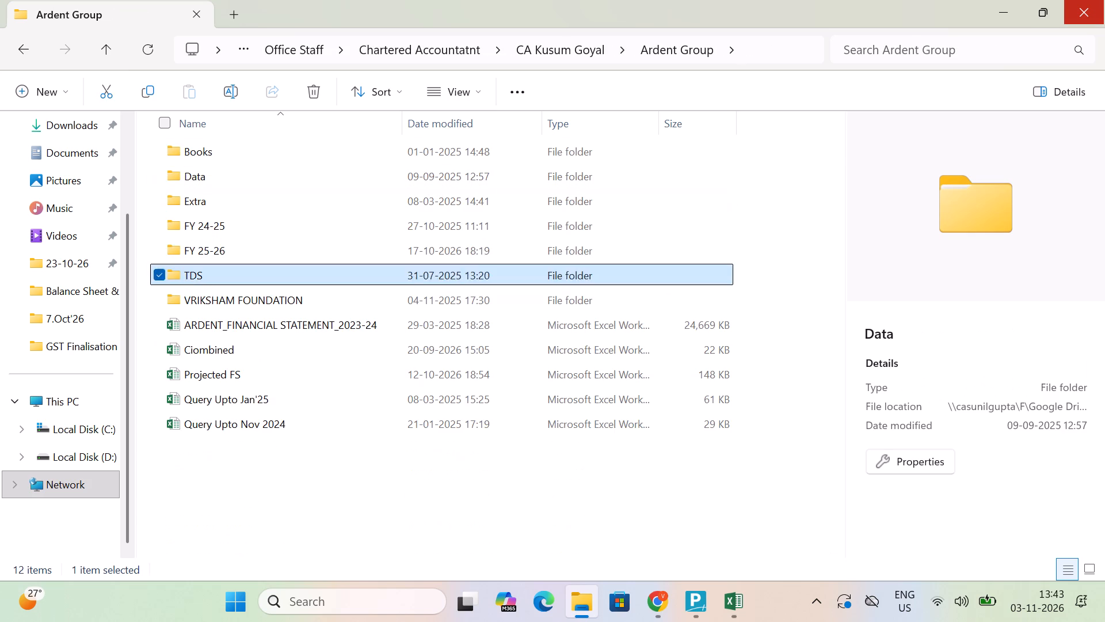
key(Up)
key(Return)
key(Down)
key(Down)
key(Down)
key(Down)
key(Down)
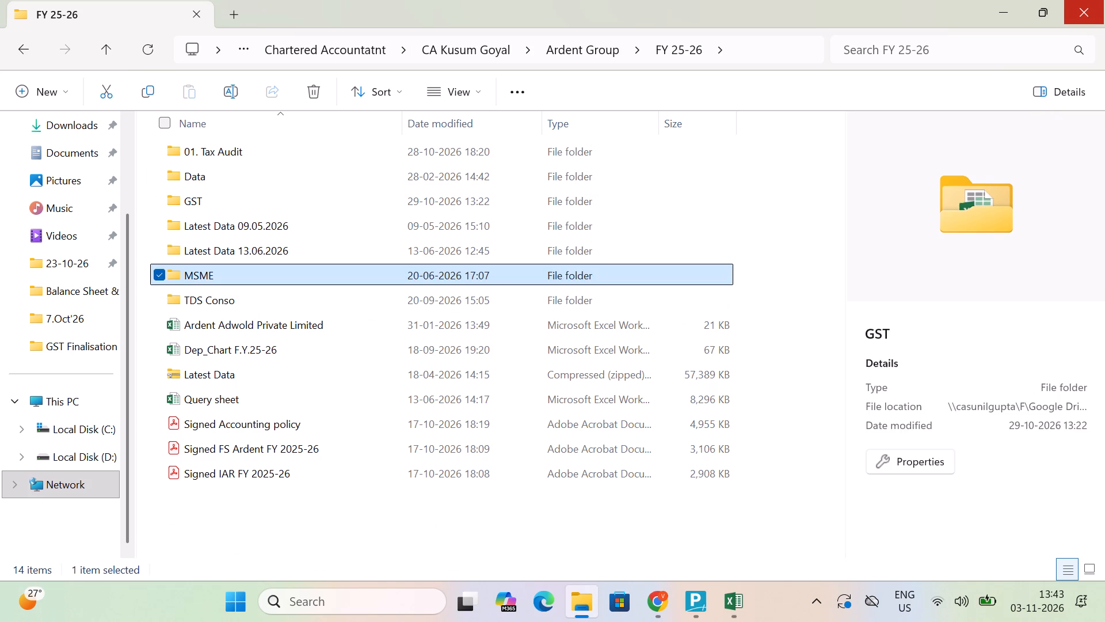
key(Down)
key(Down)
key(Down)
key(Down)
key(Down)
key(Down)
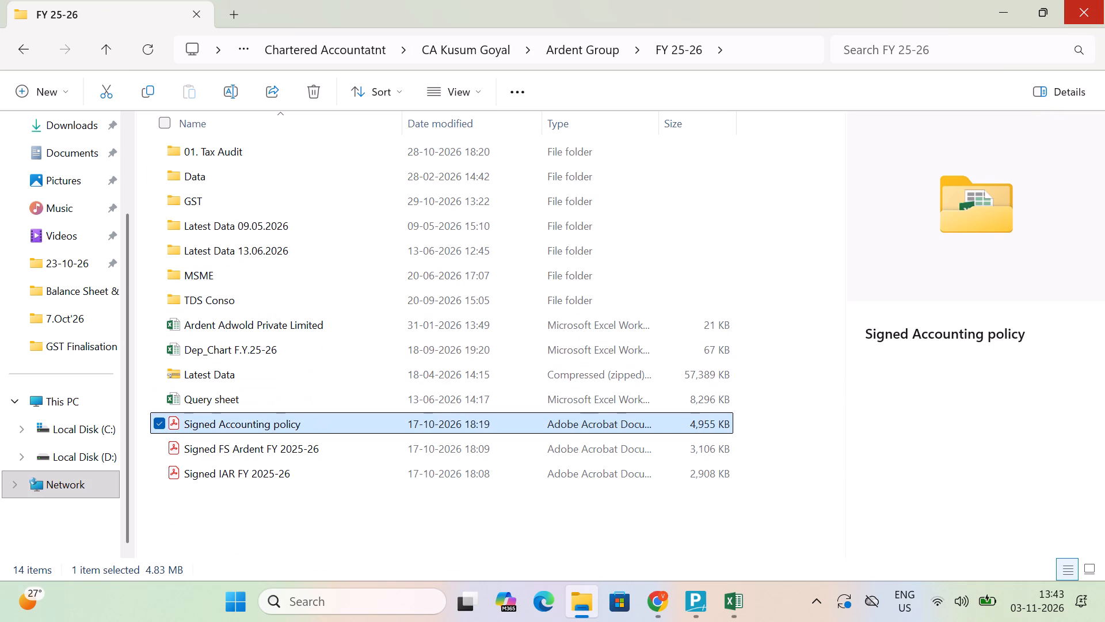
key(Up)
key(Up)
key(Up)
key(Up)
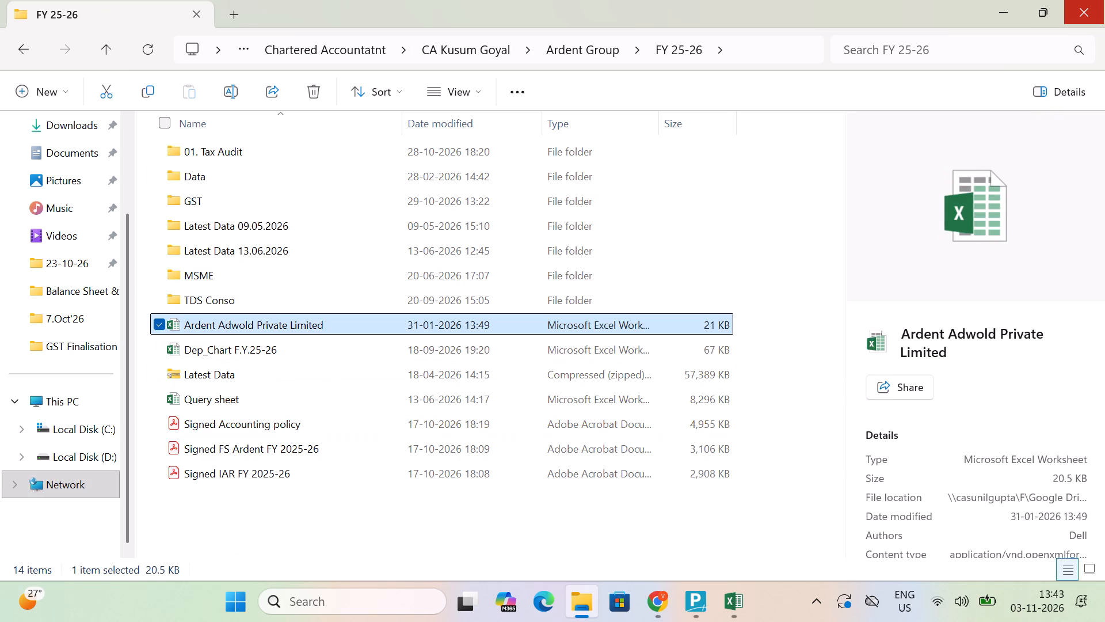
key(Up)
key(Up)
key(Up)
key(Up)
key(Up)
key(Up)
key(Up)
key(Up)
key(Up)
key(Return)
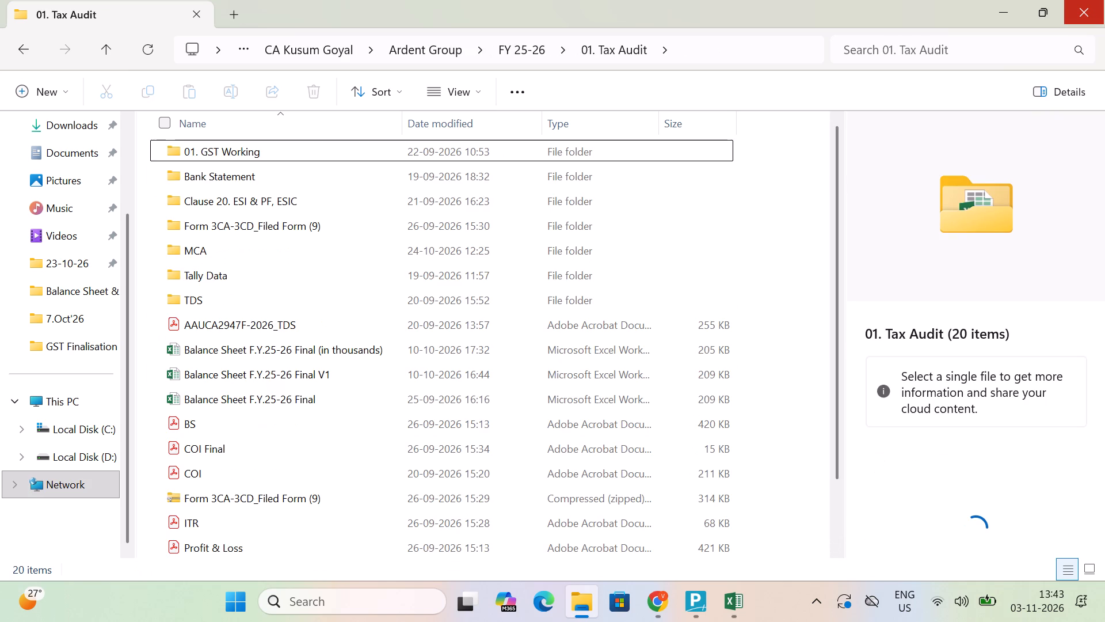
Open the Balance Sheet F.Y.25-26 Final (in thousands) workbook.
key(Down)
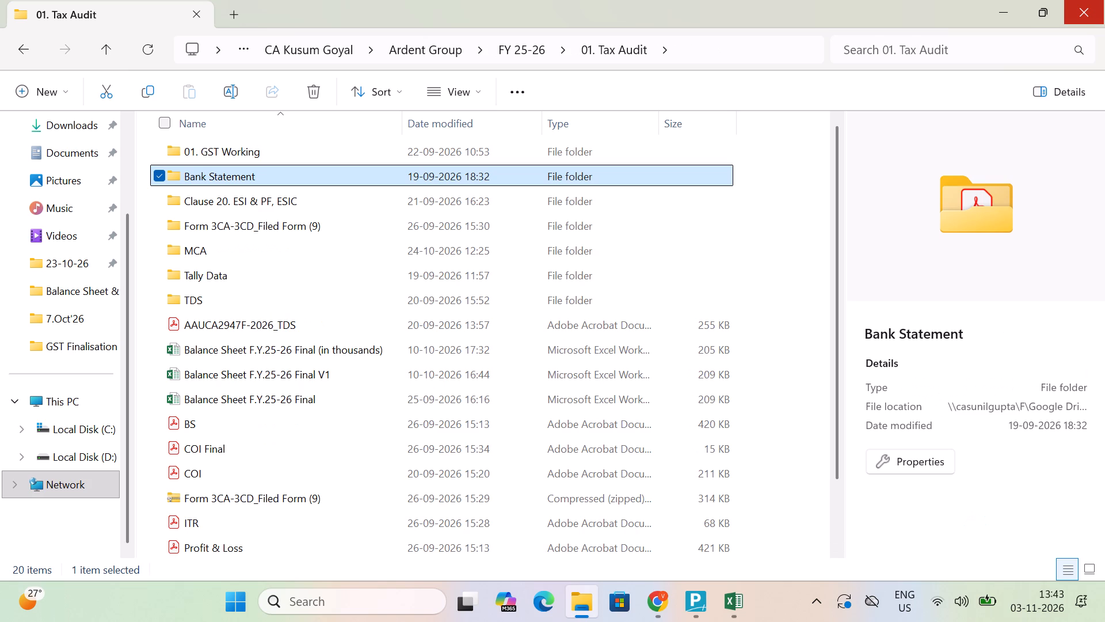
key(Down)
key(Down)
key(Down)
key(Down)
key(Down)
key(Down)
key(Down)
key(Down)
key(Down)
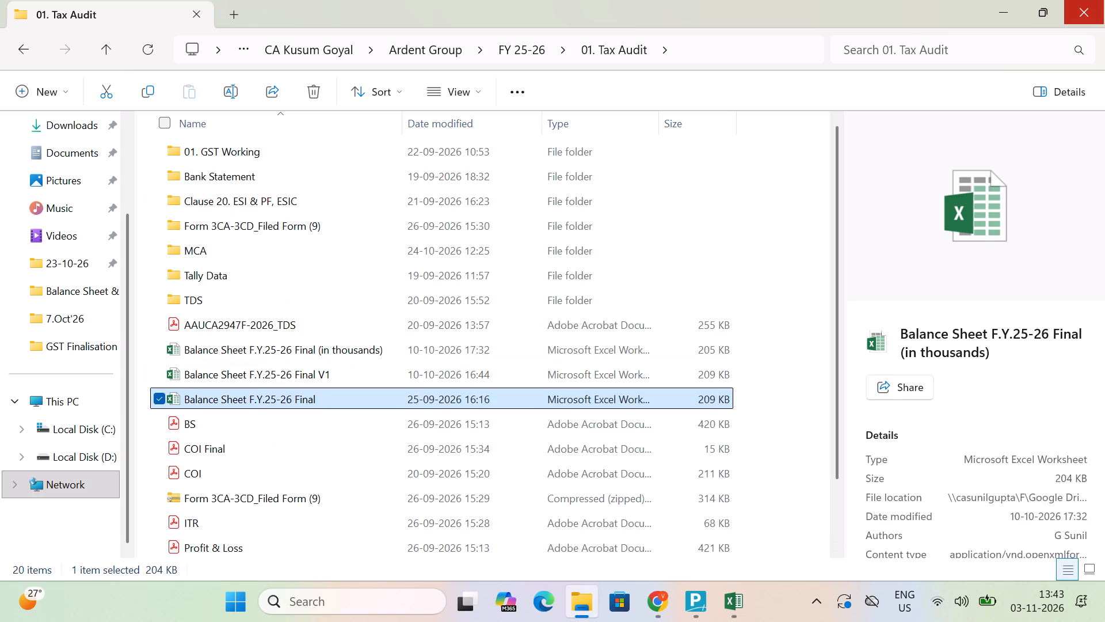
key(Up)
key(Up)
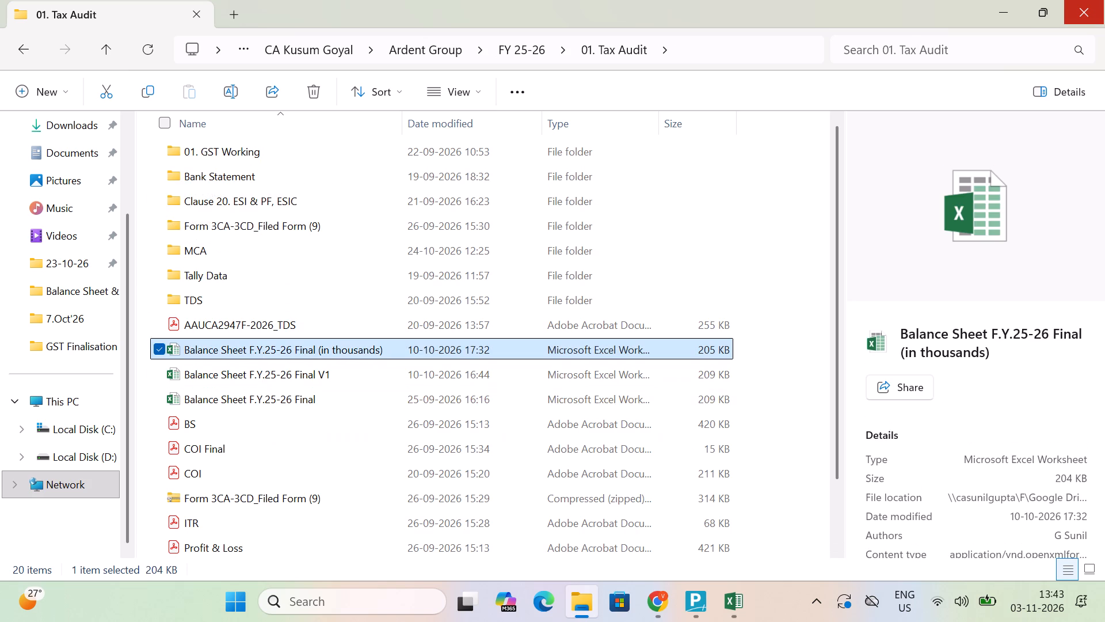
key(Return)
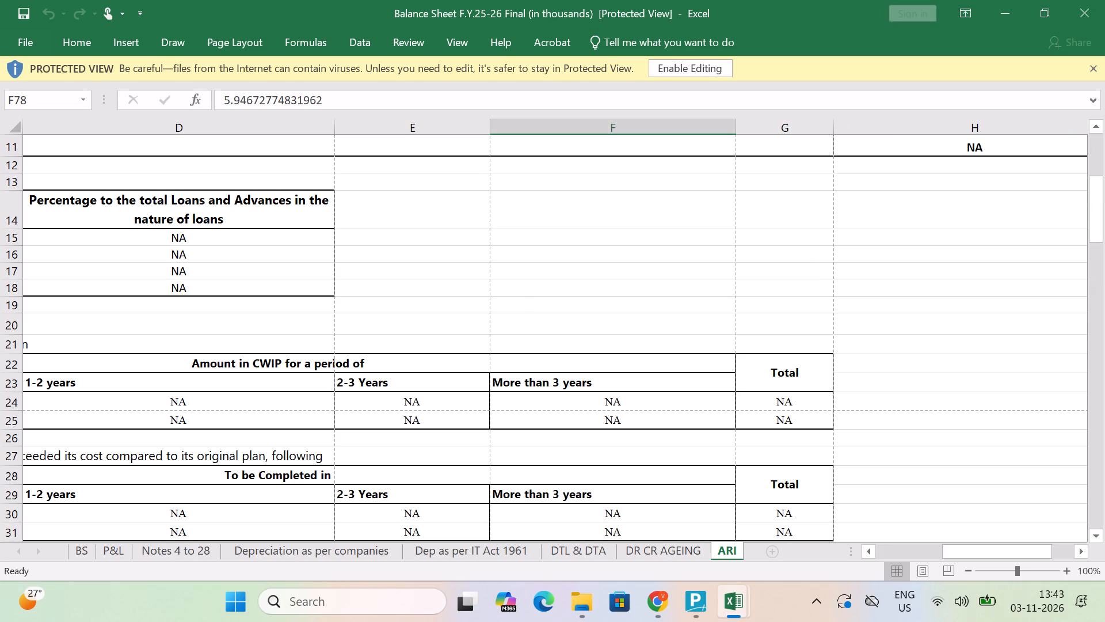
Enable editing of the workbook and trace the P&L sheet's current-year Other Expenses figure to its source note.
click(124, 551)
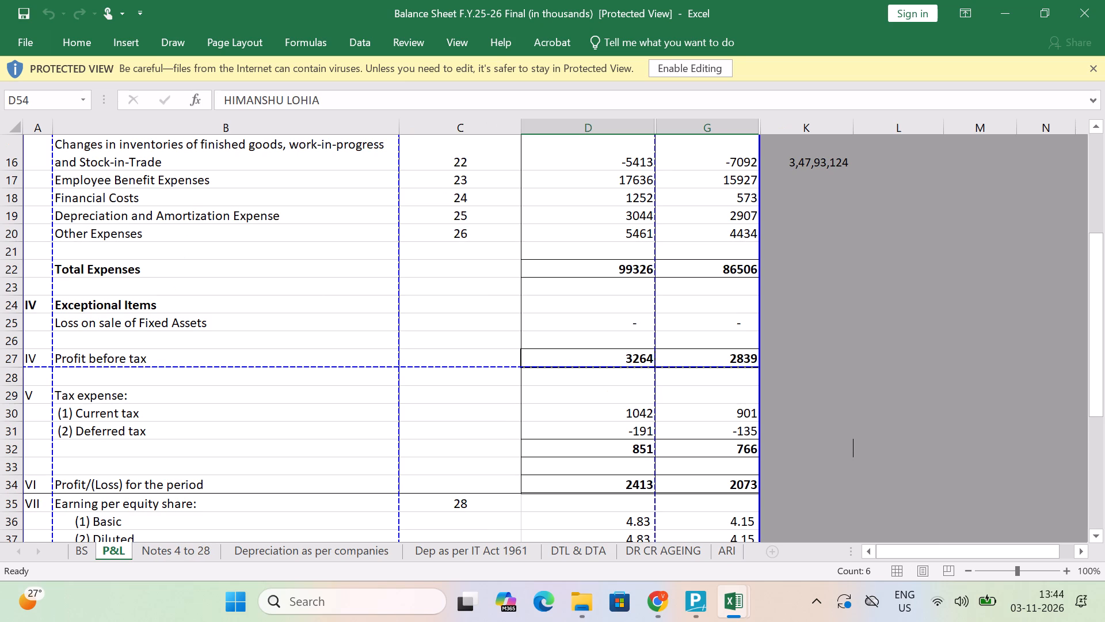
scroll(205, 399, up, 2)
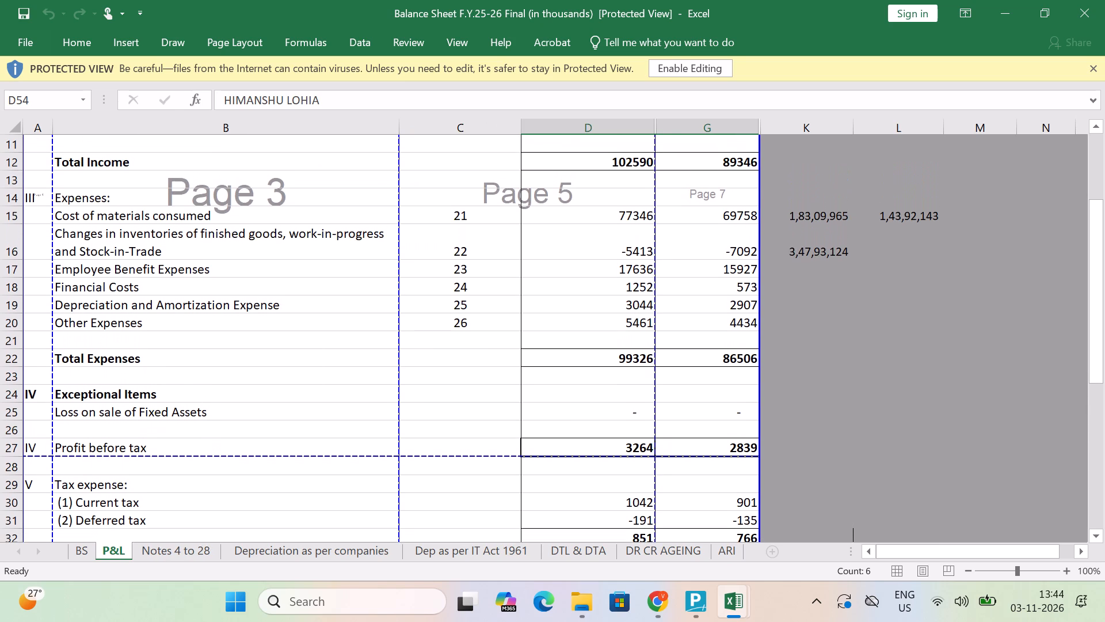
click(688, 66)
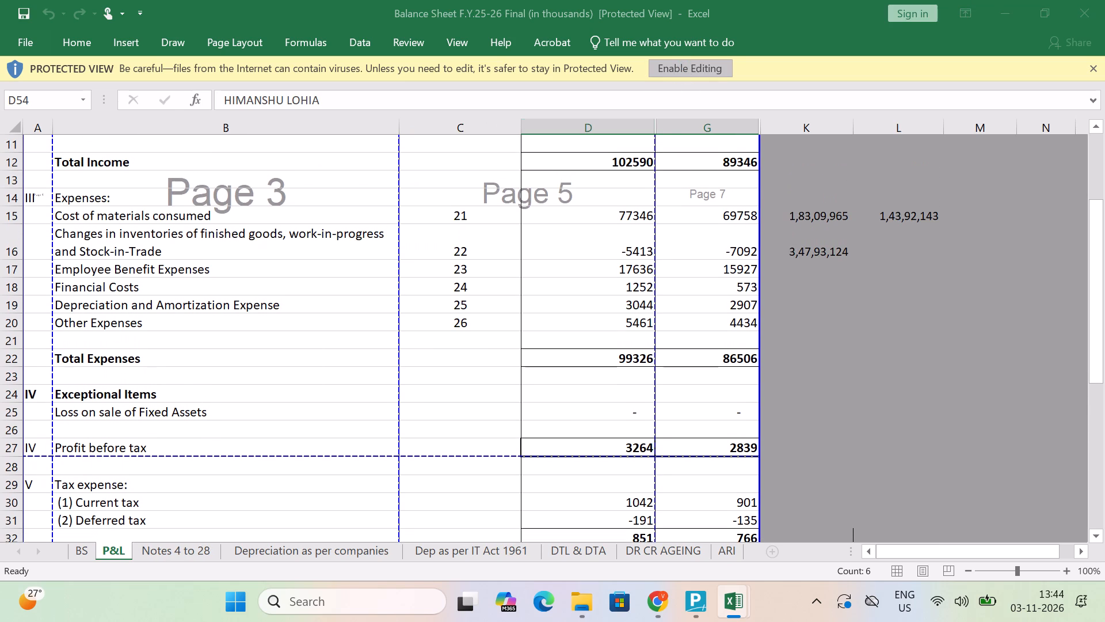
click(578, 314)
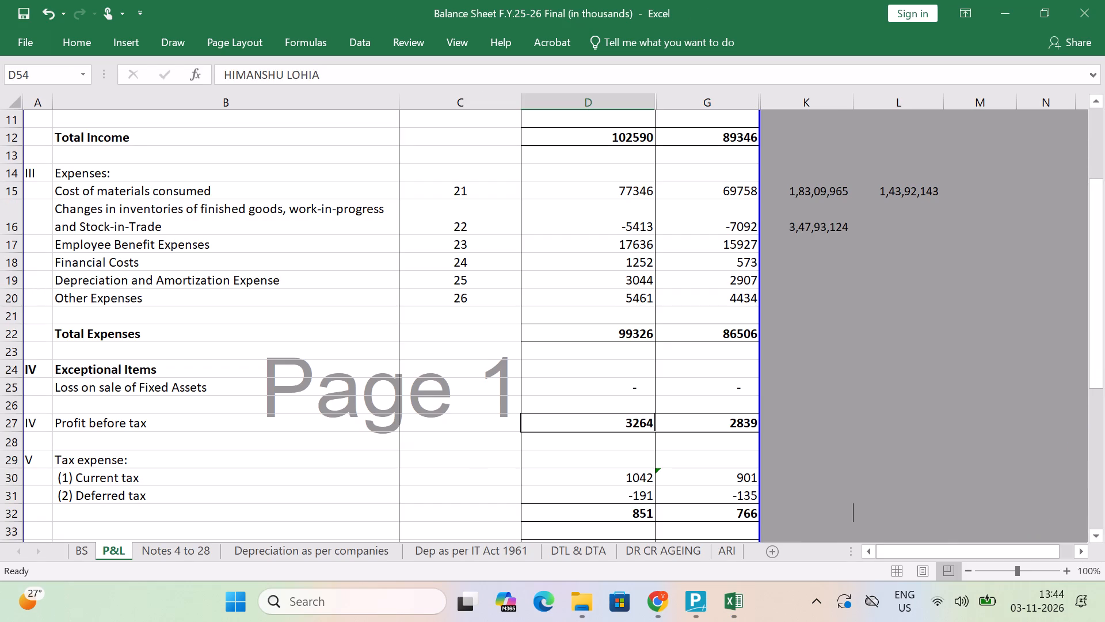
click(595, 298)
key(ctrl+bracketleft)
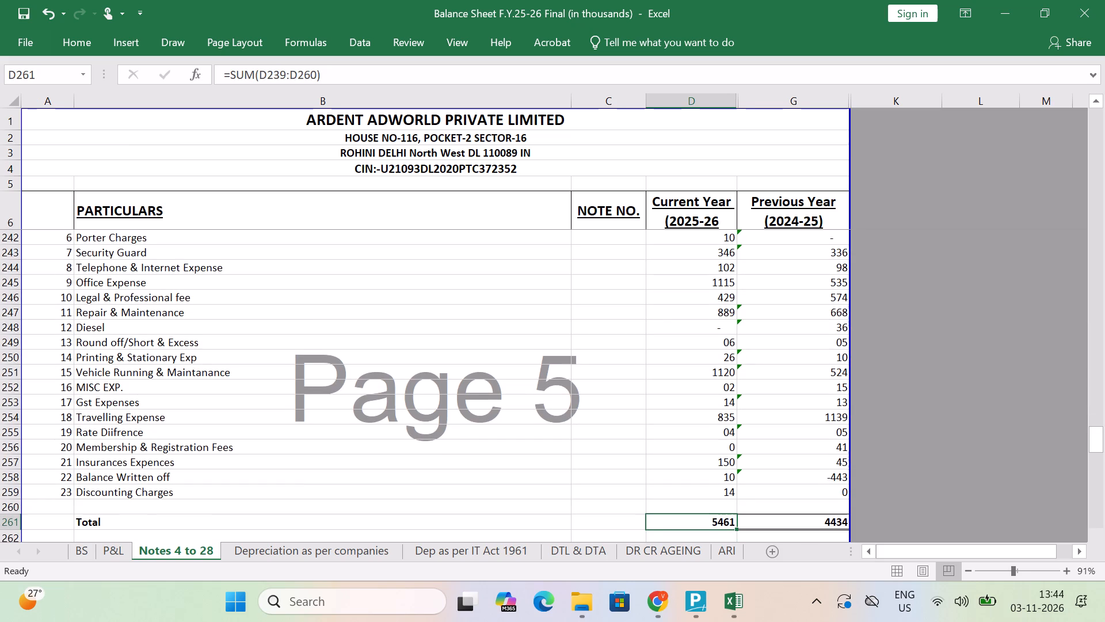
scroll(317, 427, up, 2)
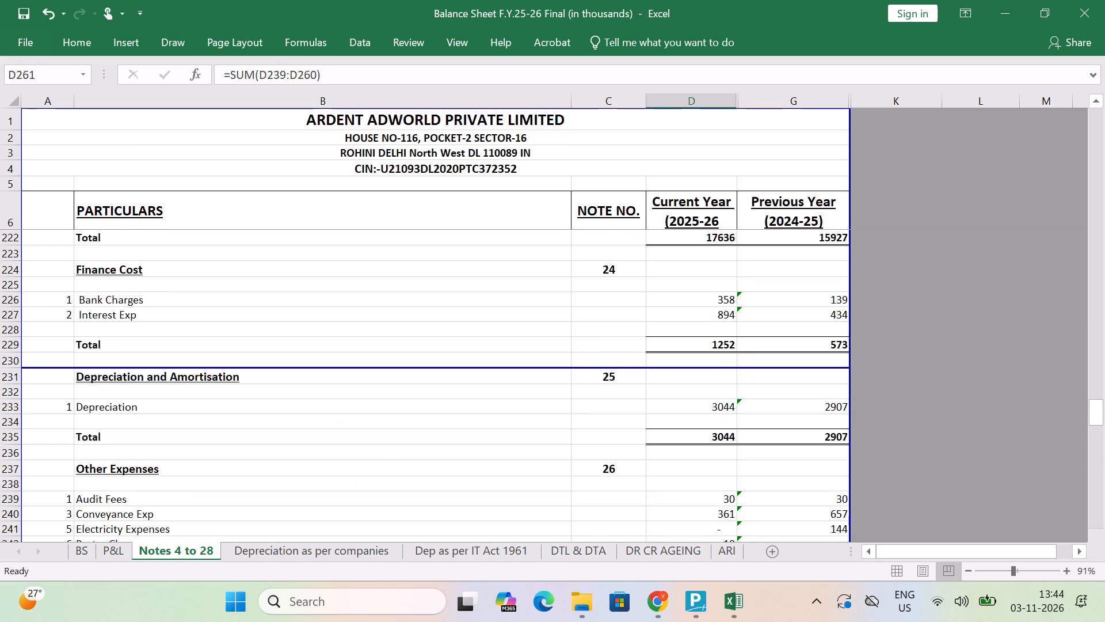
scroll(206, 453, down, 1)
Copy the current-year Audit Fees amount from D239 and paste it as a value in K239.
click(221, 484)
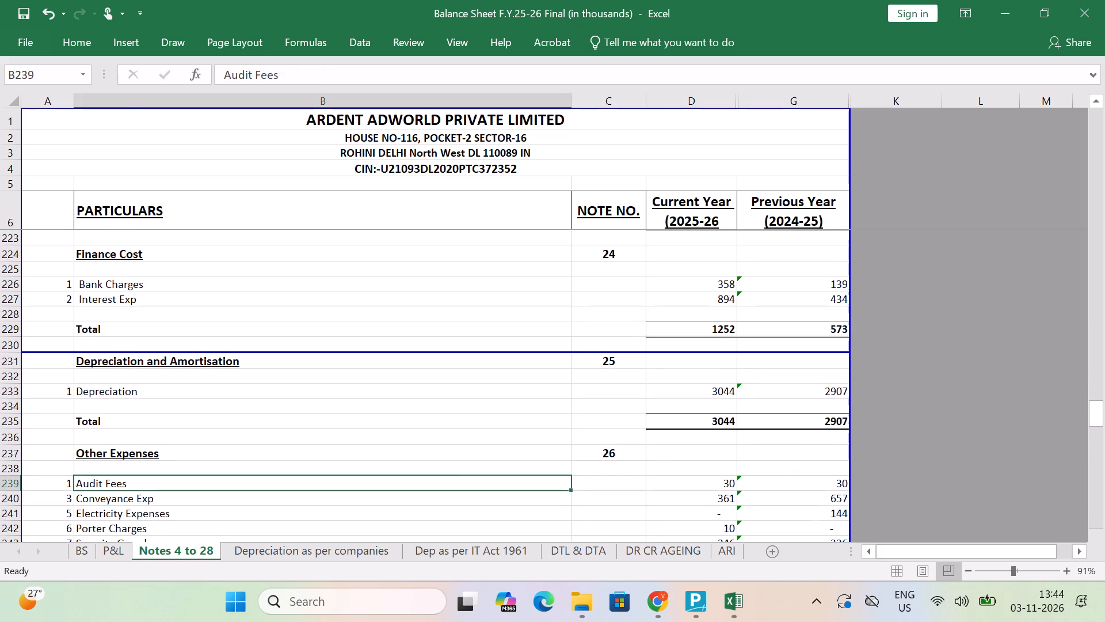
key(Tab)
key(Tab)
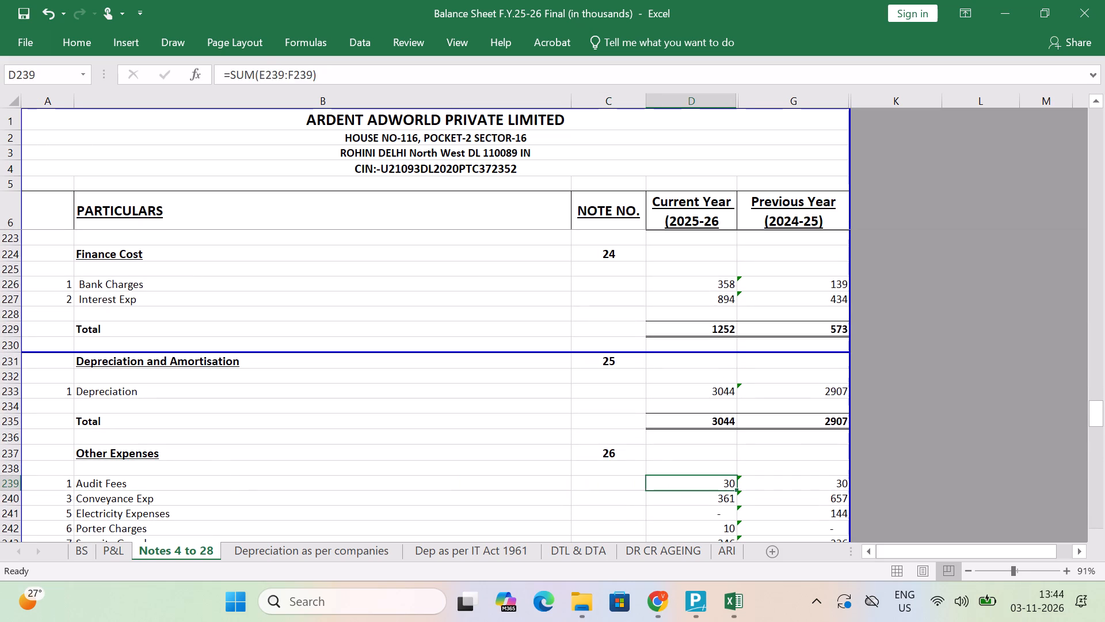
key(ctrl+c)
key(Right)
key(Right)
key(Escape)
key(Right)
key(Right)
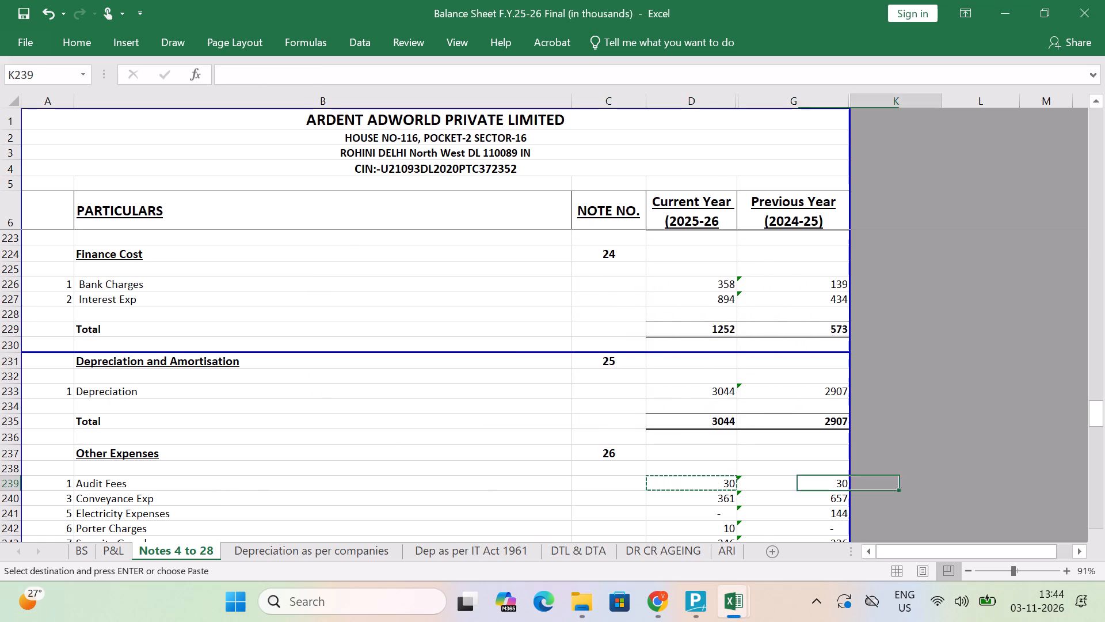
key(ctrl+alt+v)
key(ctrl+alt+v)
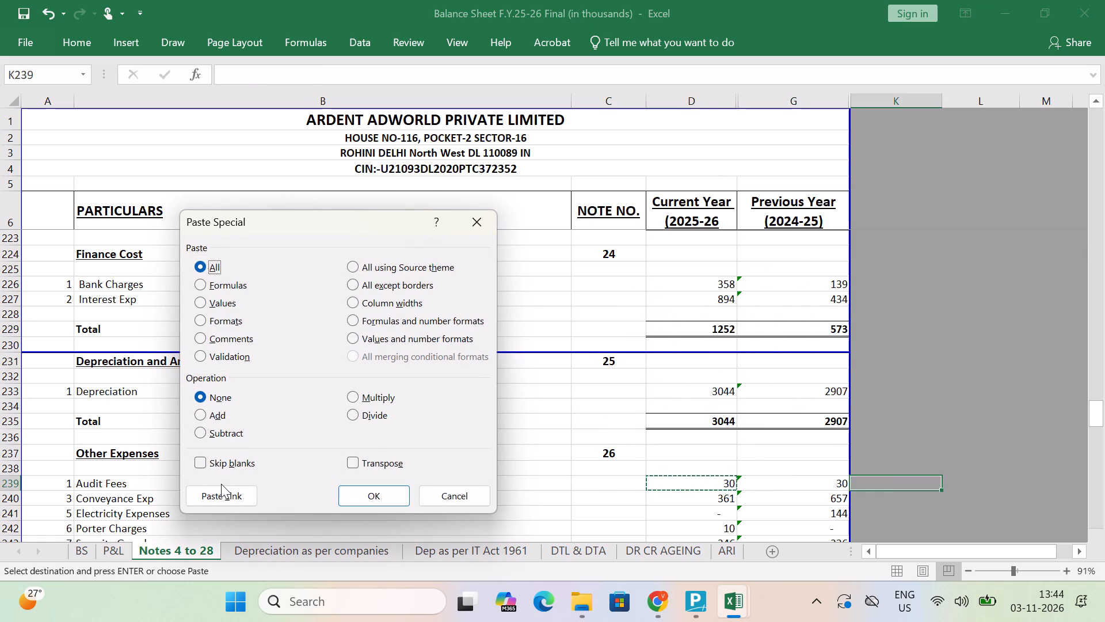
key(v)
key(Return)
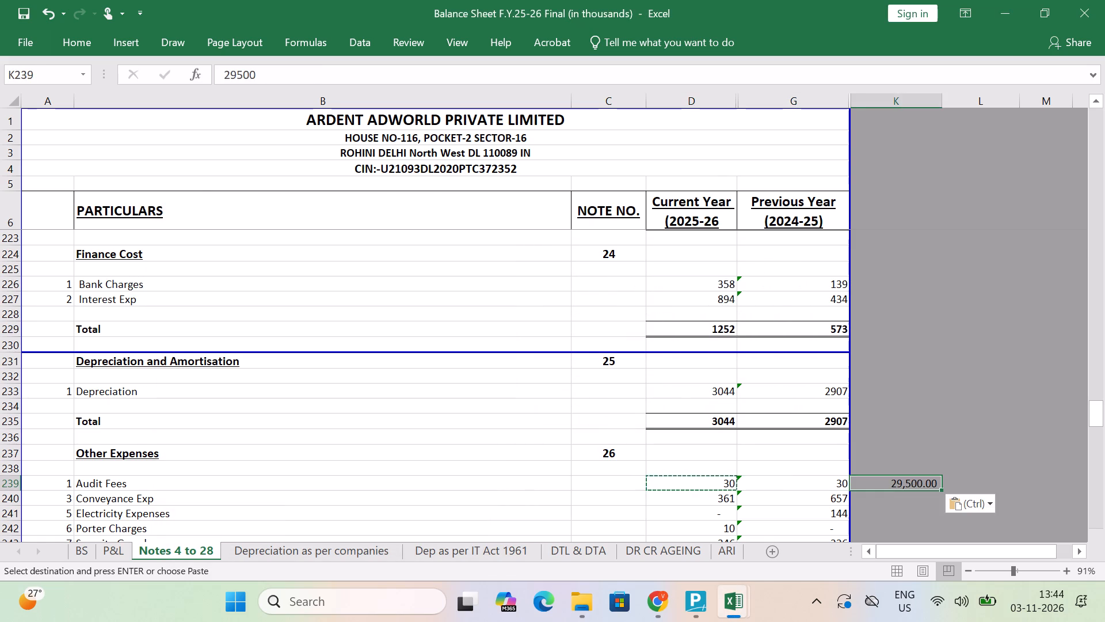
key(Escape)
Switch to Book1 and start the S.No. column with 1 in G7 and the formula =G7+1 in G8.
key(alt+Tab)
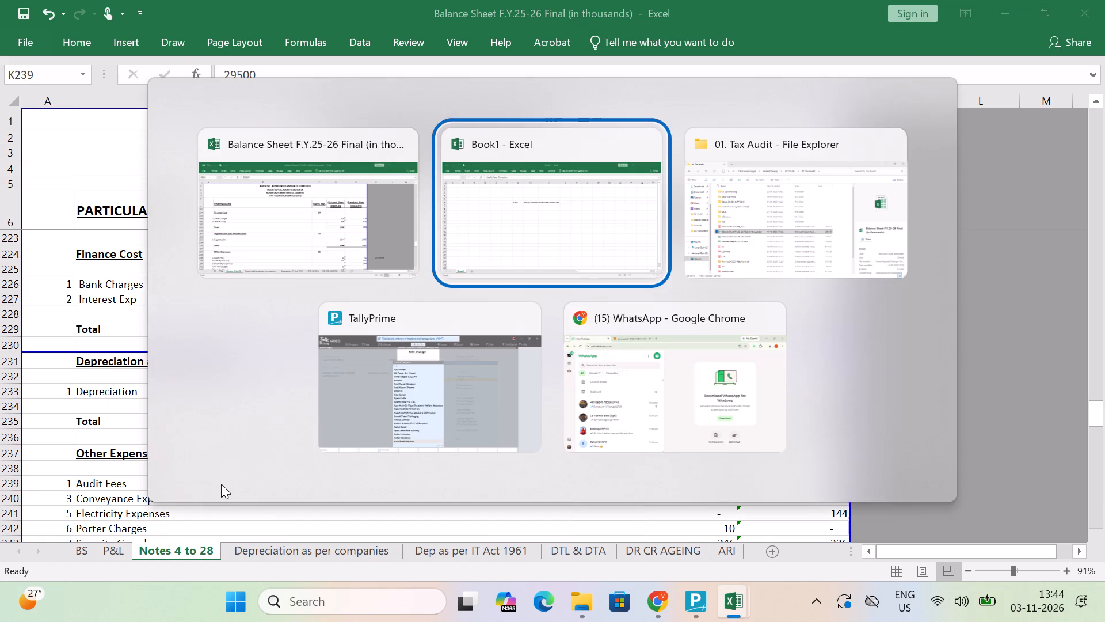
key(Left)
key(Left)
key(Down)
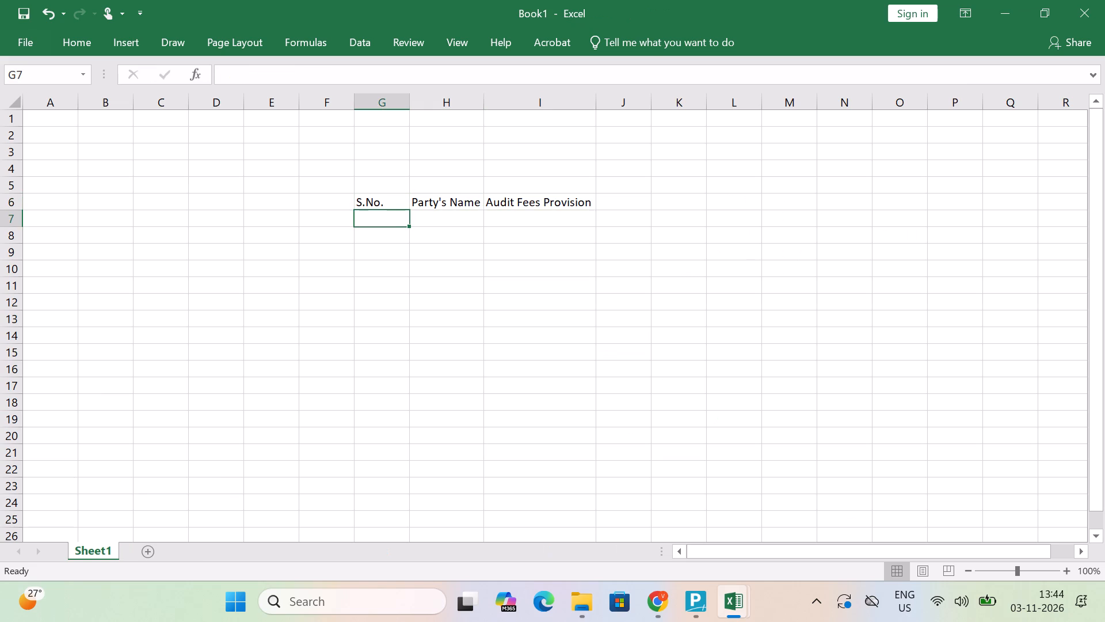
key(1)
key(Return)
key(equal)
key(Up)
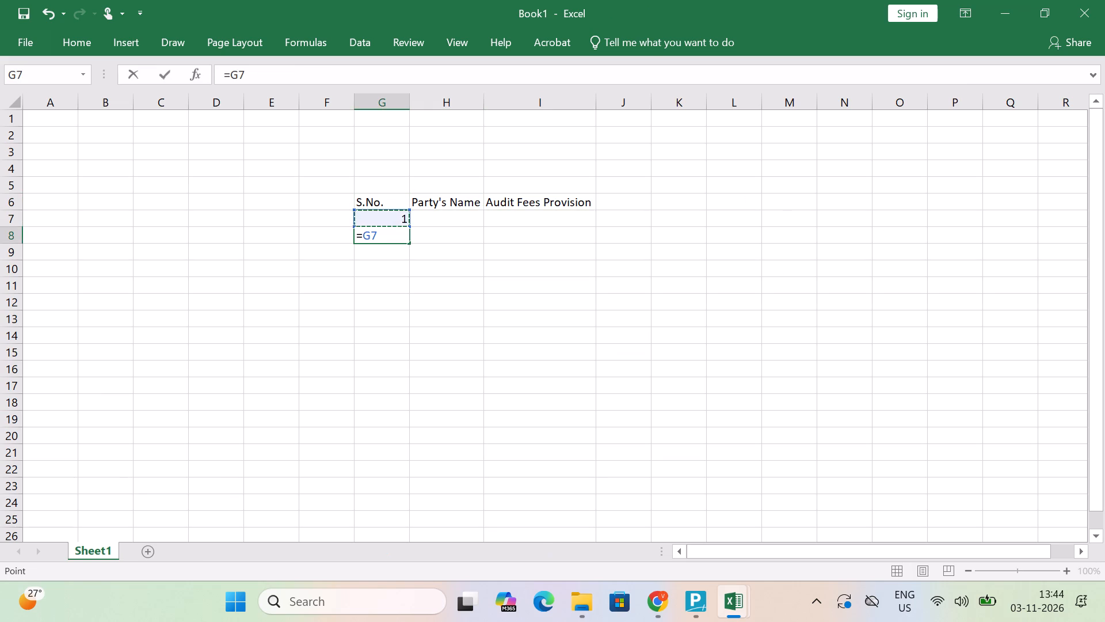
key(shift+Return)
key(Down)
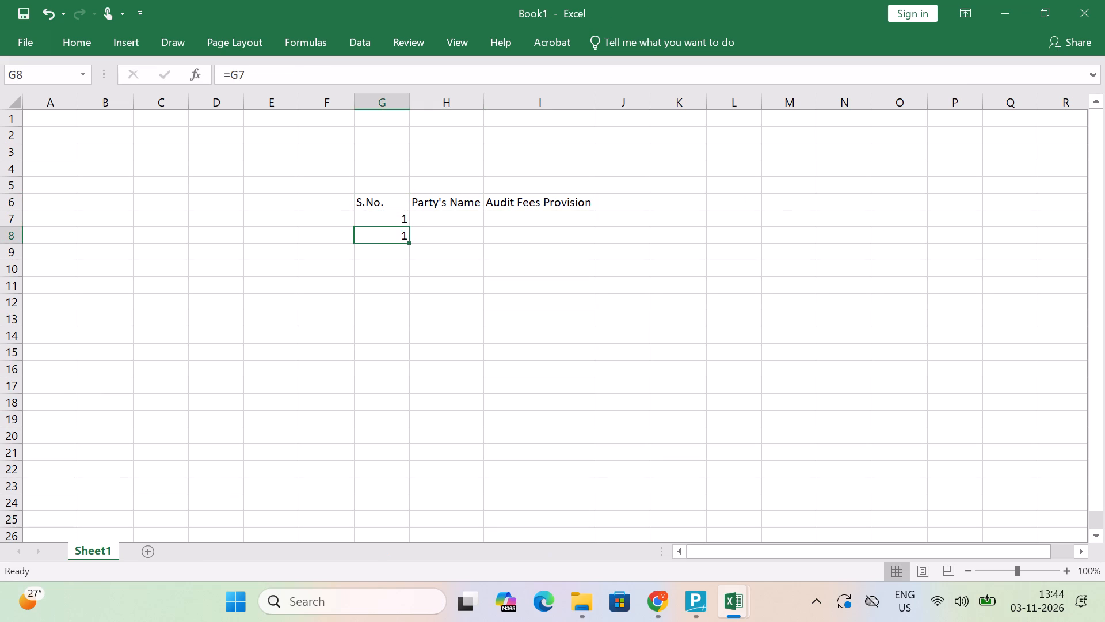
key(equal)
key(Up)
key(shift+plus)
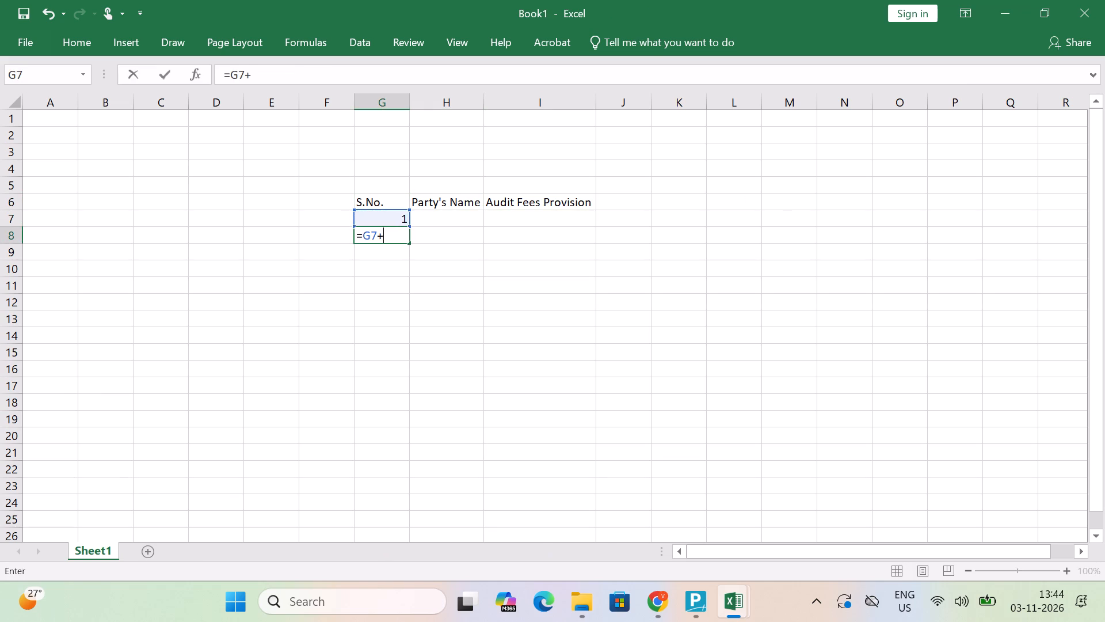
key(1)
key(Return)
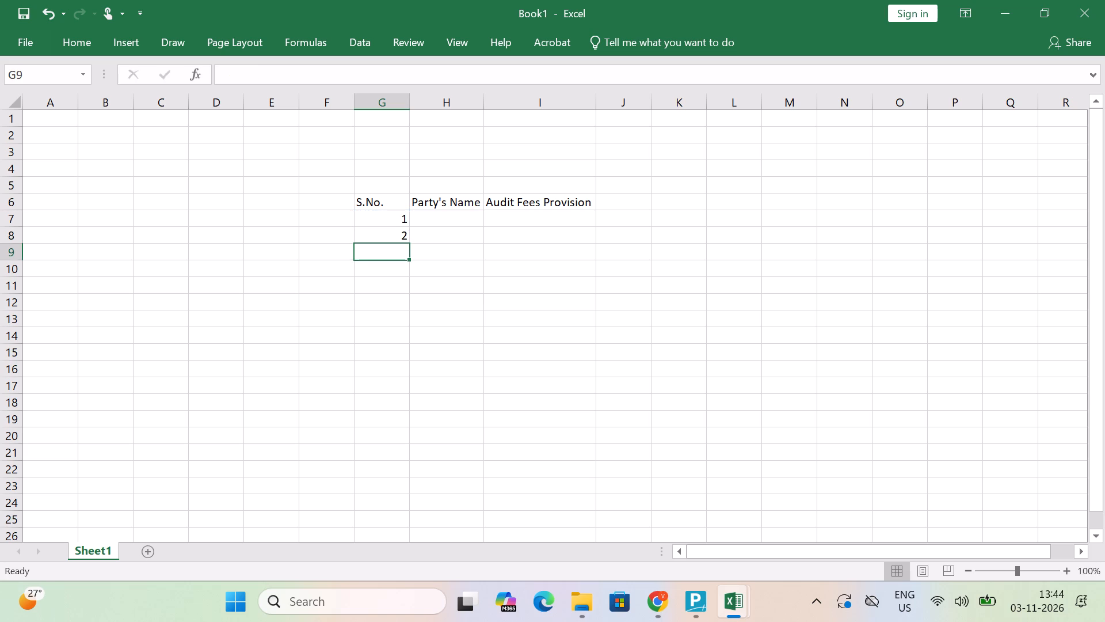
Fill the serial number formula from G8 down to G13.
key(Down)
key(Down)
key(Down)
key(Down)
key(ctrl+shift+Up)
key(ctrl+shift+Up)
key(ctrl+shift+Down)
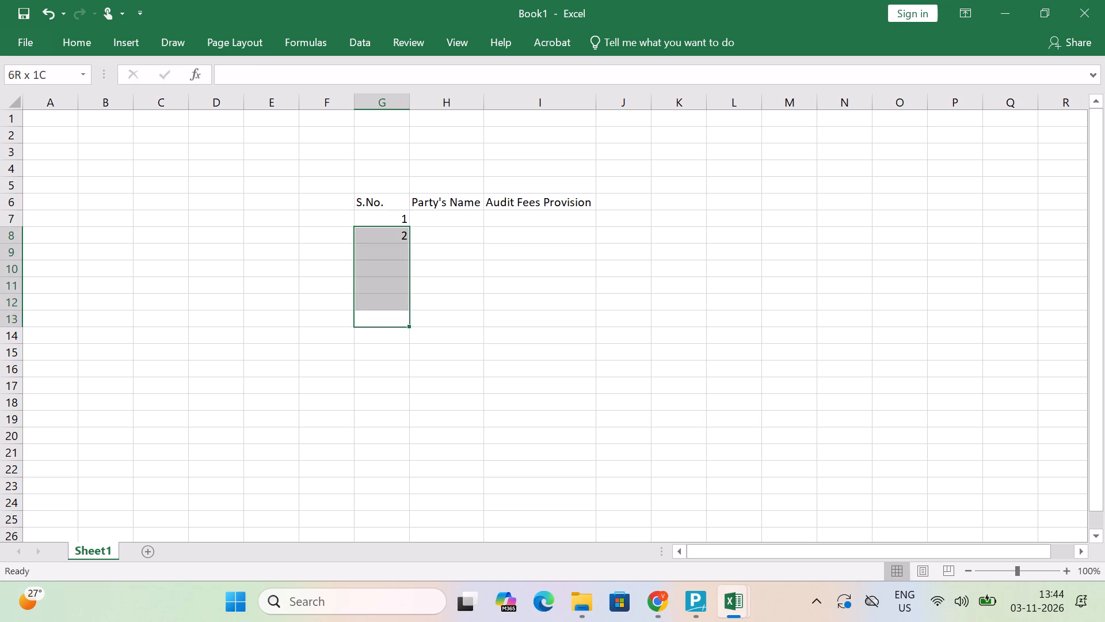
key(ctrl+d)
Enter Ardent Adworld Pvt Ltd as the first party's name and autofit the column width.
key(Right)
key(Up)
key(Up)
key(Up)
key(Up)
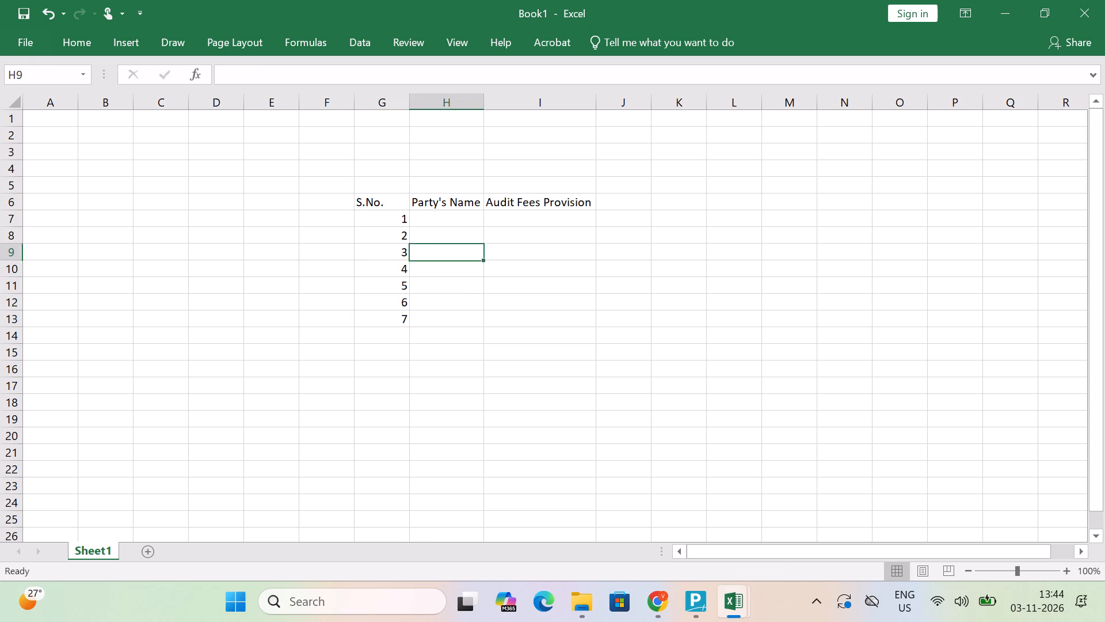
key(Up)
key(Up)
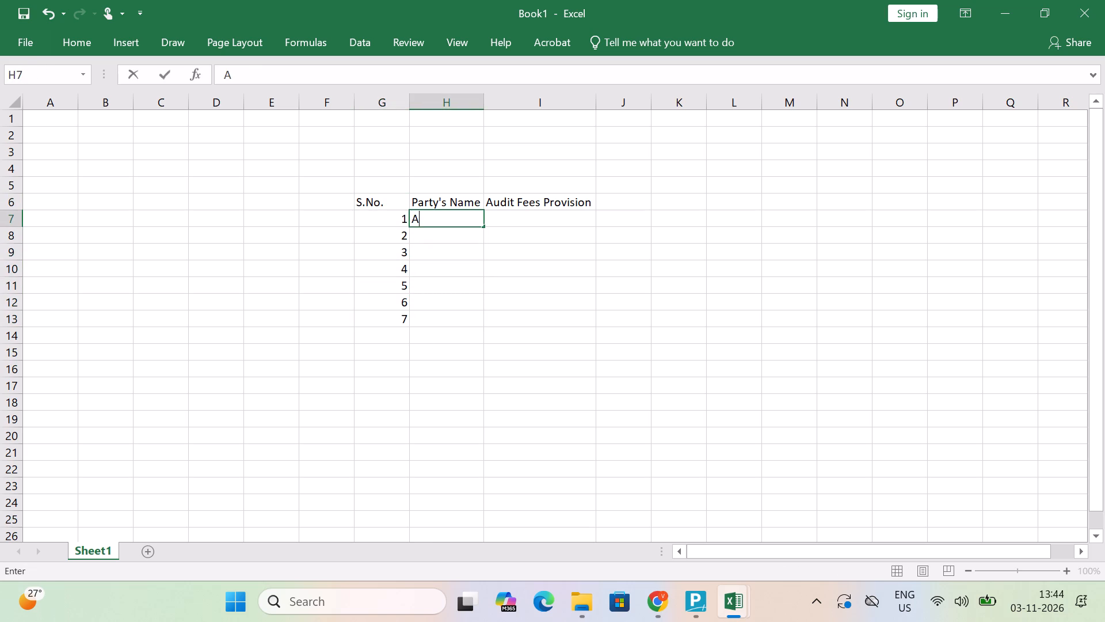
key(BackSpace)
text(dent)
key(space)
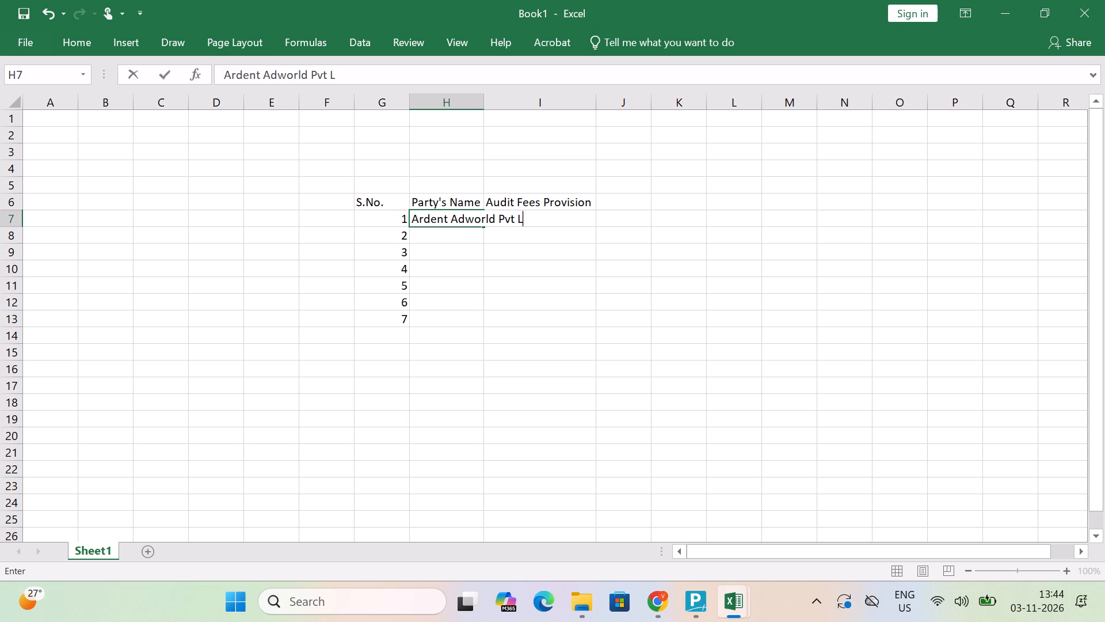
key(Tab)
key(Left)
text(hoi)
Enter 29500 as the audit fees provision for Ardent Adworld Pvt Ltd and reselect that amount.
key(Tab)
text(29500)
key(Return)
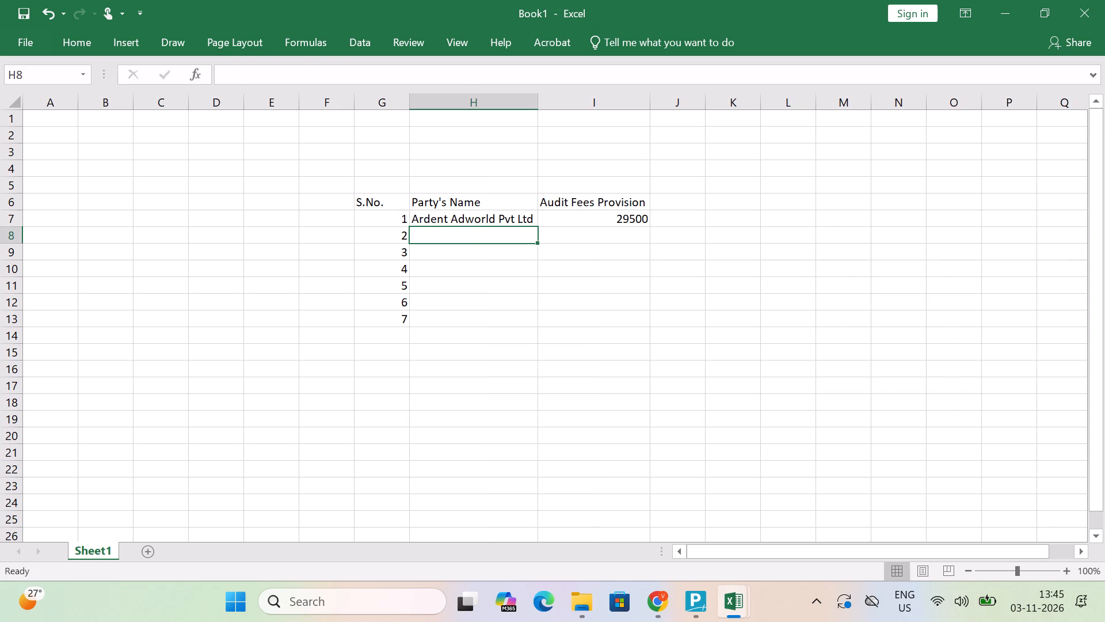
key(Up)
key(Right)
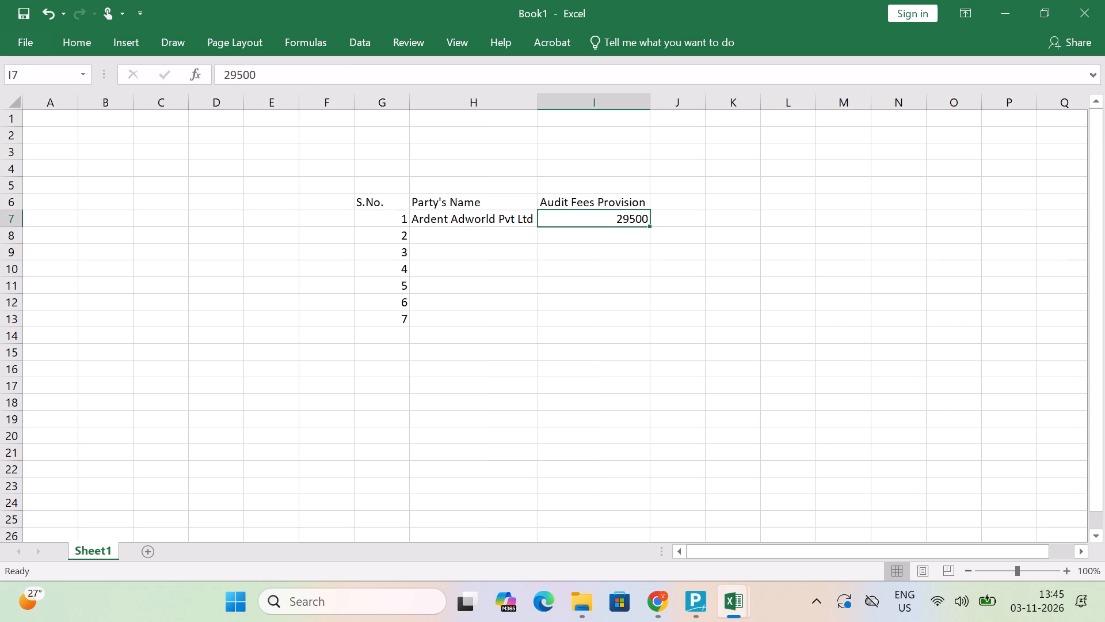
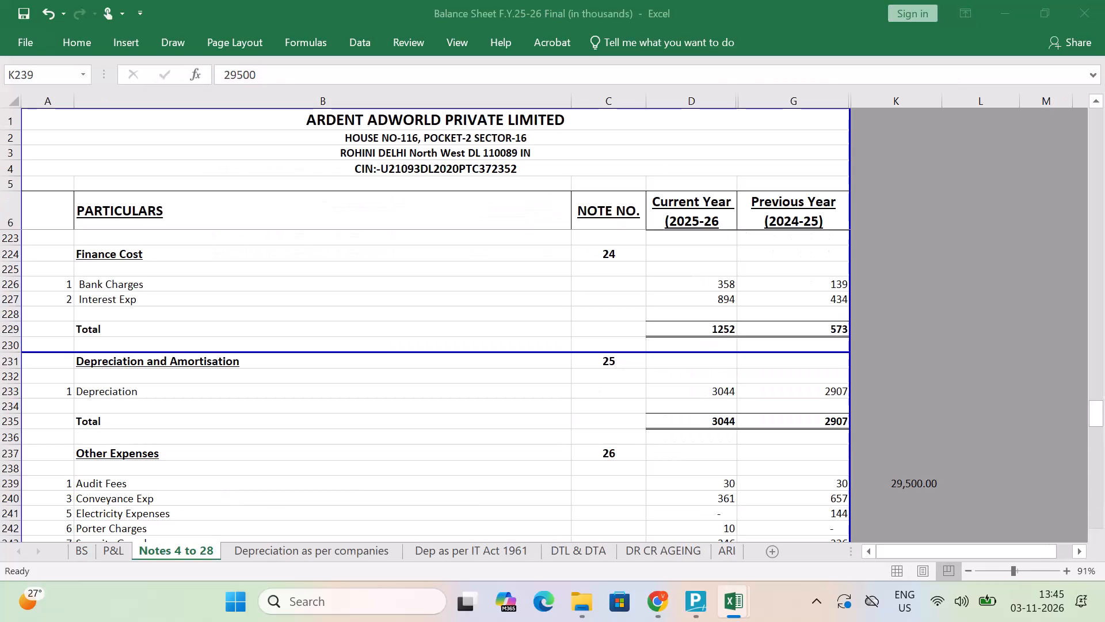
Close the Balance Sheet F.Y.25-26 Final (in thousands) workbook without saving changes.
click(1086, 0)
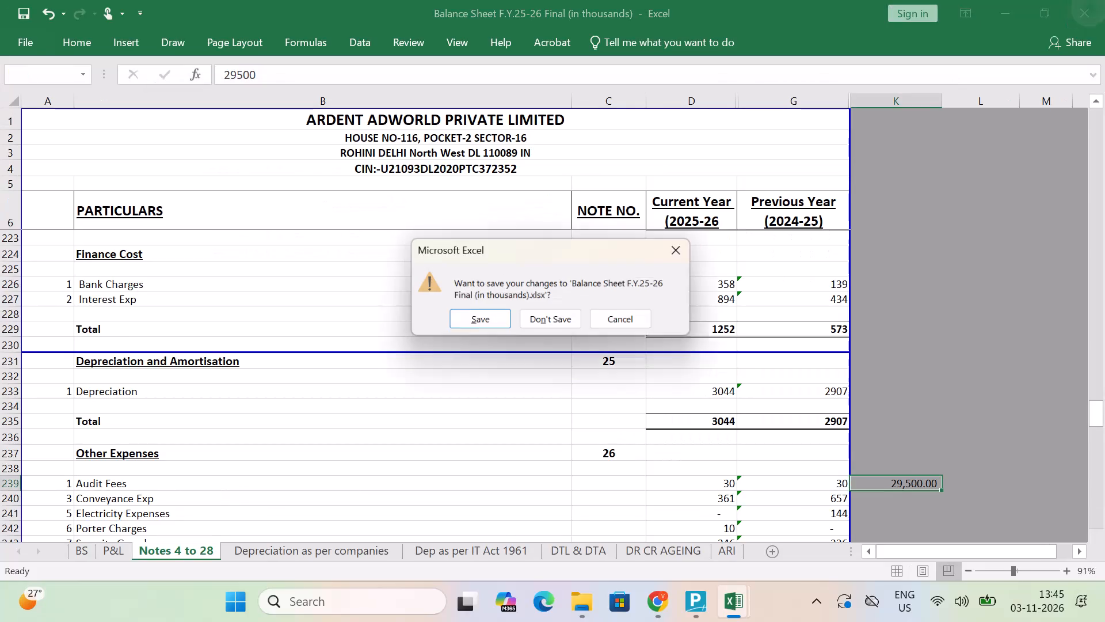
click(562, 323)
Switch to File Explorer and open the 06. FY 25-26 folder inside Le Fabco Pvt Ltd.
key(alt+Tab)
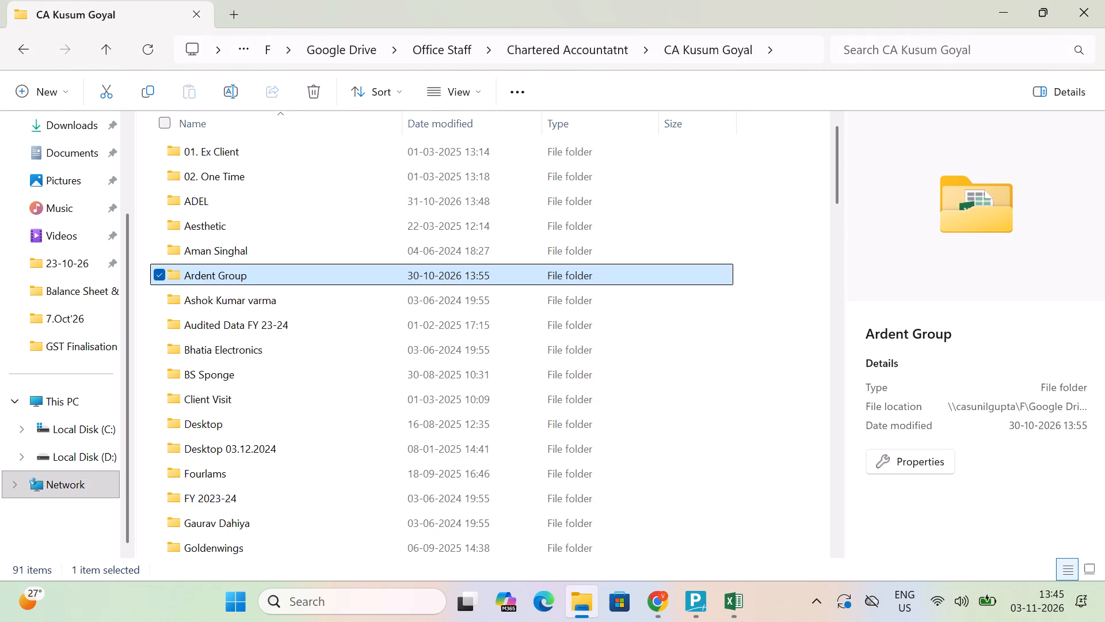
text(LE)
key(Return)
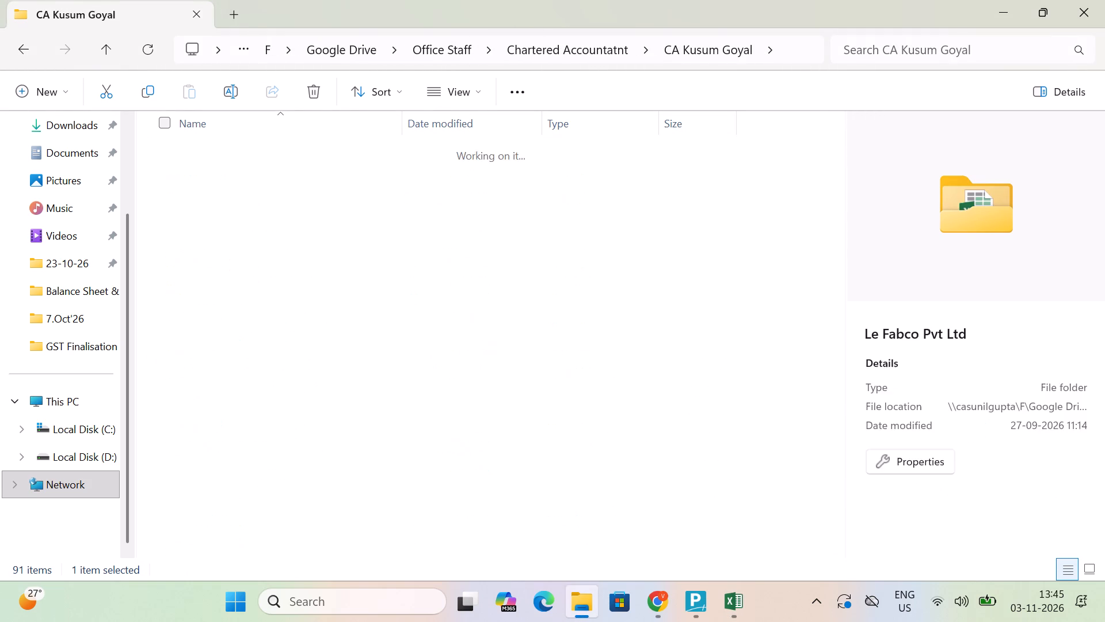
key(Down)
key(Down)
key(Down)
key(Down)
key(Down)
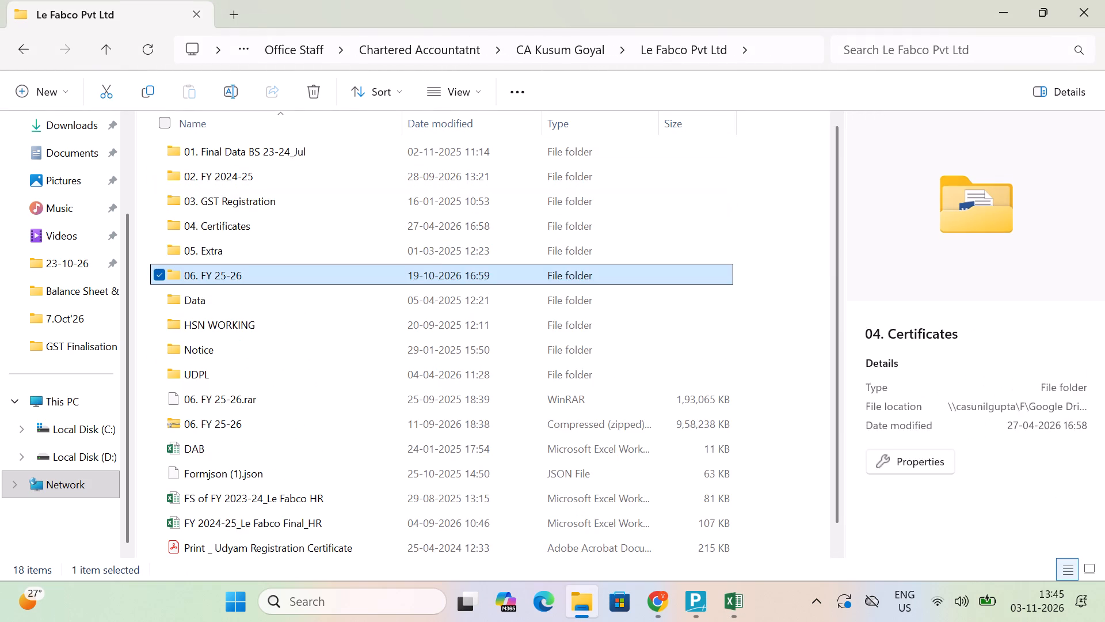
key(Return)
Look through the files in Le Fabco's 06. FY 25-26 folder for the final financial statements.
key(Down)
key(Down)
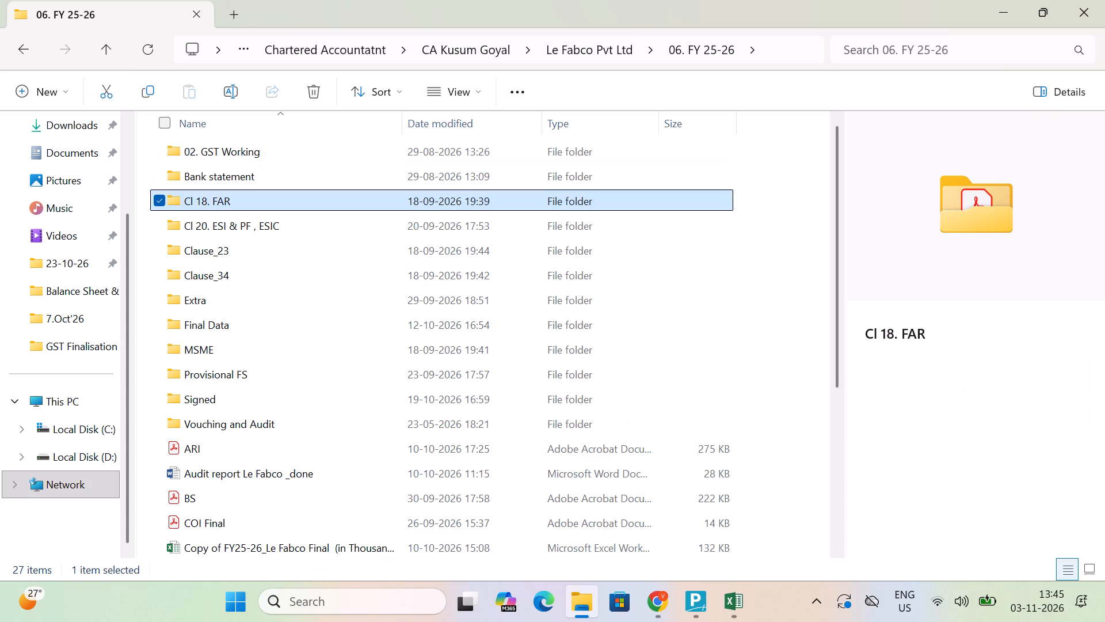
key(Down)
key(Down)
key(Down)
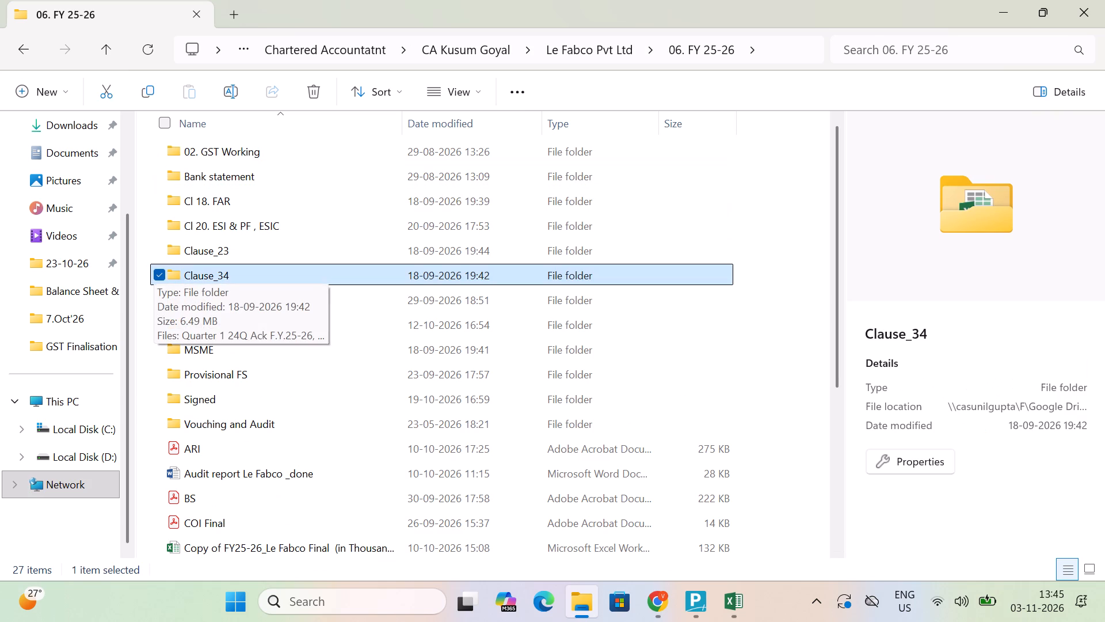
key(Down)
key(Down)
key(Down)
key(Down)
key(Down)
key(Down)
key(Down)
key(Down)
key(Down)
key(Down)
key(Down)
key(Down)
key(Down)
key(Down)
key(Down)
key(Down)
key(Down)
key(Down)
key(Down)
key(Down)
key(Down)
key(Down)
key(Down)
key(Down)
key(Down)
key(Down)
key(Down)
key(Down)
key(Down)
key(Down)
key(Down)
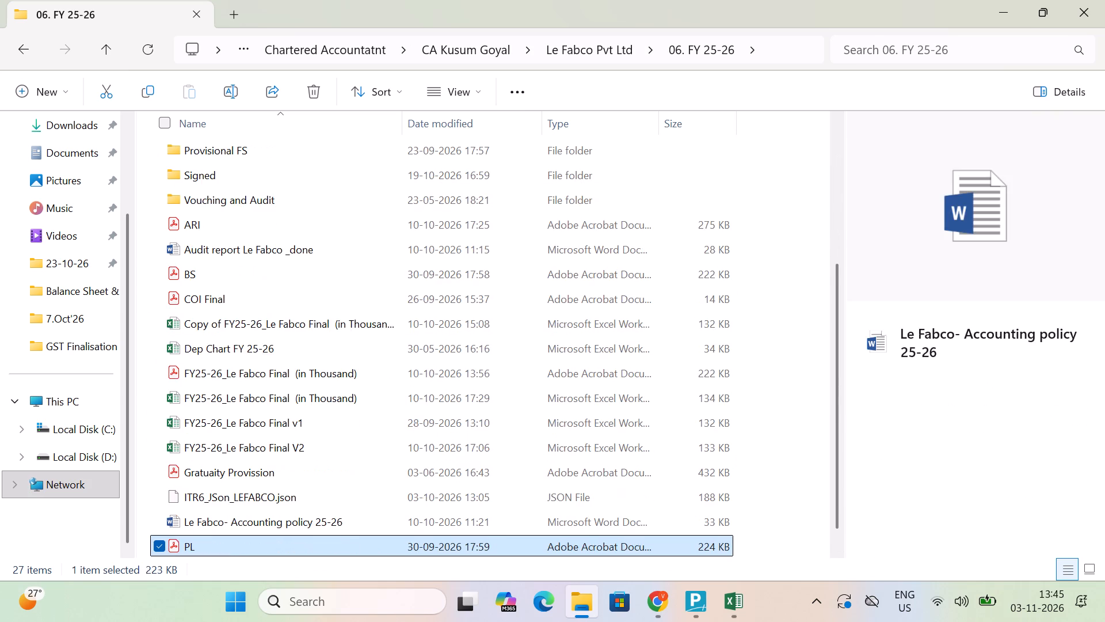
key(Up)
key(Up)
key(Up)
key(Up)
key(Up)
key(Up)
key(Up)
key(Up)
key(Down)
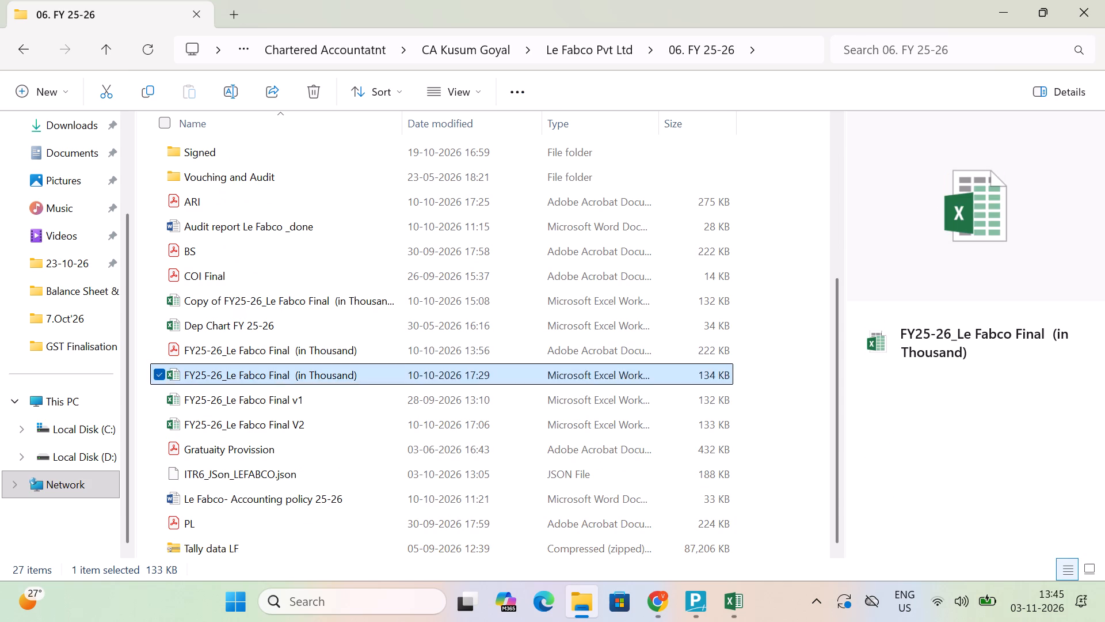
key(Down)
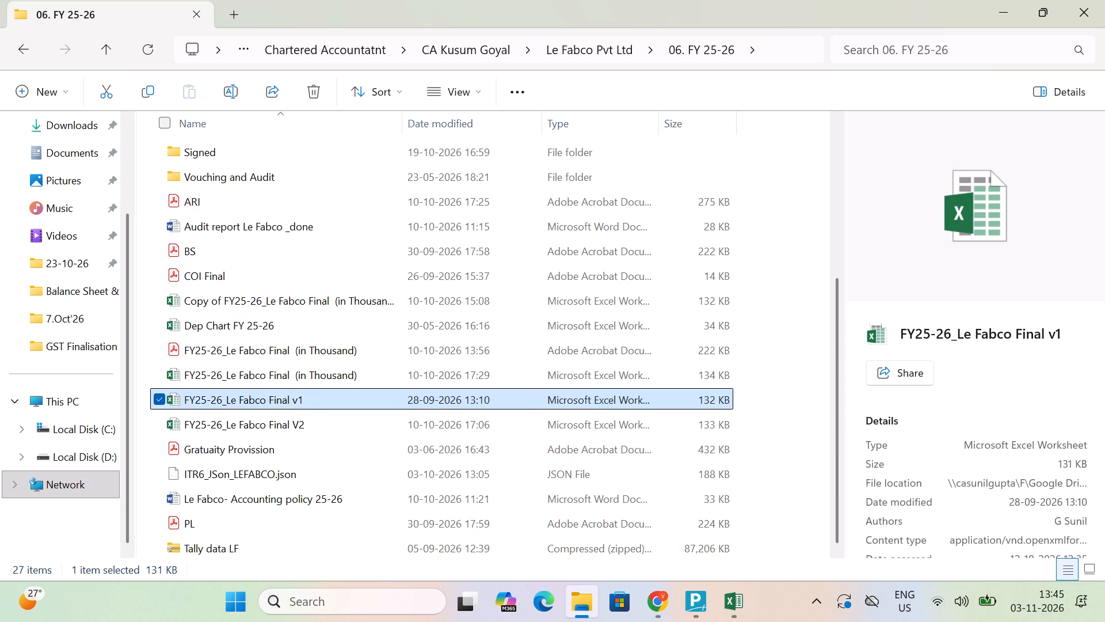
key(Up)
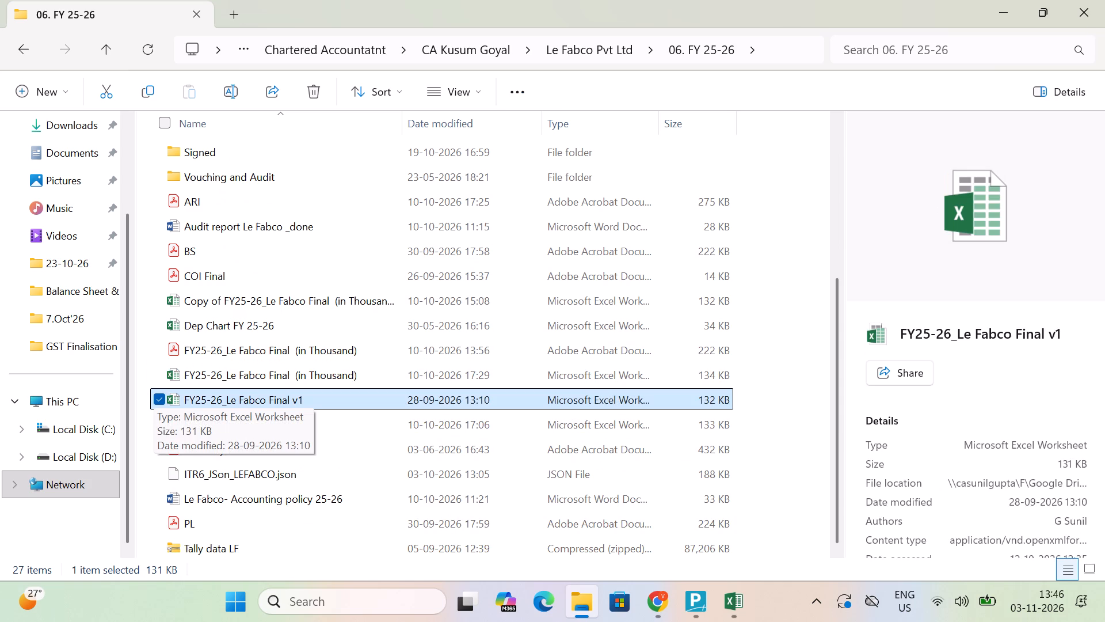
key(Up)
key(Up)
key(Up)
key(Up)
key(Up)
key(Up)
key(Up)
key(Up)
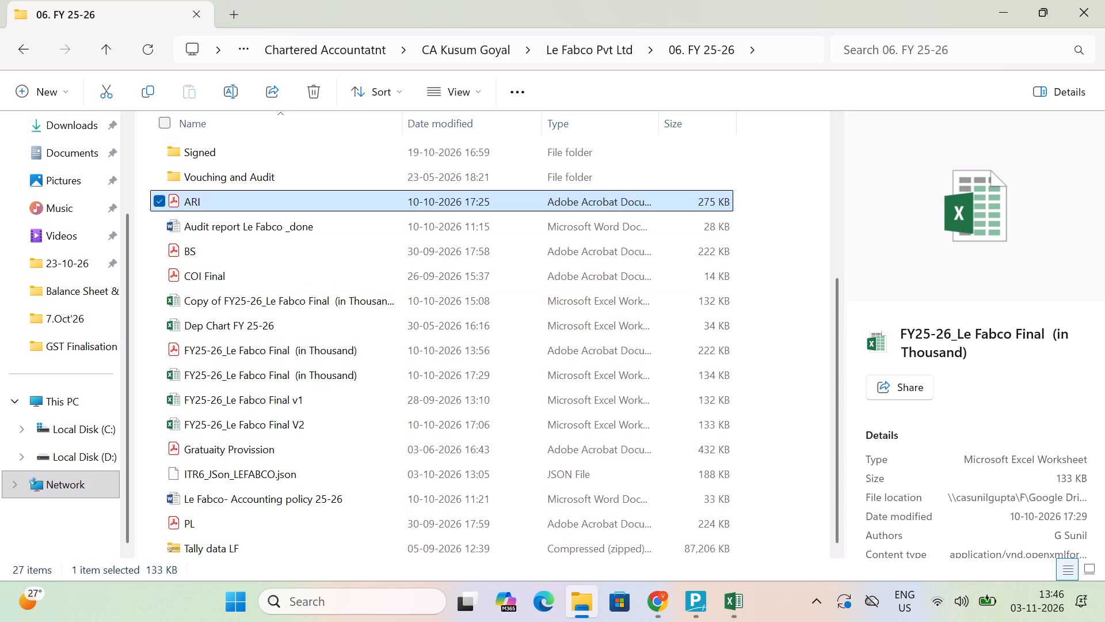
Check the PDFs in the Signed folder and return to 06. FY 25-26.
key(Up)
key(Up)
key(Return)
key(Down)
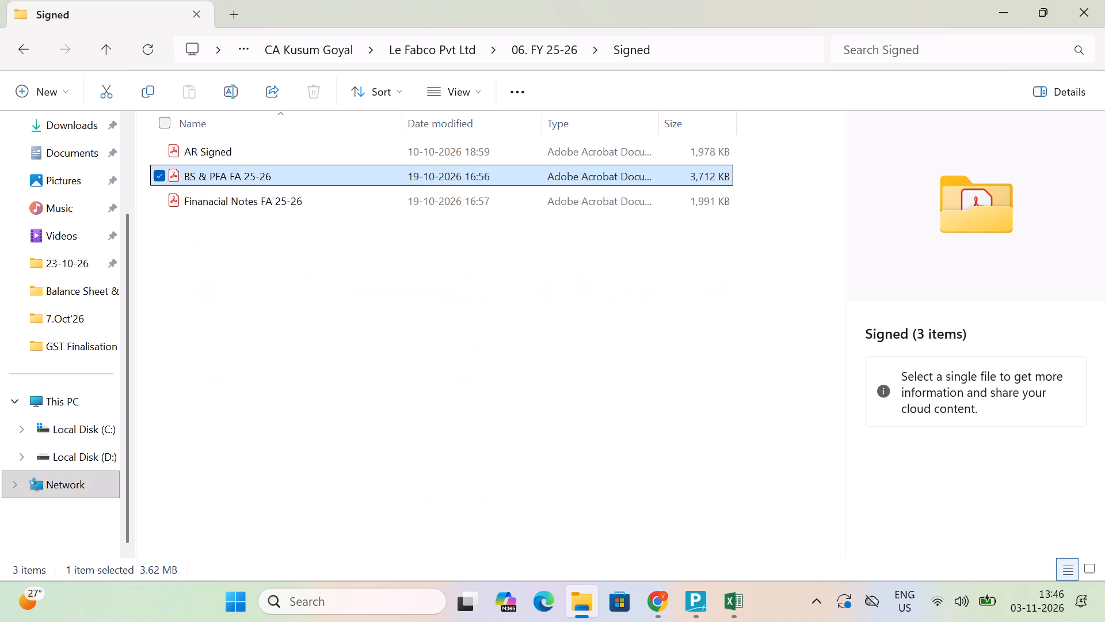
key(Up)
key(Down)
key(Down)
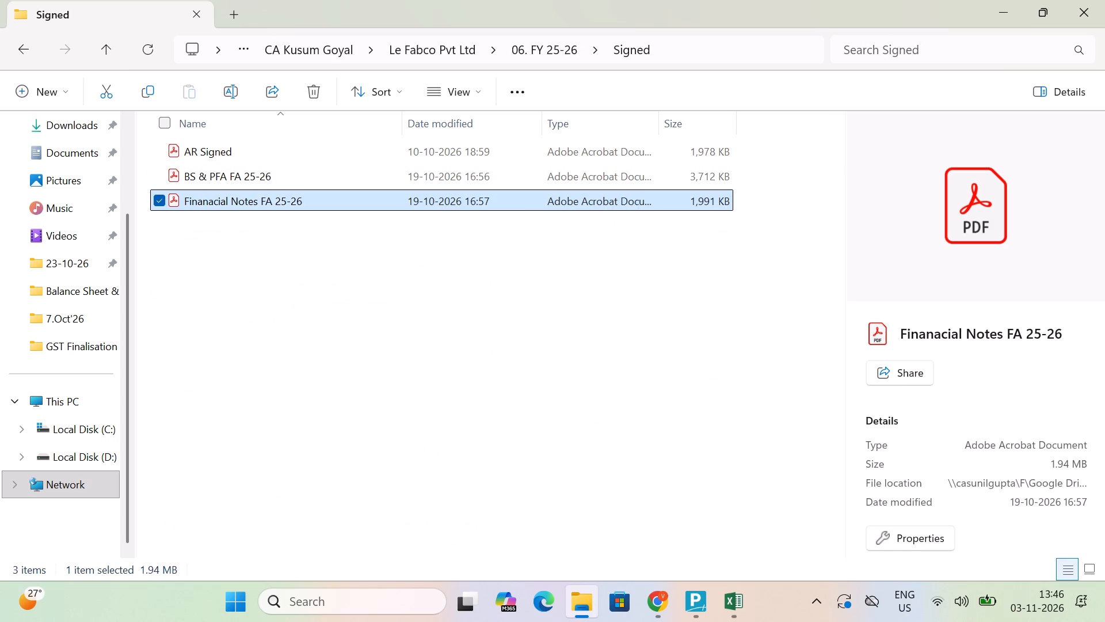
key(BackSpace)
key(Return)
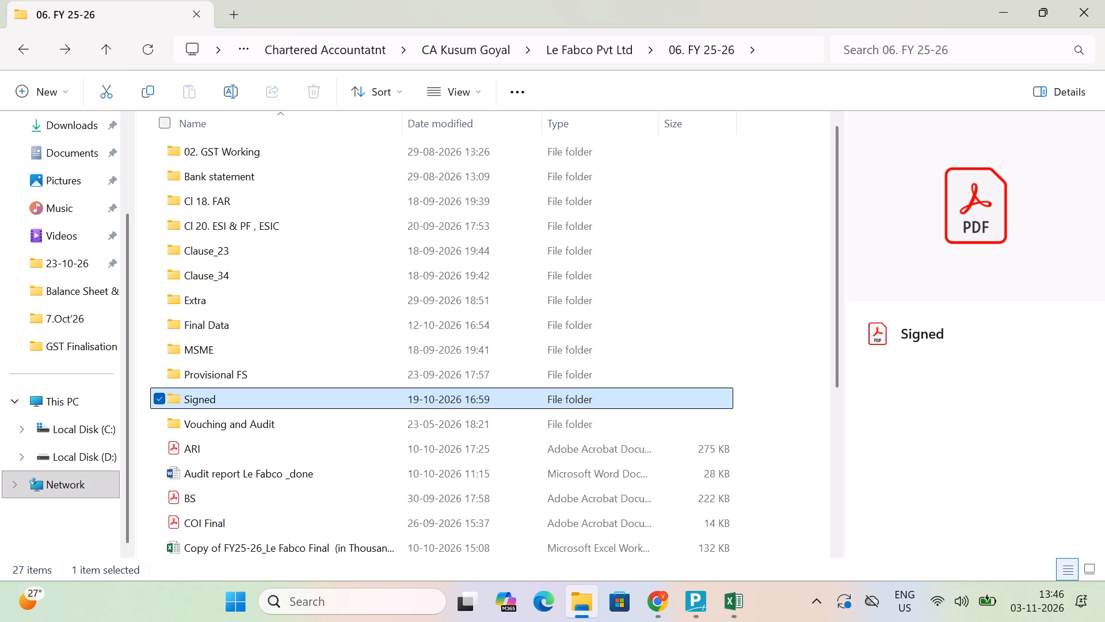
key(BackSpace)
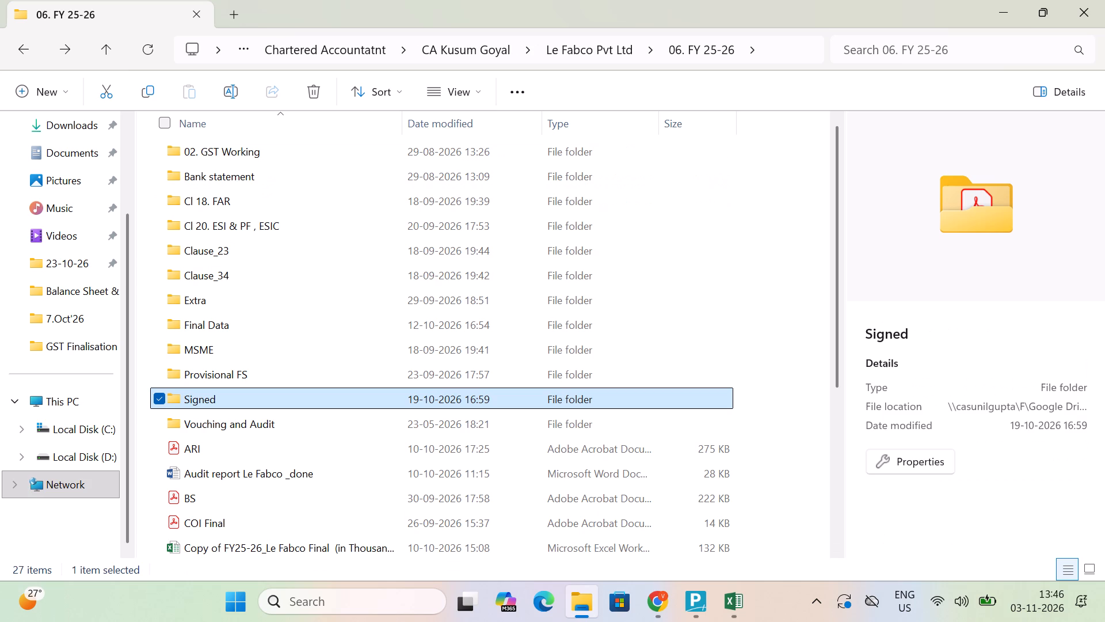
Check the Final Data folder and return to 06. FY 25-26.
key(Down)
key(Up)
key(Up)
key(Up)
key(Up)
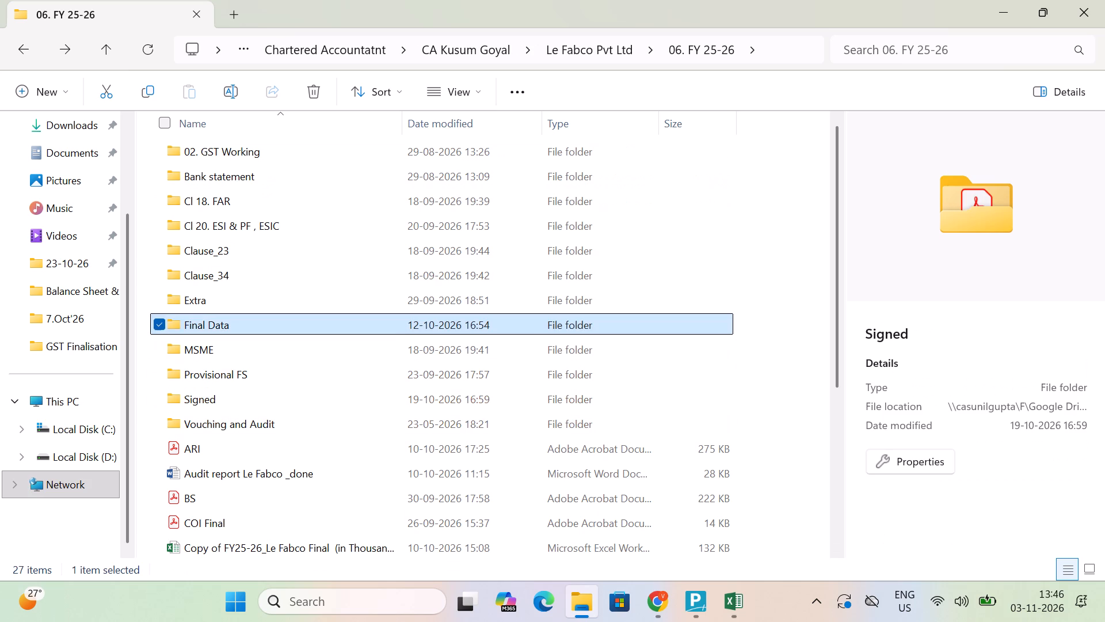
key(Return)
key(BackSpace)
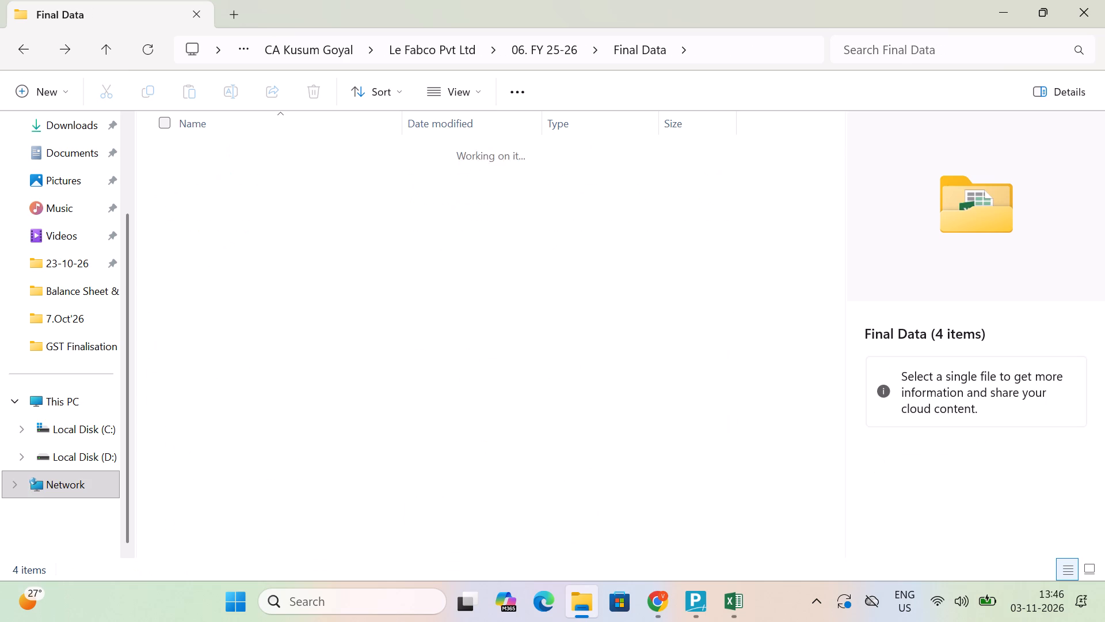
View the Finanacial Notes FA 25-26 PDF from the Signed folder and close it.
key(Down)
key(Down)
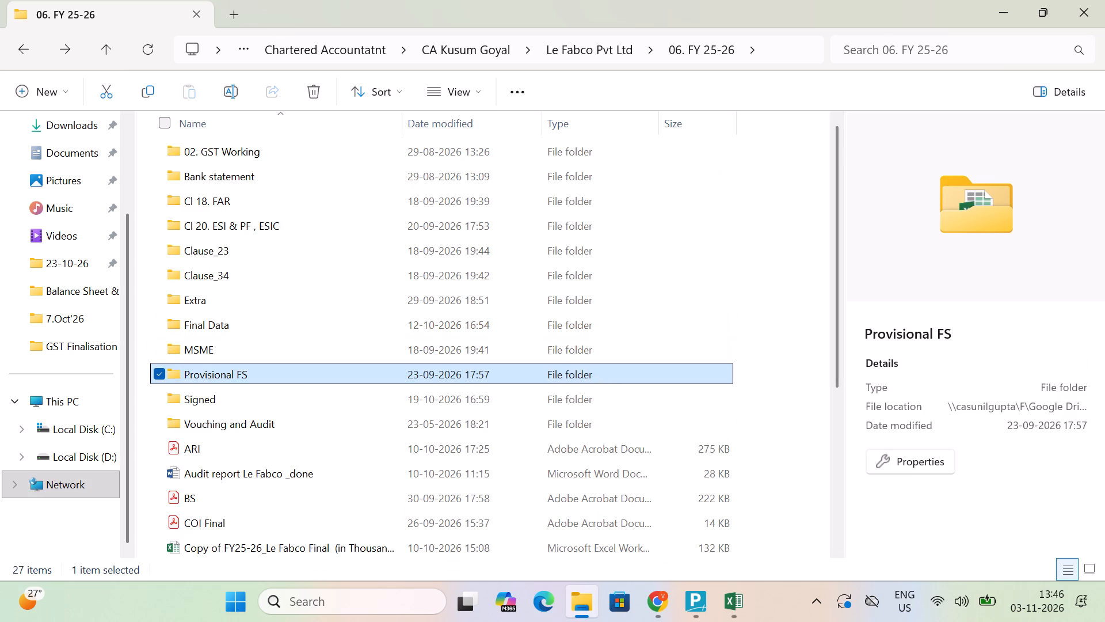
key(Up)
key(Down)
key(Down)
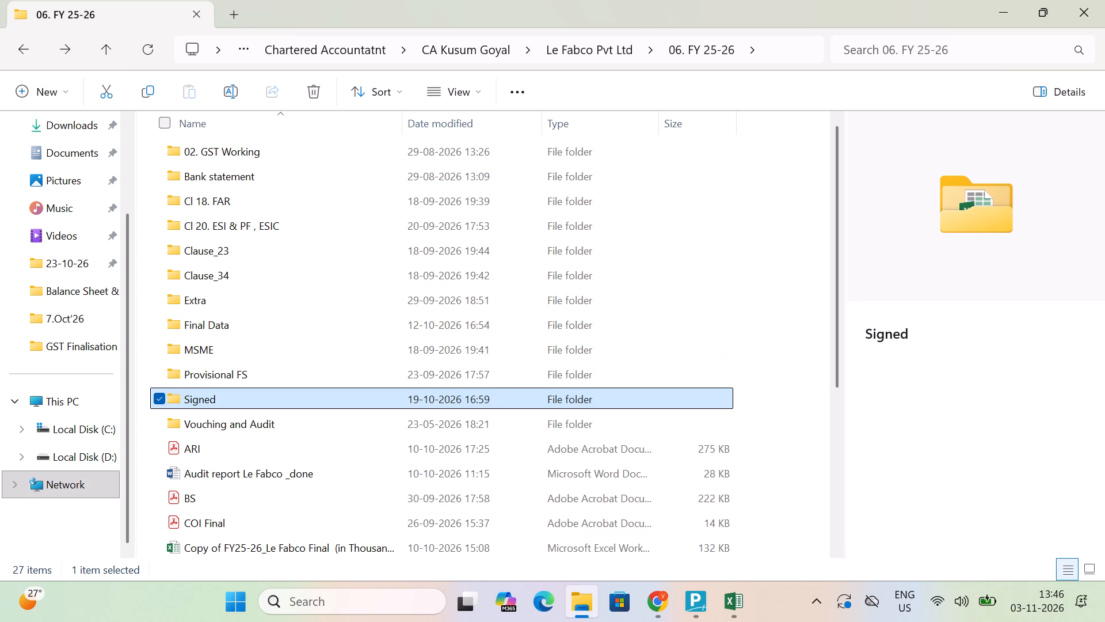
key(Return)
key(BackSpace)
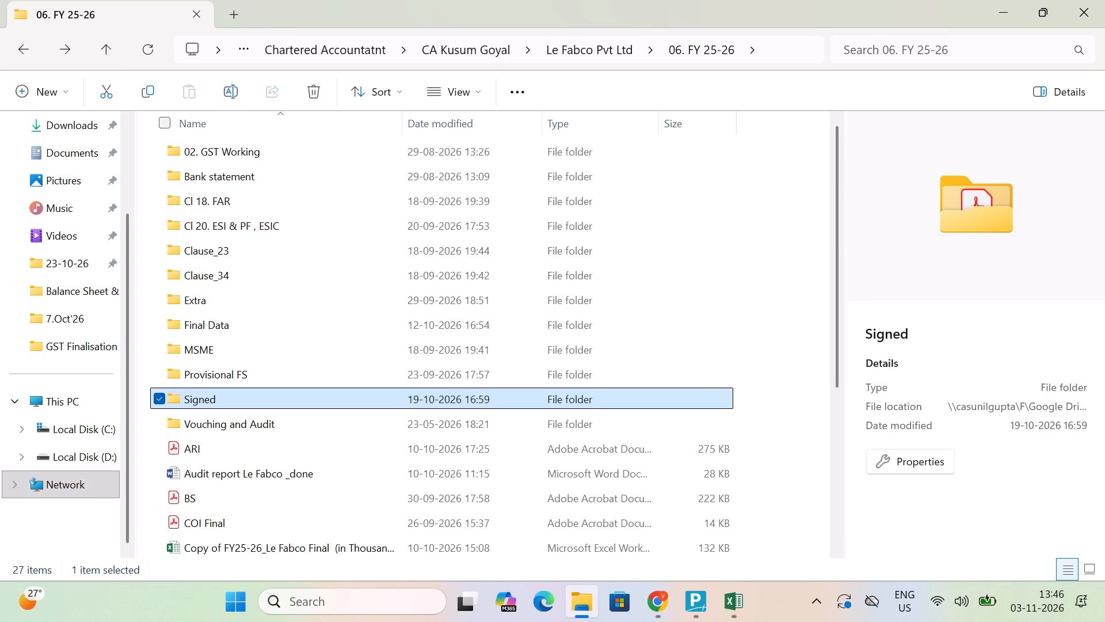
key(Return)
key(Down)
key(Up)
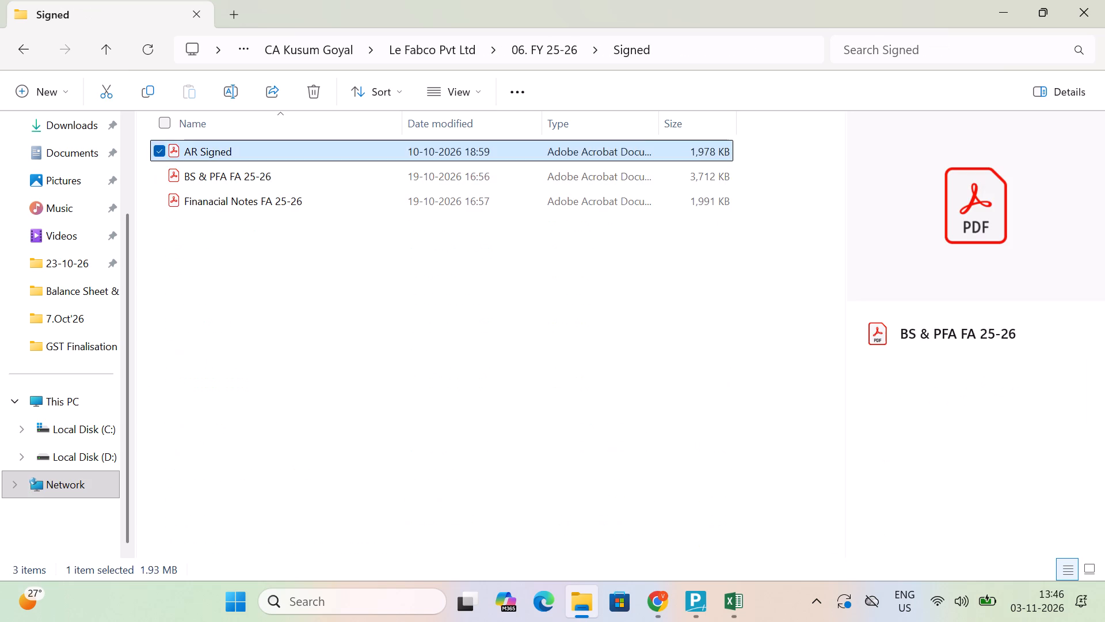
key(Down)
key(Down)
key(Return)
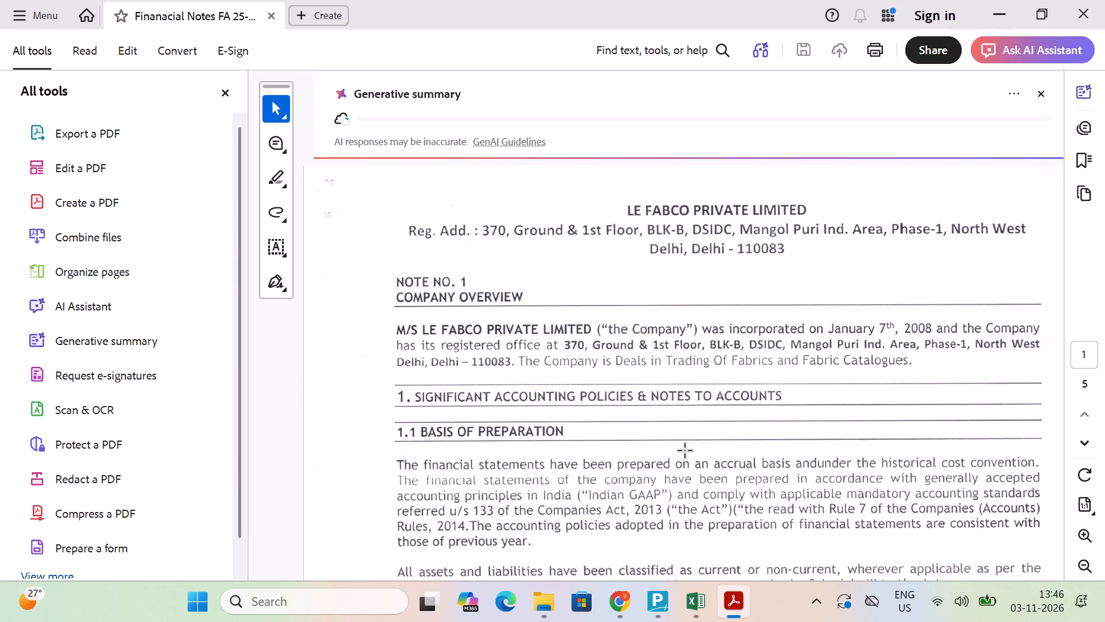
click(1087, 5)
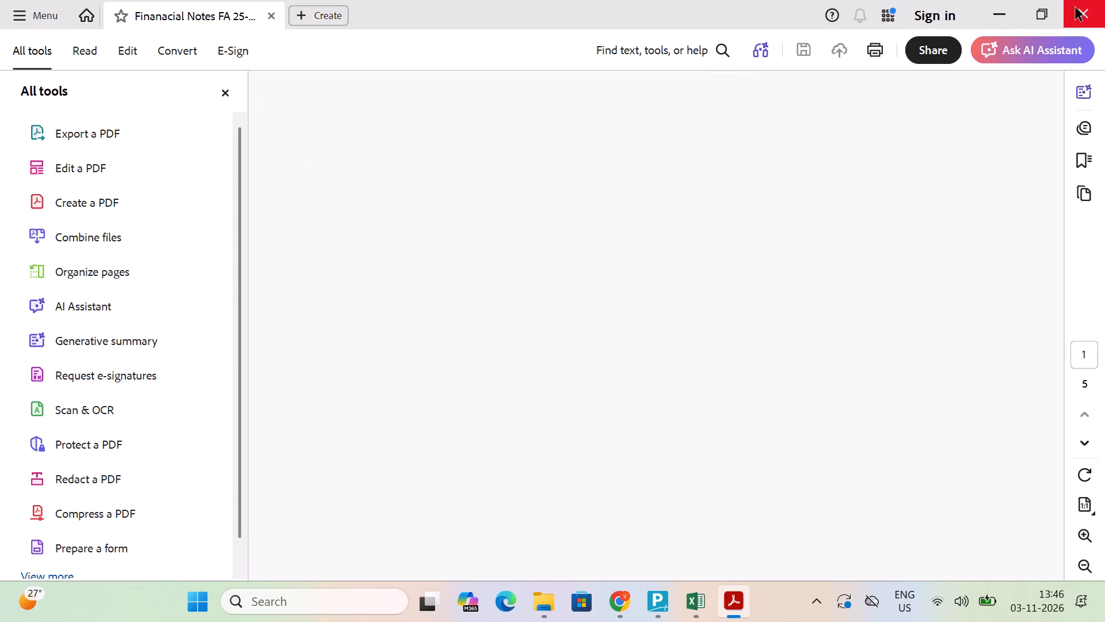
Open the BS & PFA FA 25-26 PDF and examine audit fees under Other Expenses, note 26.
double_click(298, 171)
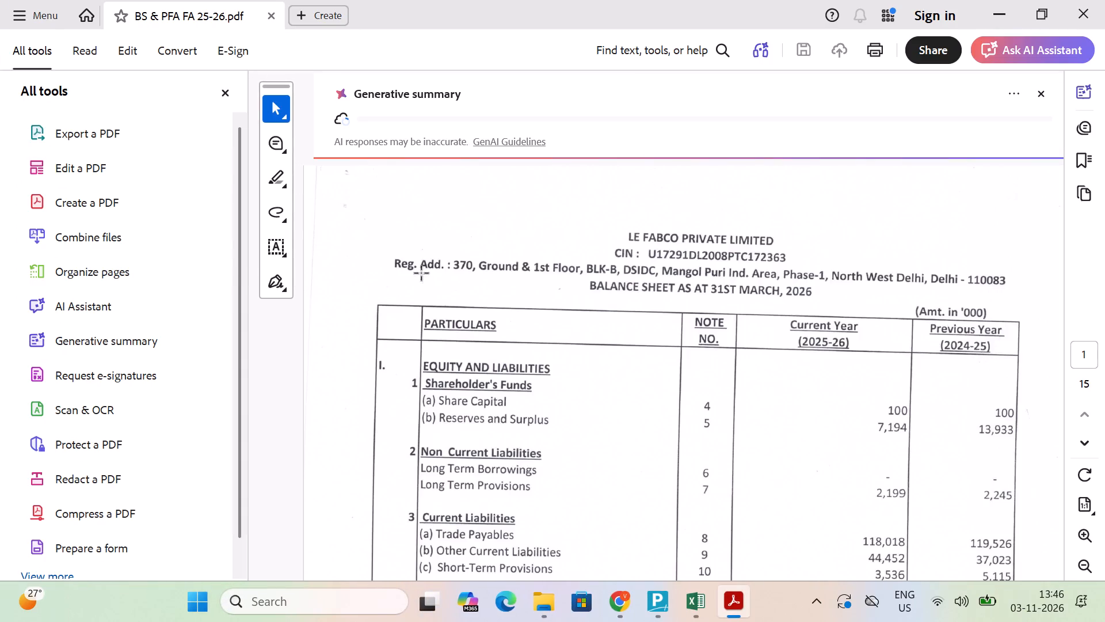
click(226, 92)
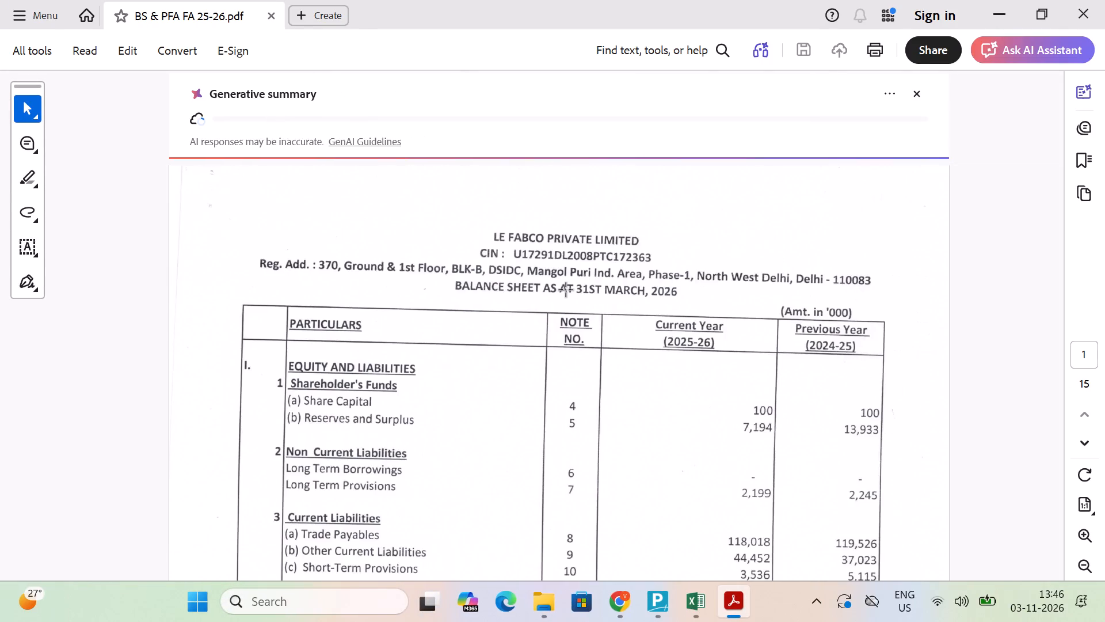
scroll(566, 290, down, 10)
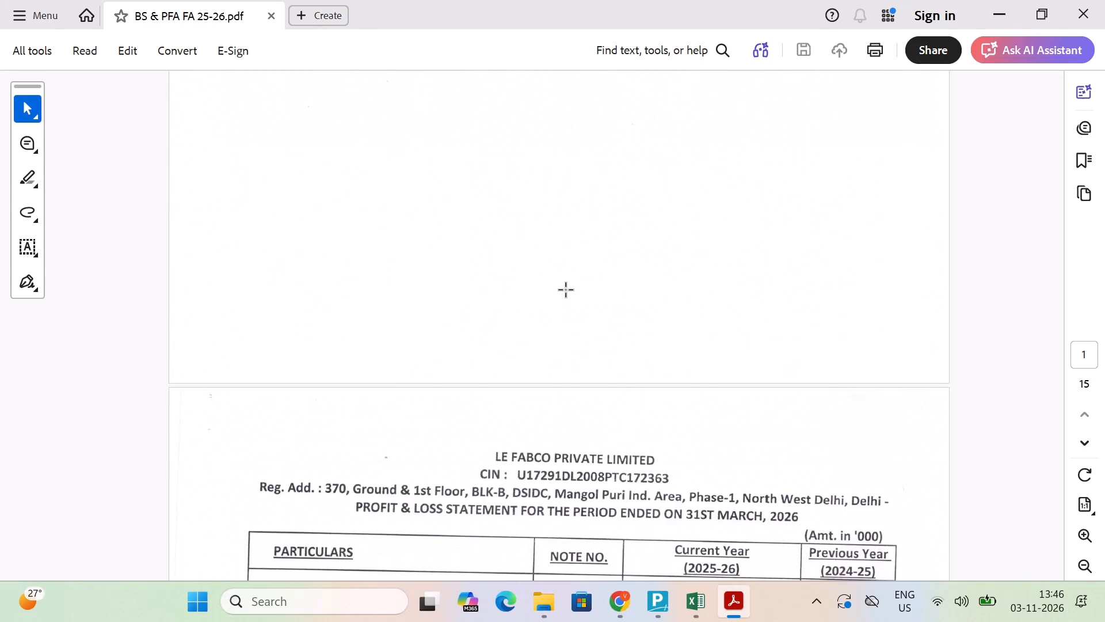
scroll(566, 290, down, 14)
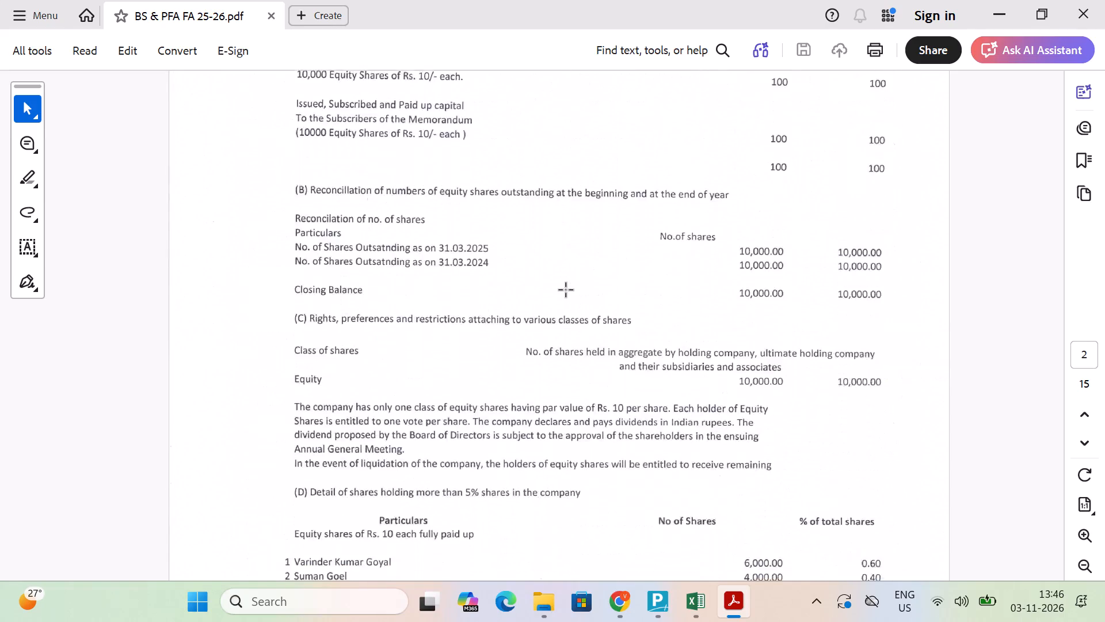
scroll(566, 290, down, 9)
scroll(566, 290, up, 4)
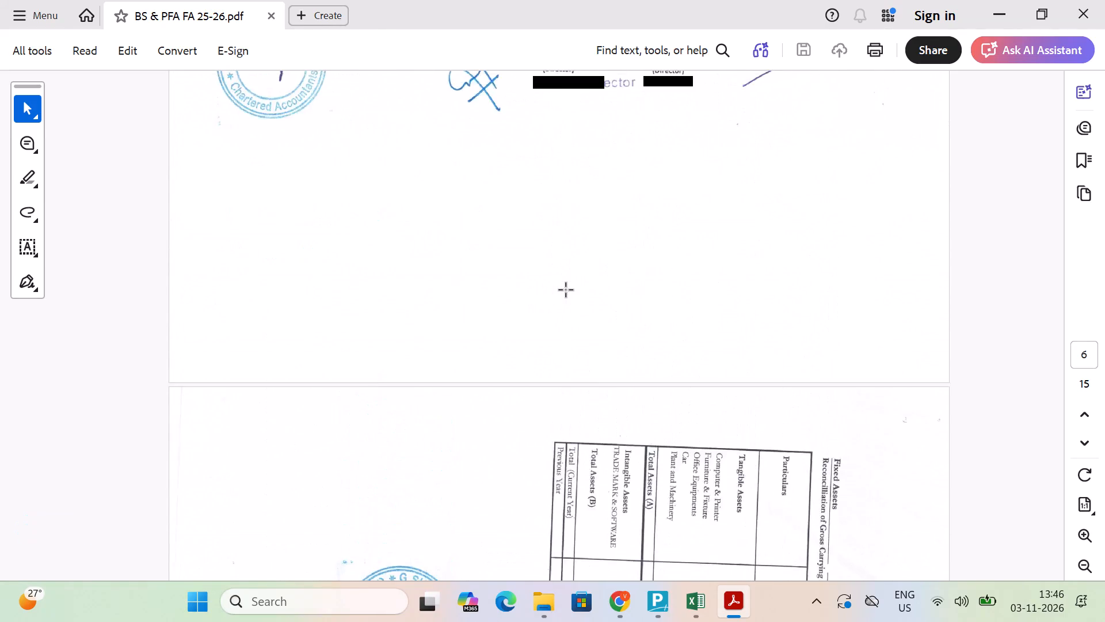
scroll(566, 290, up, 5)
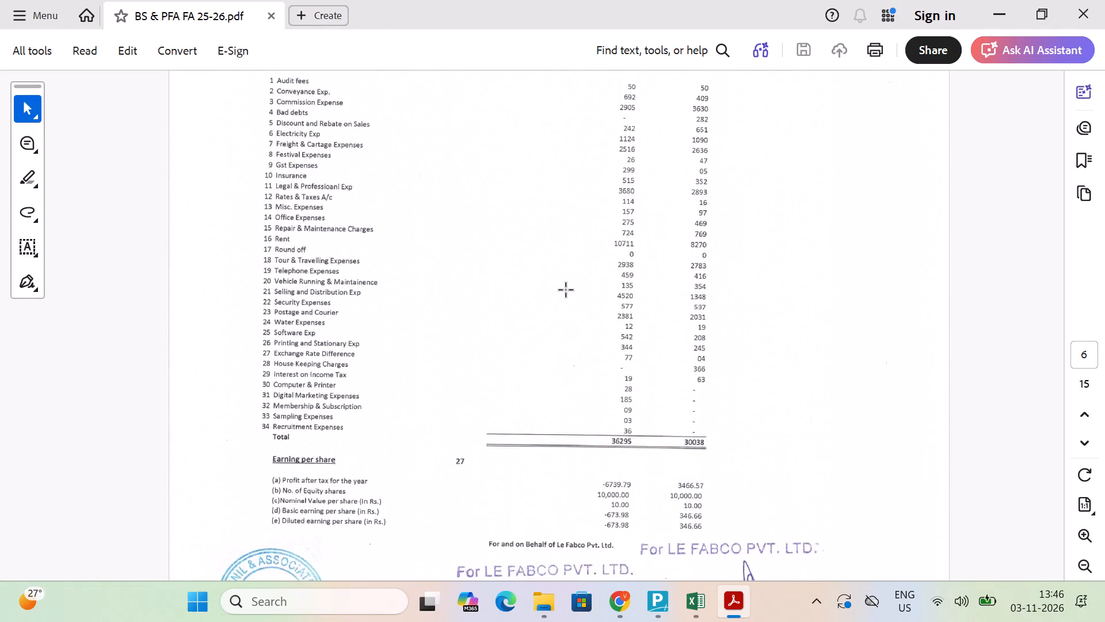
scroll(566, 290, up, 1)
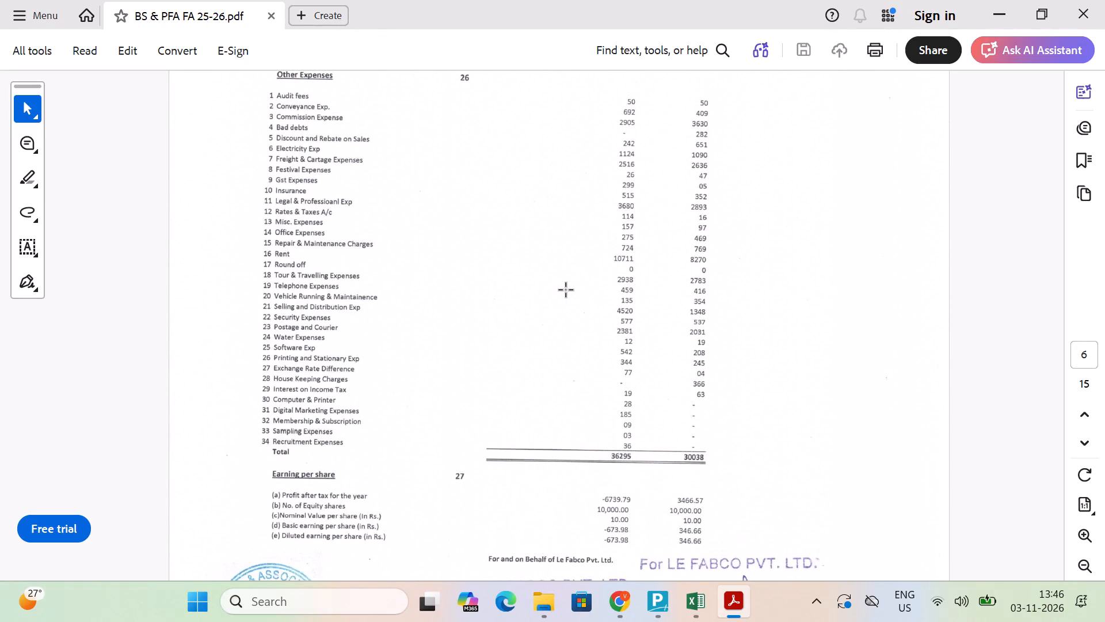
Return to the 06. FY 25-26 folder in File Explorer and open the FY25-26_Le Fabco Final V2 workbook.
key(alt+Tab)
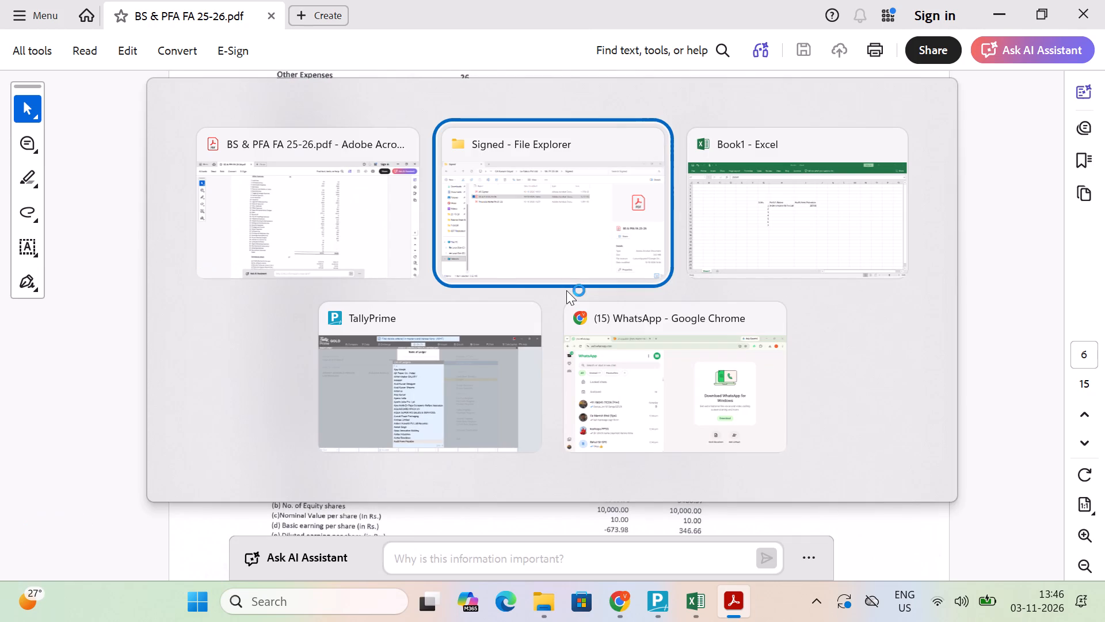
key(BackSpace)
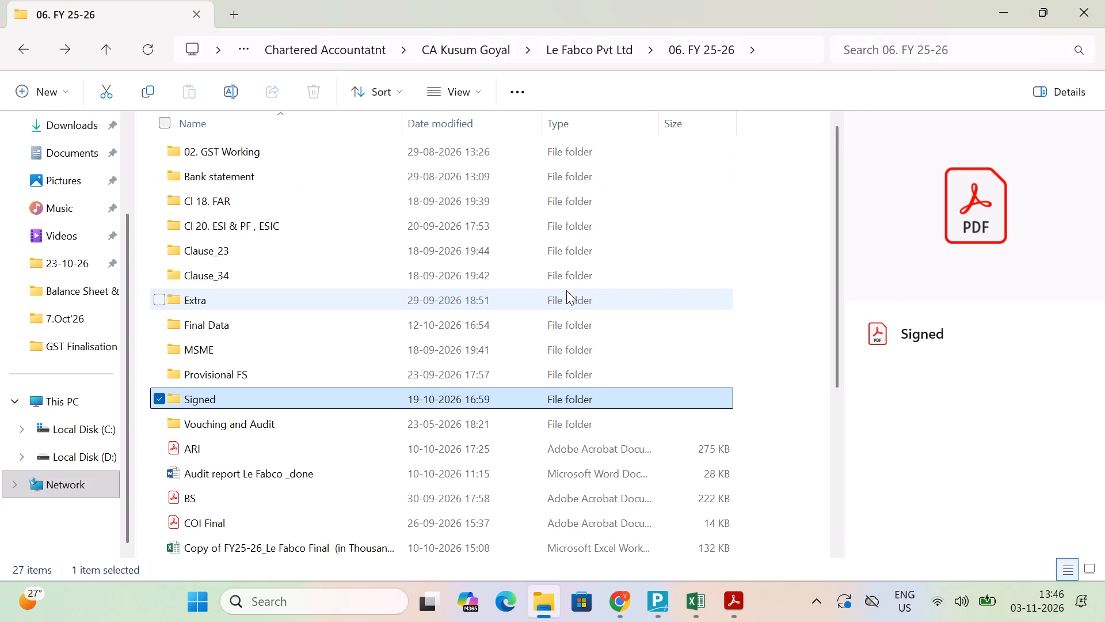
key(Down)
key(Down)
key(Up)
key(Up)
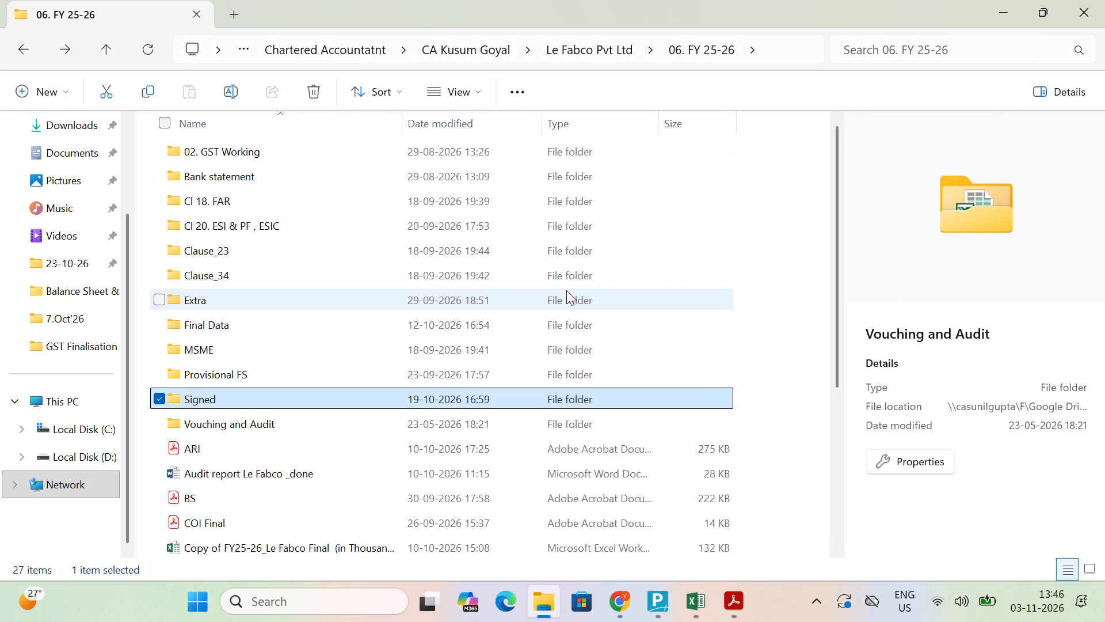
key(Up)
key(Up)
key(Up)
key(Up)
key(Up)
key(Up)
key(Up)
key(Up)
key(Up)
key(Up)
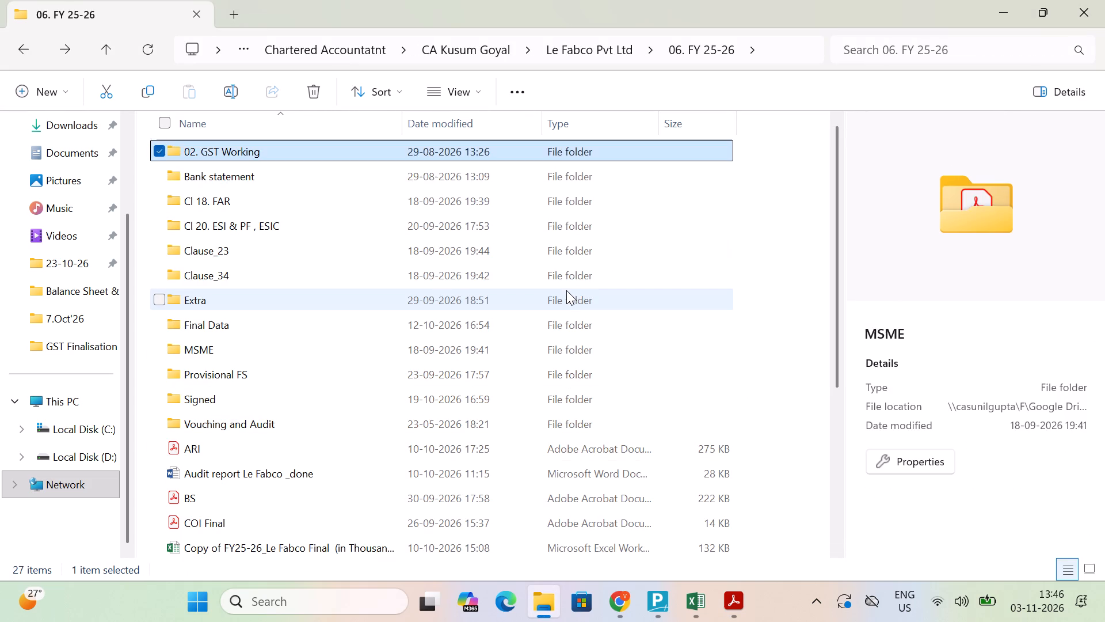
key(Down)
key(Down)
key(Down)
key(Down)
key(Down)
key(Down)
key(Down)
key(Down)
key(Down)
key(Down)
key(Down)
key(Down)
key(Down)
key(Down)
key(Down)
key(Down)
key(Down)
key(Down)
key(Down)
key(Down)
key(Down)
key(Down)
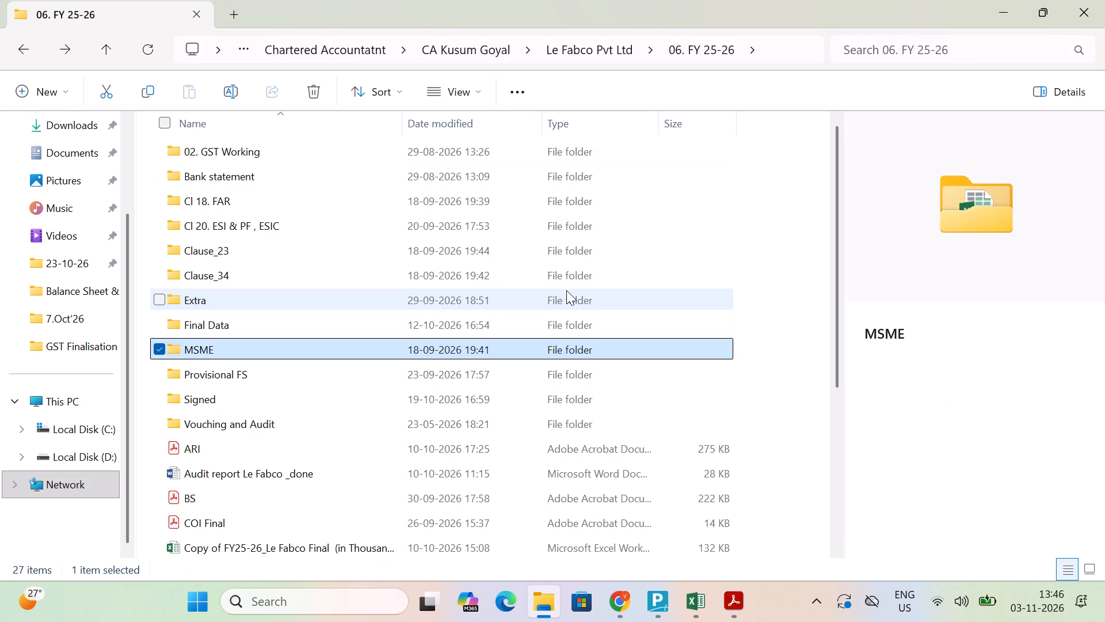
key(Up)
key(Up)
key(Down)
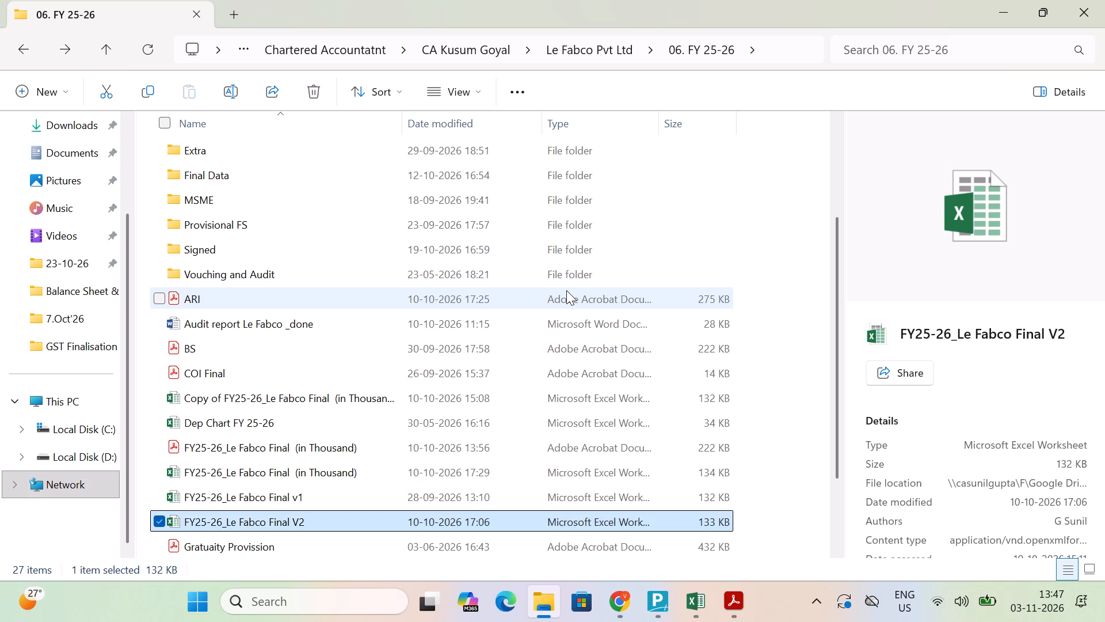
key(Return)
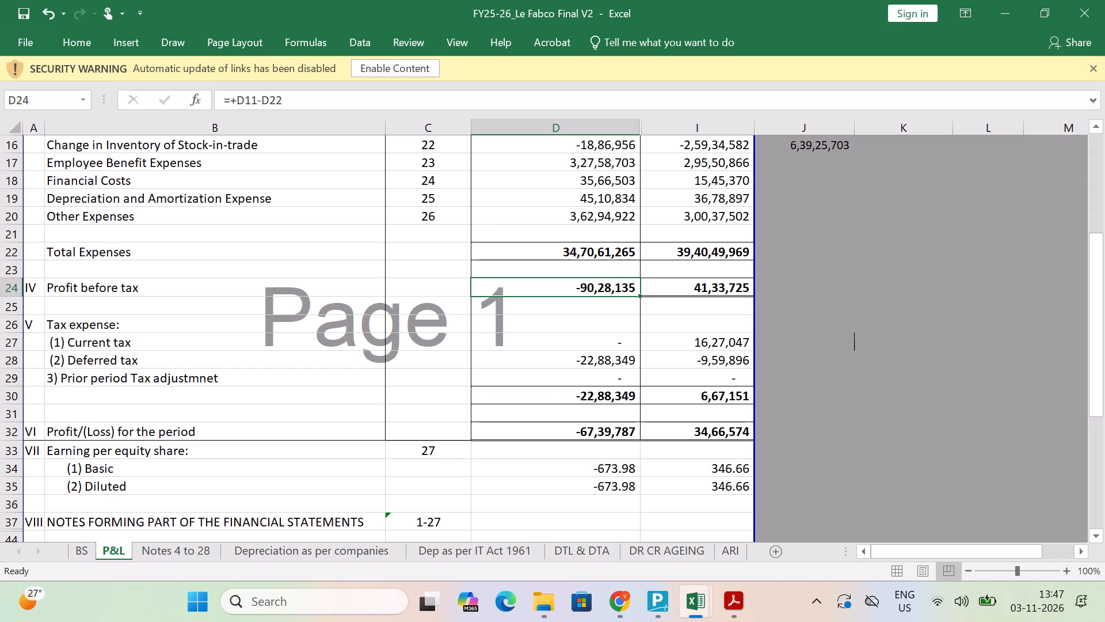
Trace the current-year Other Expenses figure on the P&L sheet to its note and examine the audit fees under note 26.
click(579, 219)
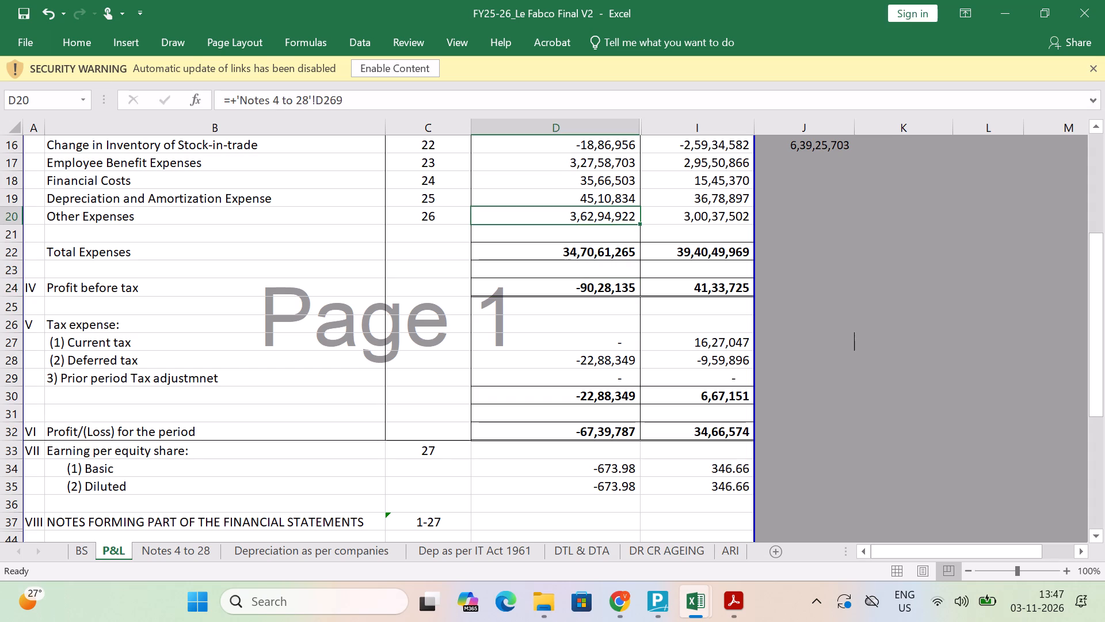
key(ctrl+bracketleft)
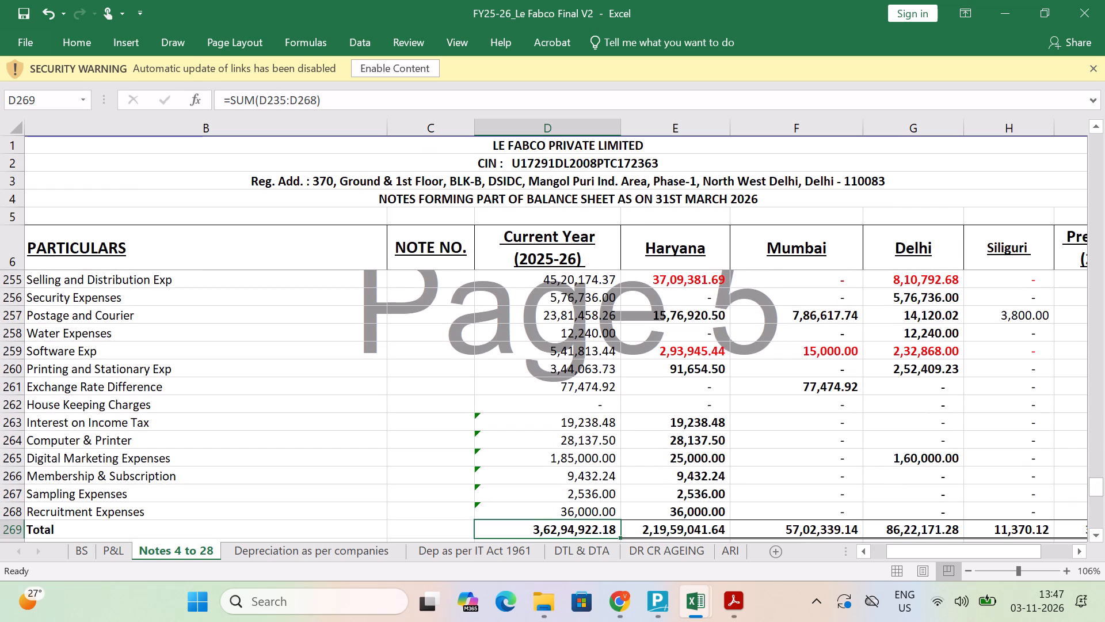
scroll(575, 442, up, 7)
scroll(575, 442, down, 1)
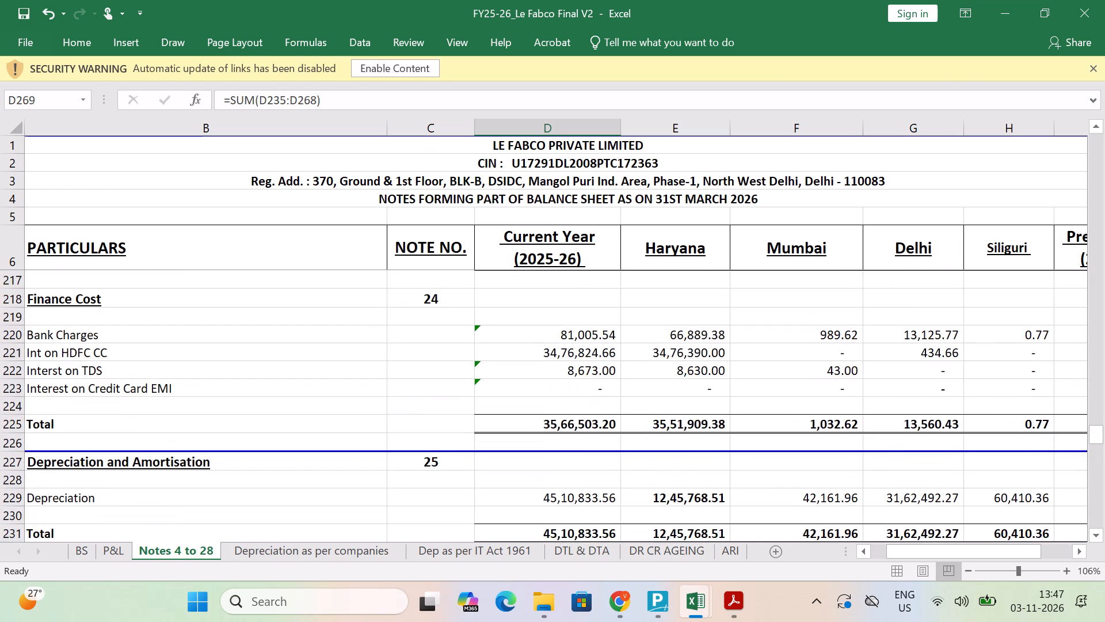
scroll(575, 442, down, 2)
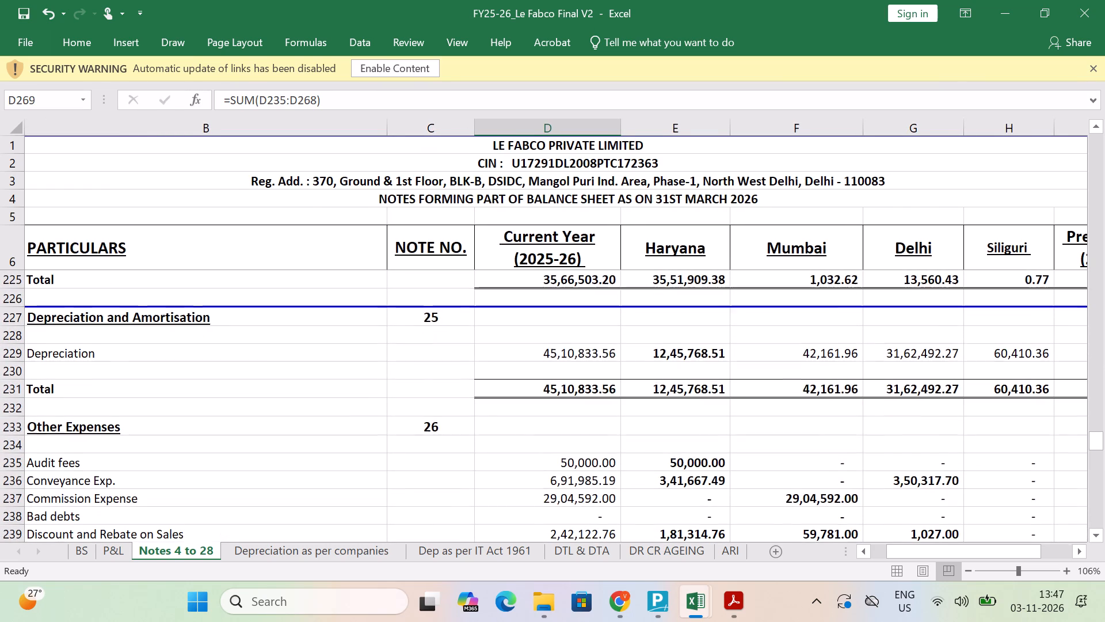
In Book1, enter Le Fabco Pvt Ltd as the party's name for S.No. 2.
key(alt+Tab)
key(Down)
key(Left)
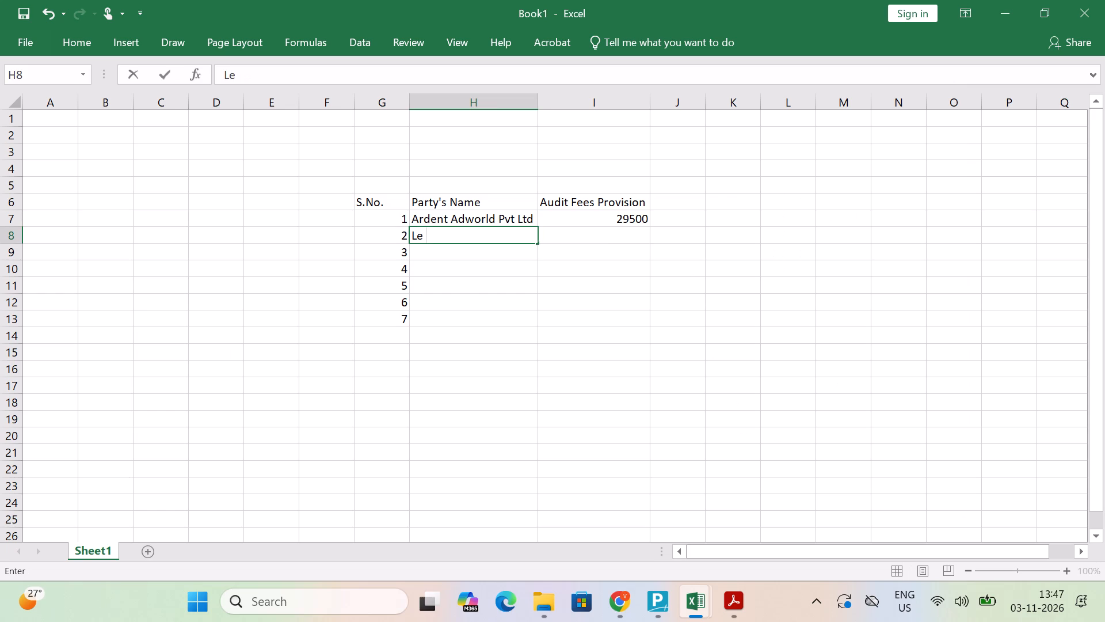
key(BackSpace)
key(BackSpace)
text(bco)
key(space)
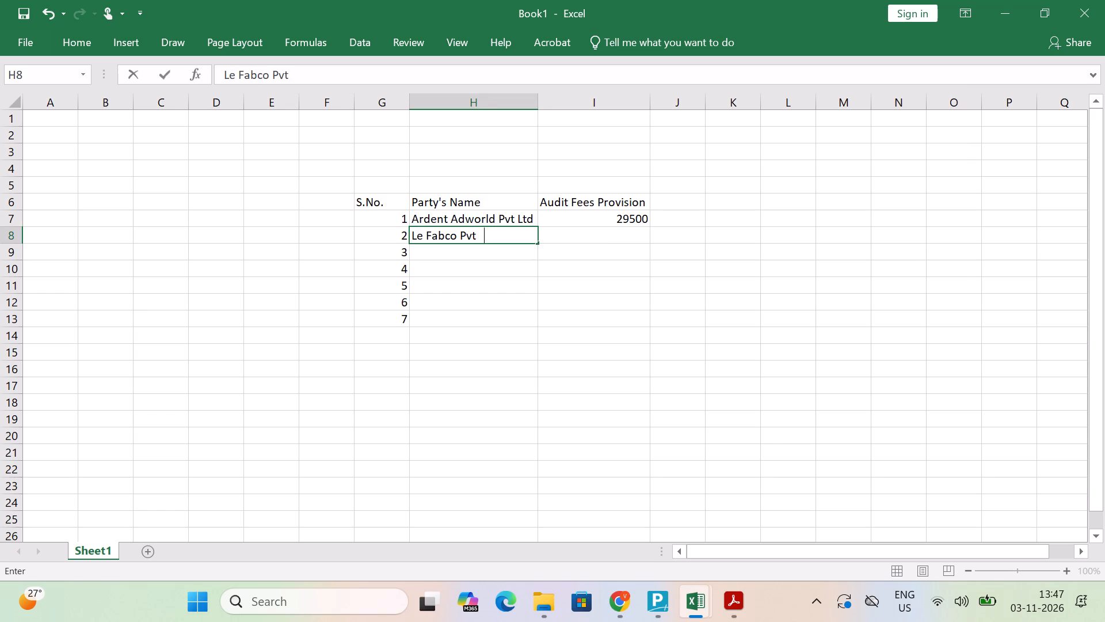
text(tds)
key(Tab)
key(Left)
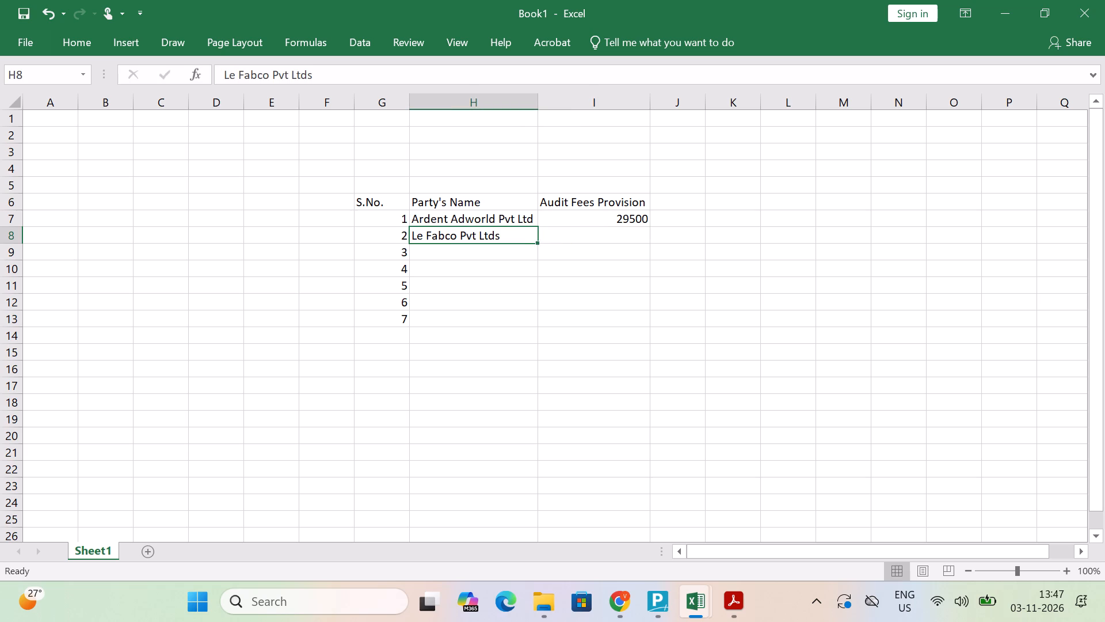
key(F2)
key(BackSpace)
key(Tab)
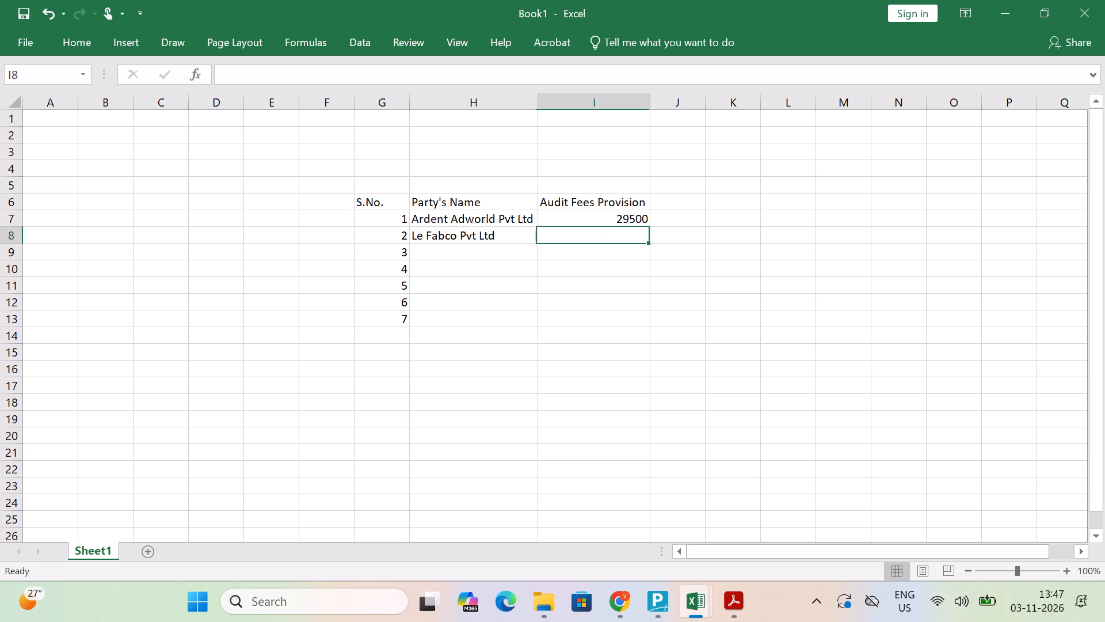
Enter 50000 as the audit fees provision for Le Fabco Pvt Ltd.
key(5)
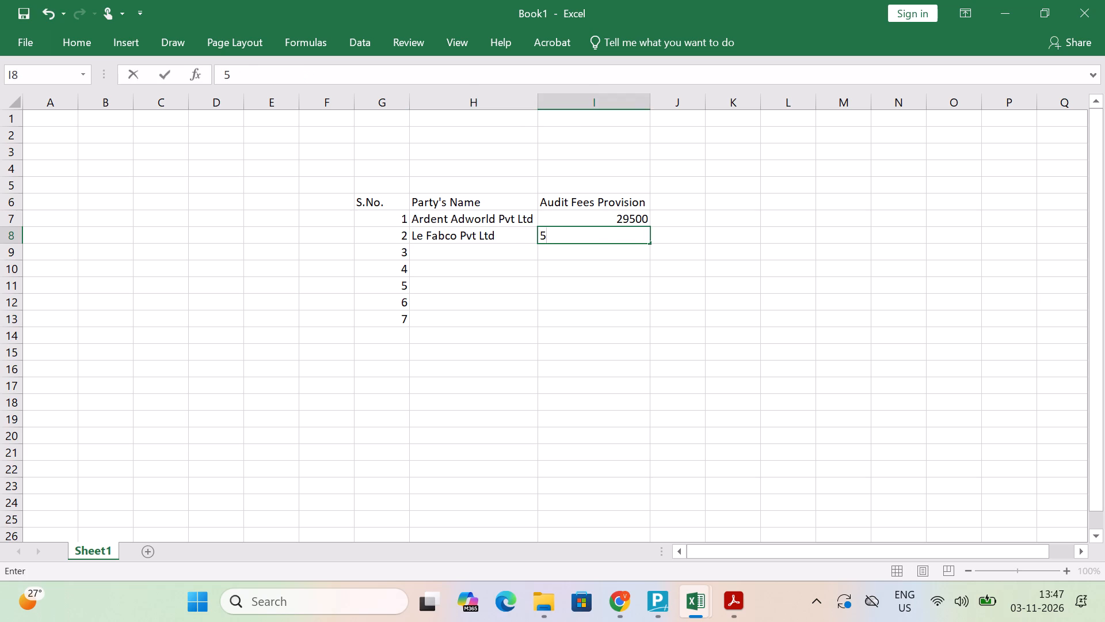
key(0)
key(Tab)
key(Left)
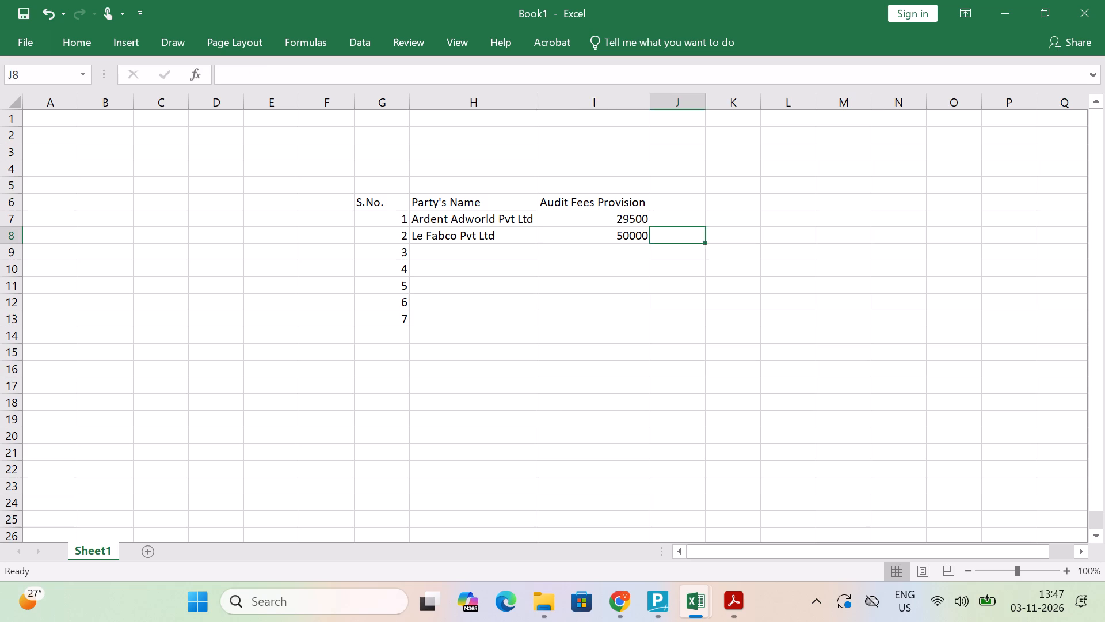
key(Left)
Switch back to the FY25-26_Le Fabco Final V2 workbook and close it.
key(alt+Tab)
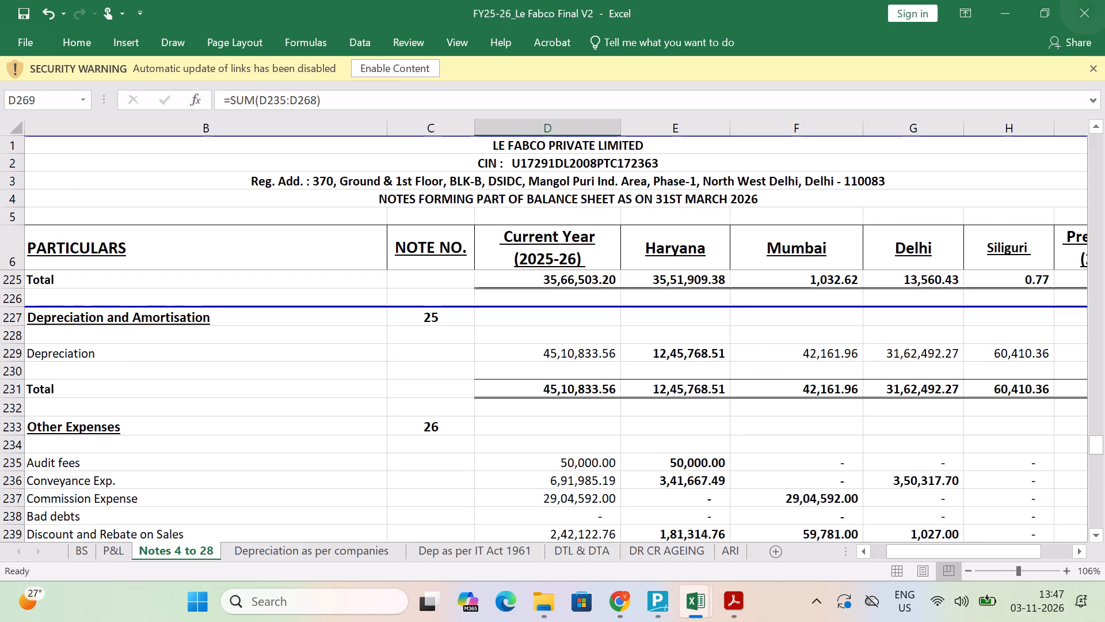
click(1087, 5)
key(alt+Tab)
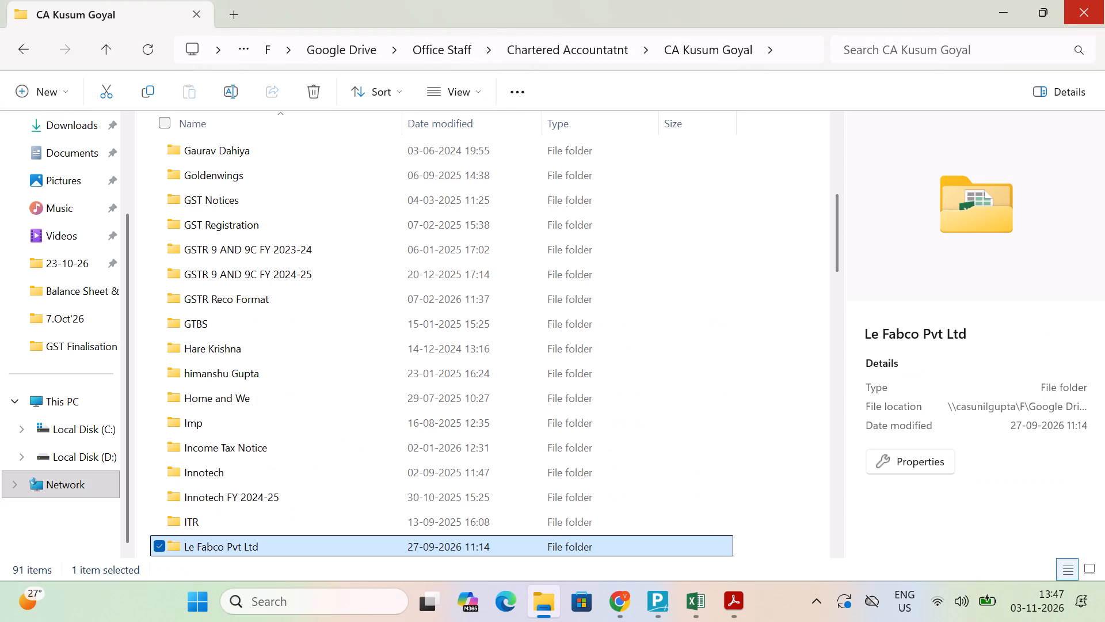
text(pp)
key(Return)
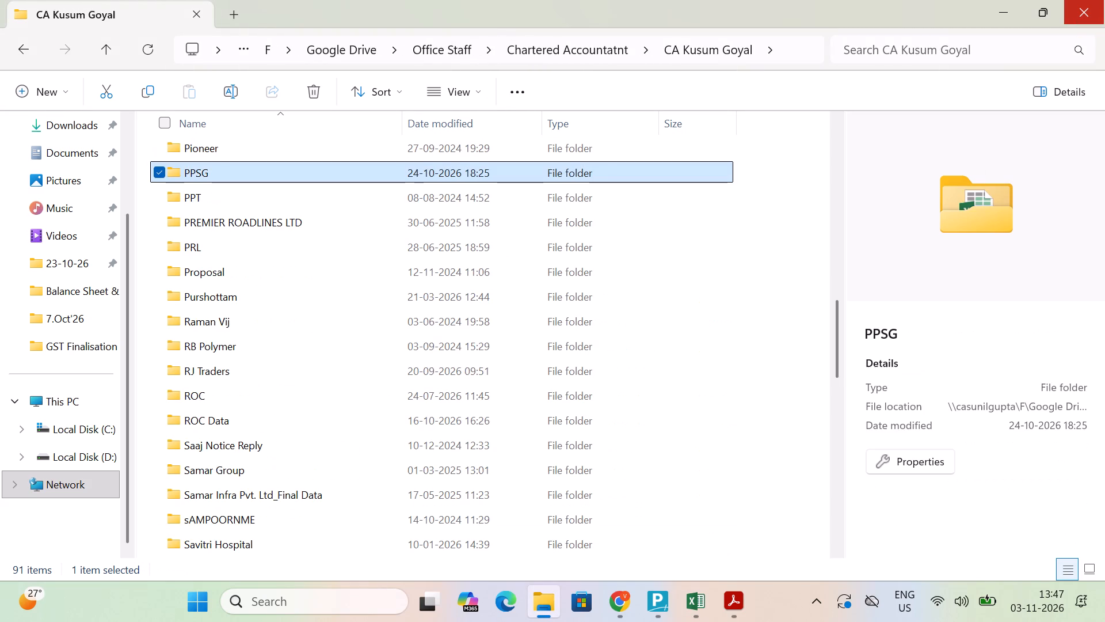
key(Down)
key(Down)
key(Down)
key(Down)
key(Down)
key(Down)
key(Down)
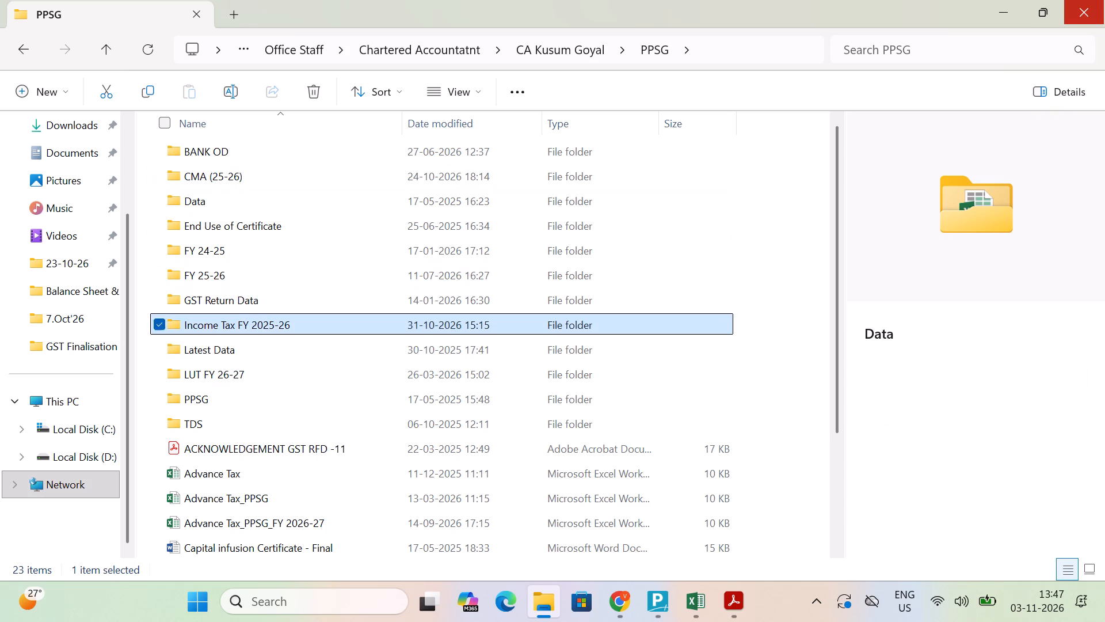
key(Return)
key(Down)
key(Up)
In Book1, enter PPSG as the party's name for S.No. 3.
key(alt+Tab)
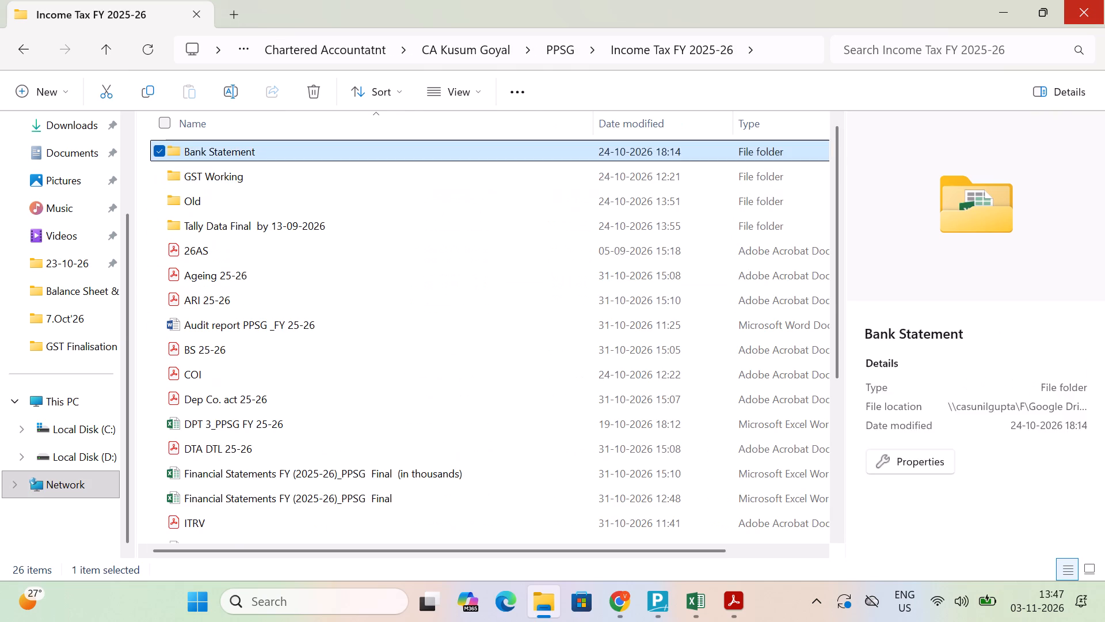
key(Down)
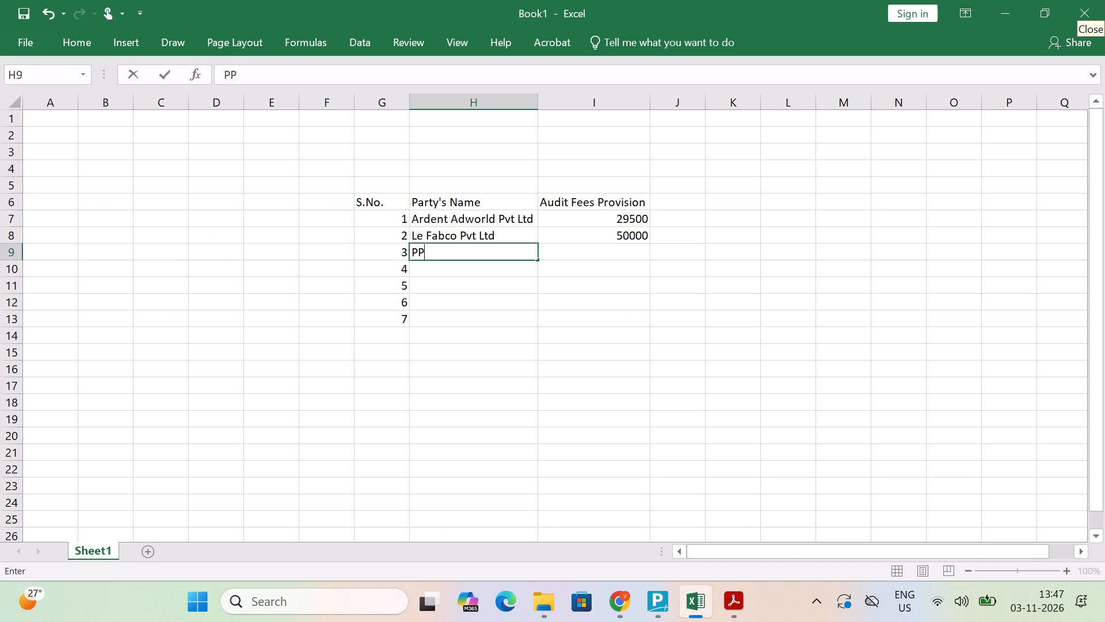
key(g)
key(Return)
Enter Uniway Infocom as the party's name for S.No. 4.
text(UNIWAY)
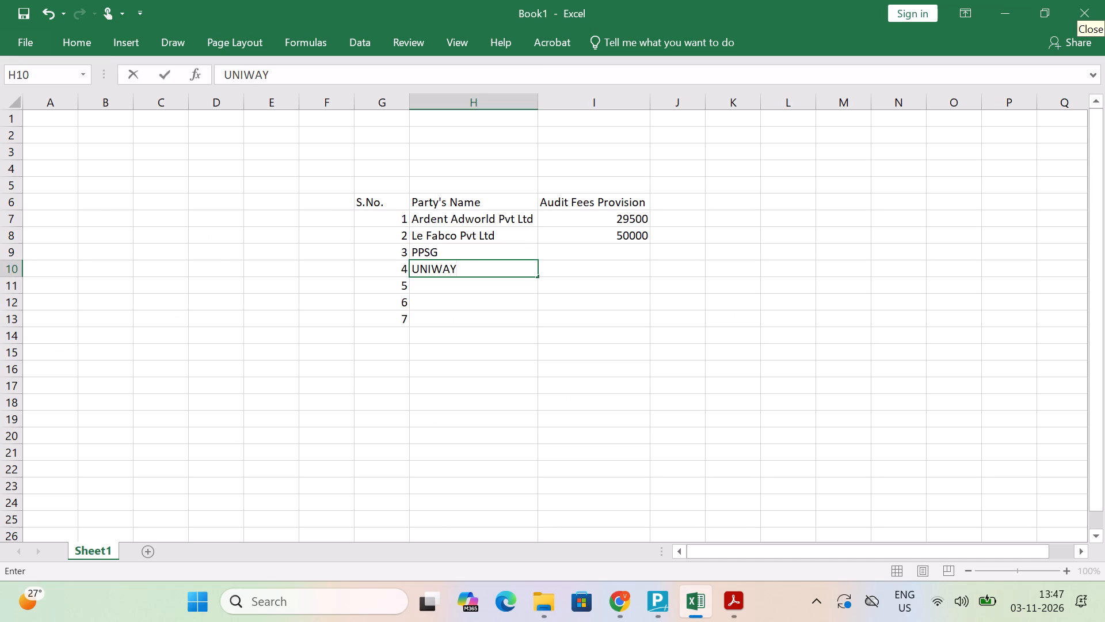
key(space)
key(BackSpace)
key(BackSpace)
key(BackSpace)
key(BackSpace)
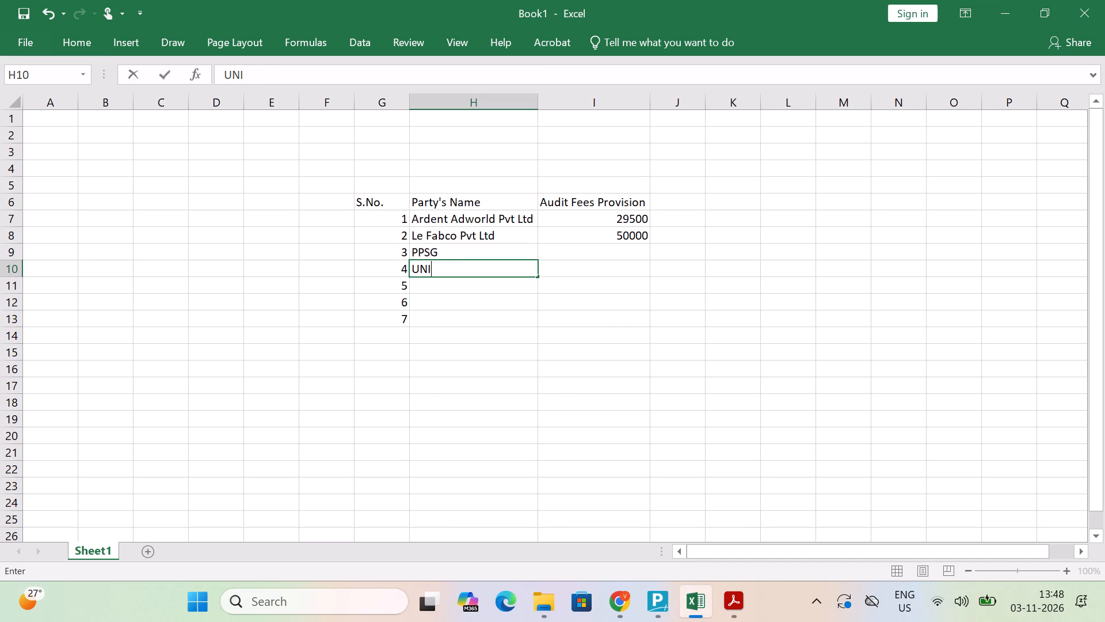
key(BackSpace)
key(BackSpace)
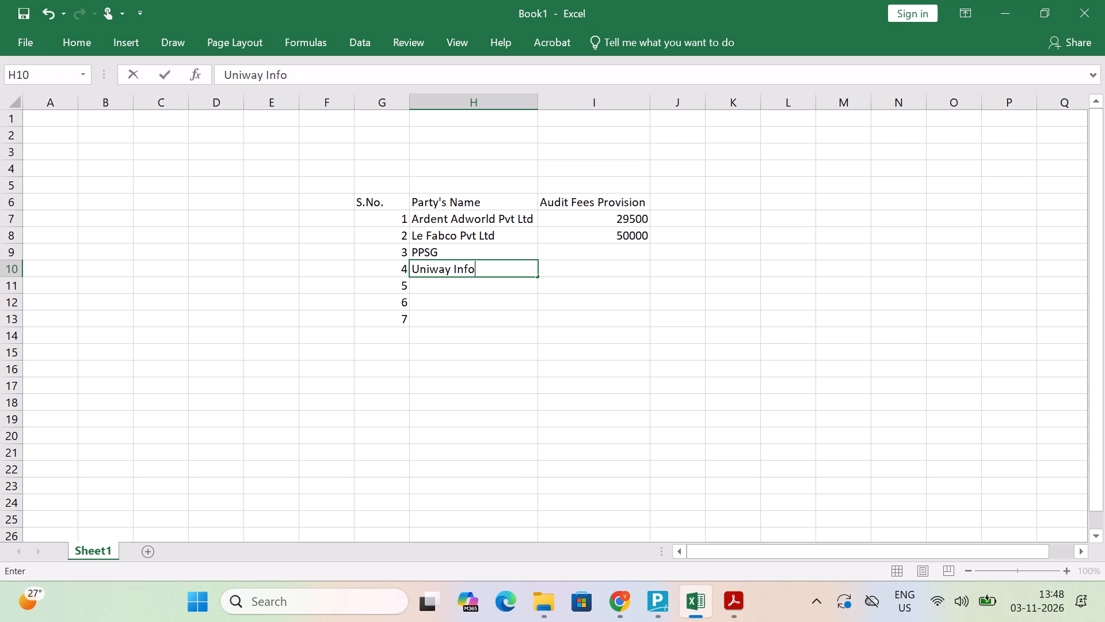
key(Return)
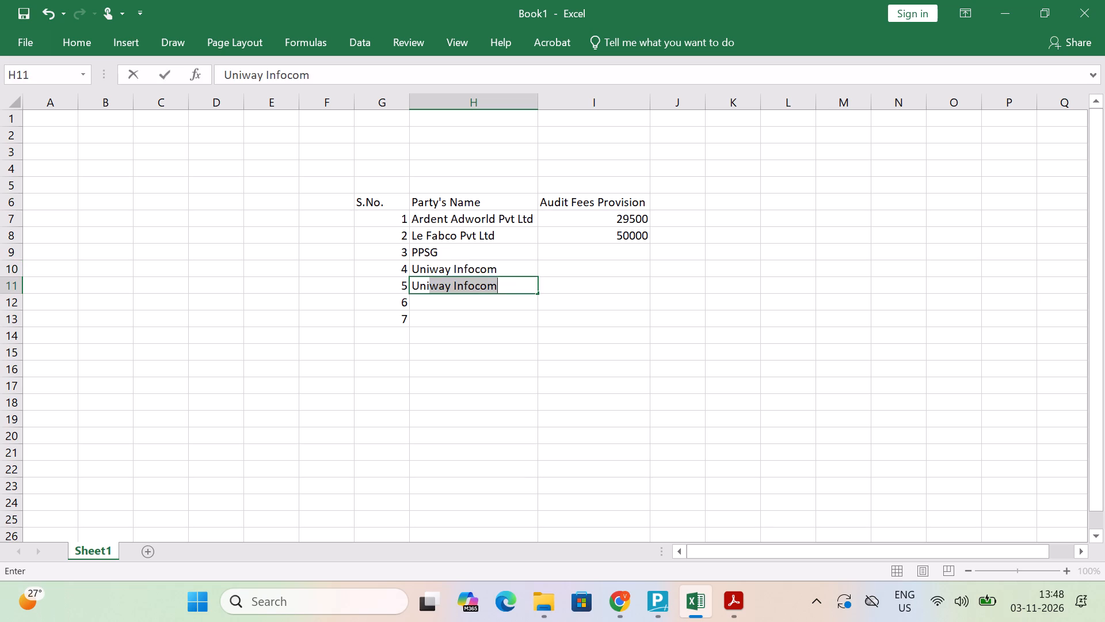
Enter Uniway Infocom Pvt Ltd as the party's name for S.No. 5.
key(Return)
key(Up)
key(F2)
key(space)
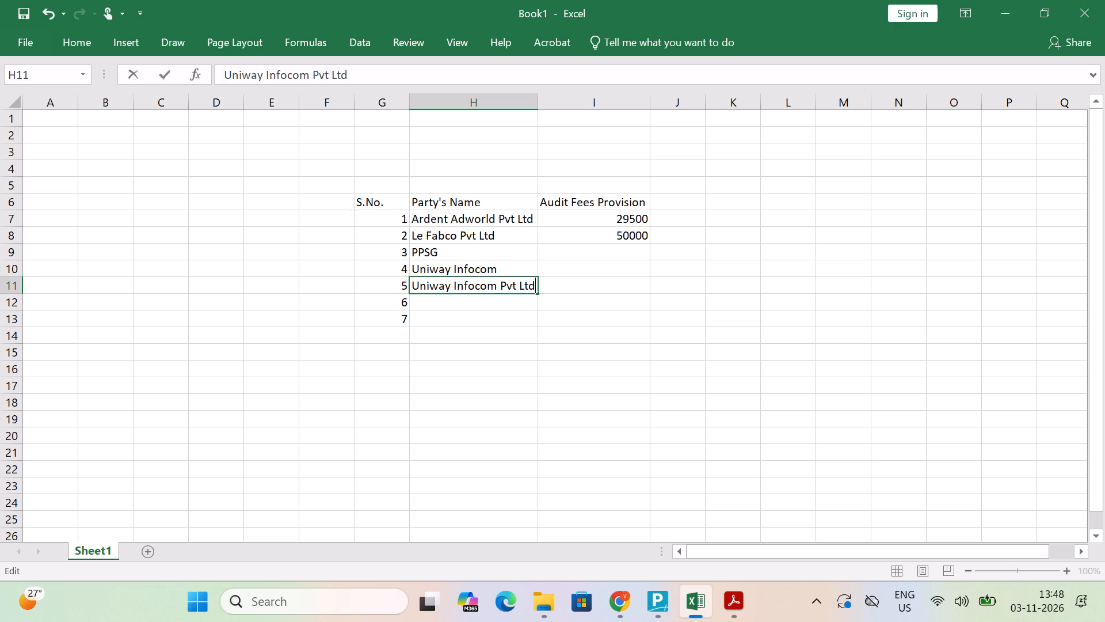
key(Return)
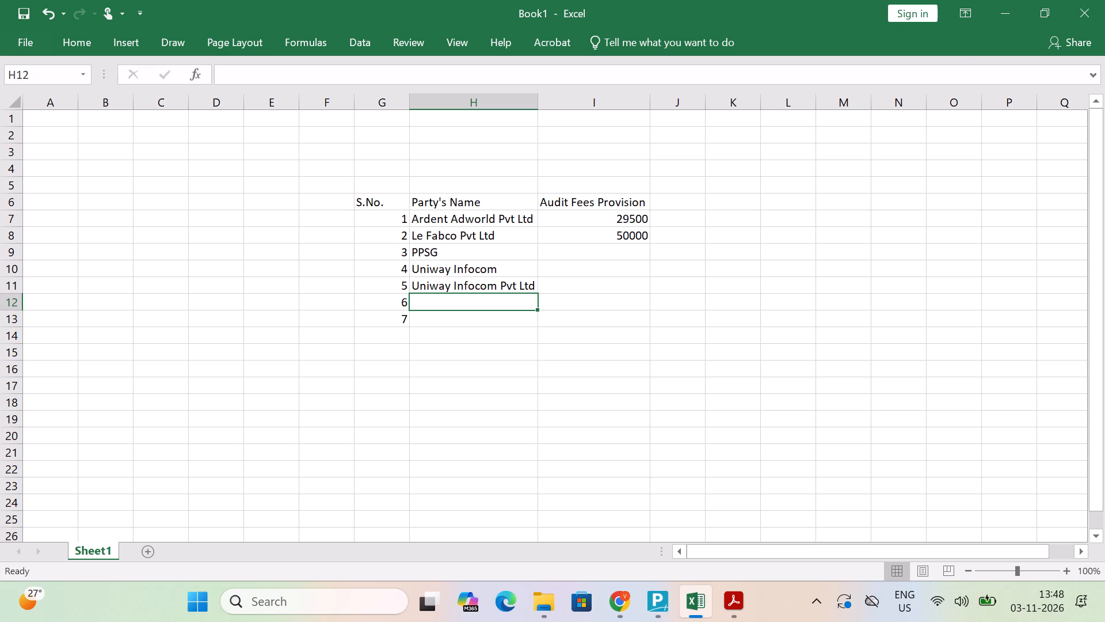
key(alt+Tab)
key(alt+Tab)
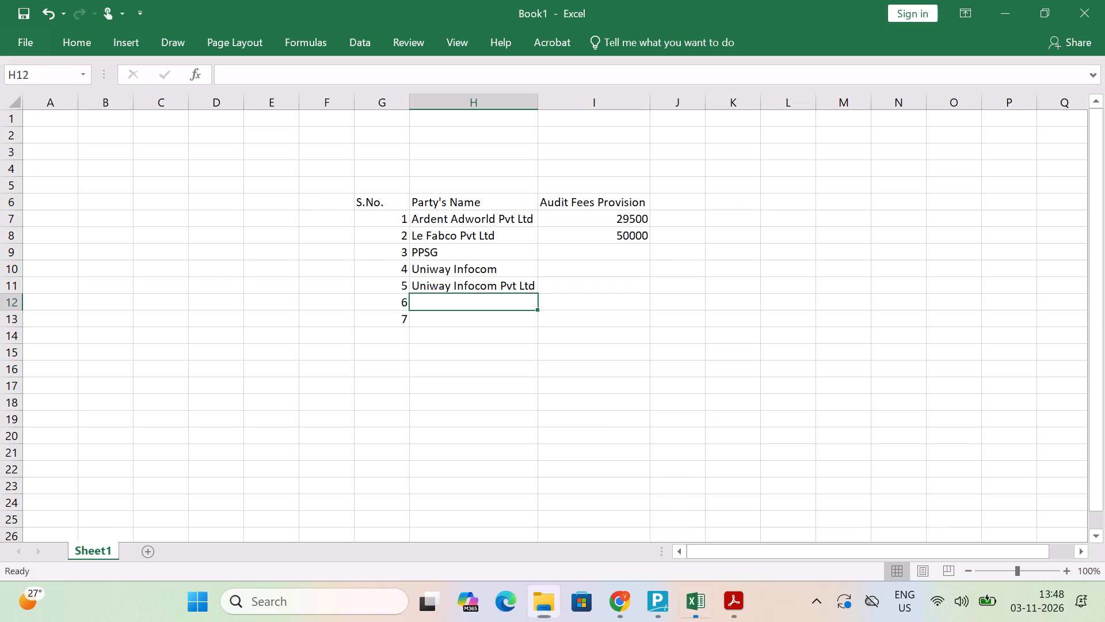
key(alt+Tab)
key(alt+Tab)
Open the Financial Statements FY (2025-26)_PPSG Final workbook from the Income Tax FY 2025-26 folder in File Explorer.
key(alt+Tab)
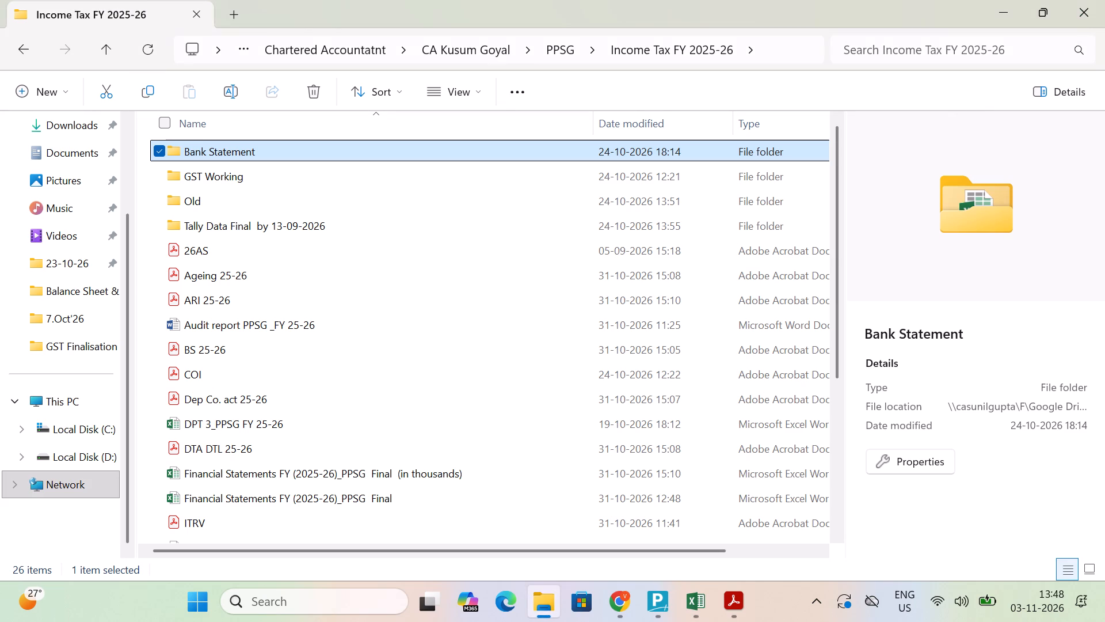
key(Down)
key(Down)
key(Down)
key(Down)
key(Down)
key(Down)
key(Down)
key(Down)
key(Down)
key(Down)
key(Down)
key(Down)
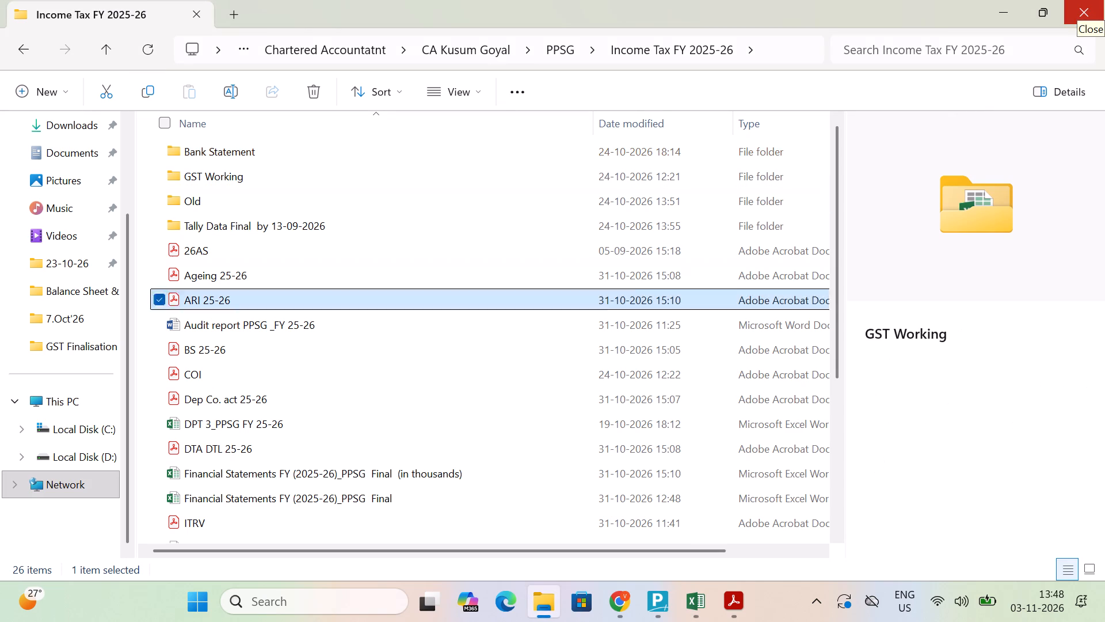
key(Down)
key(Down)
key(Return)
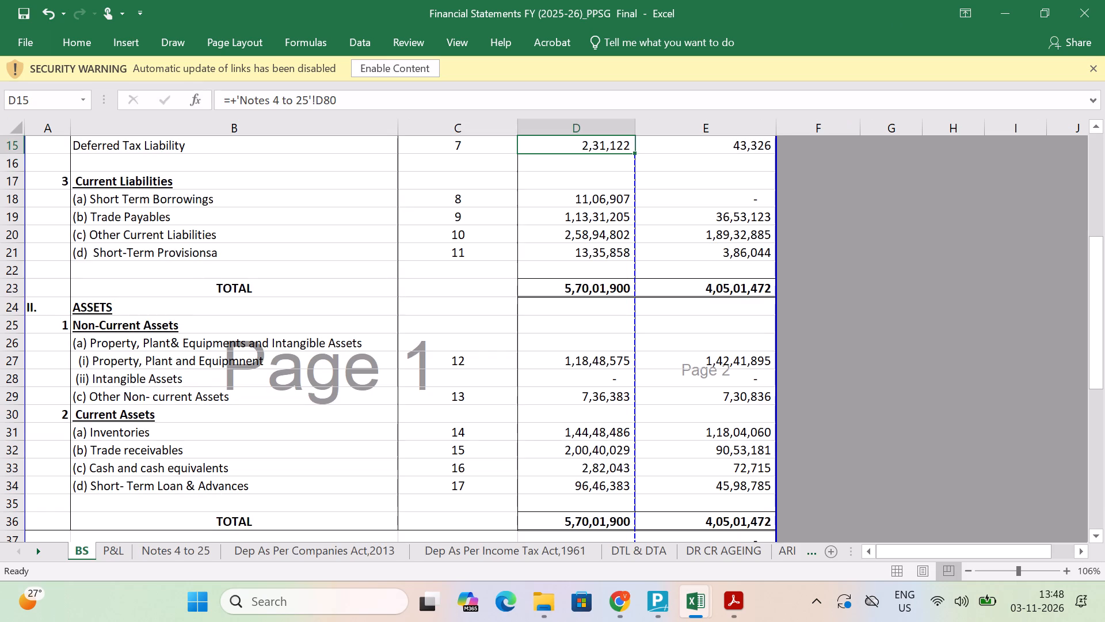
Trace the current-year Other Expenses figure from the P&L sheet to its note and locate the Audit fees amount.
click(113, 558)
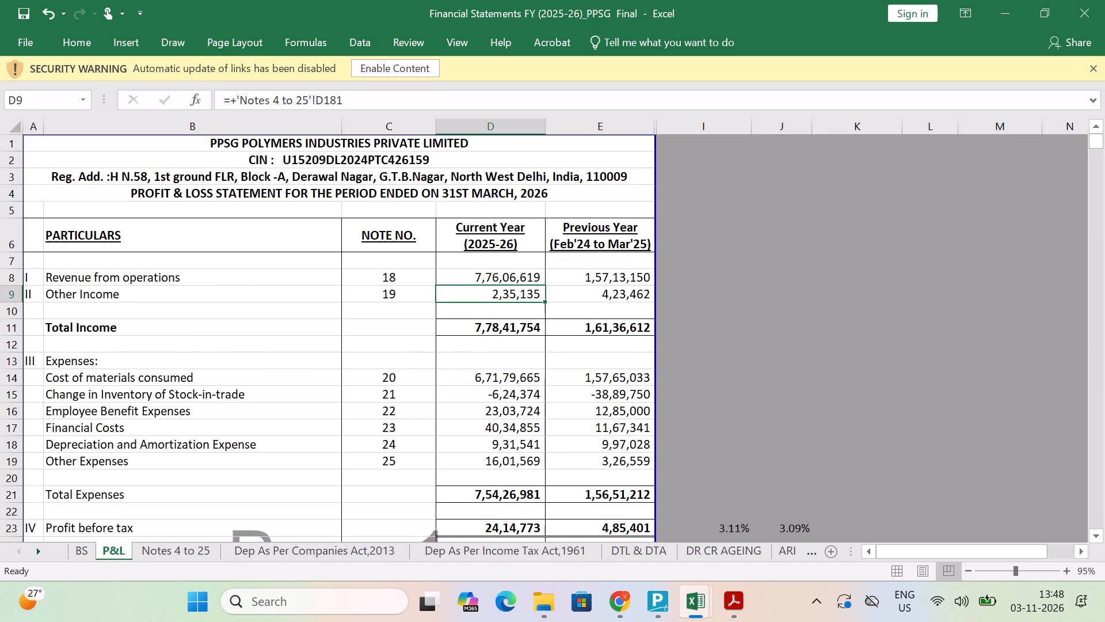
scroll(340, 372, down, 1)
click(463, 401)
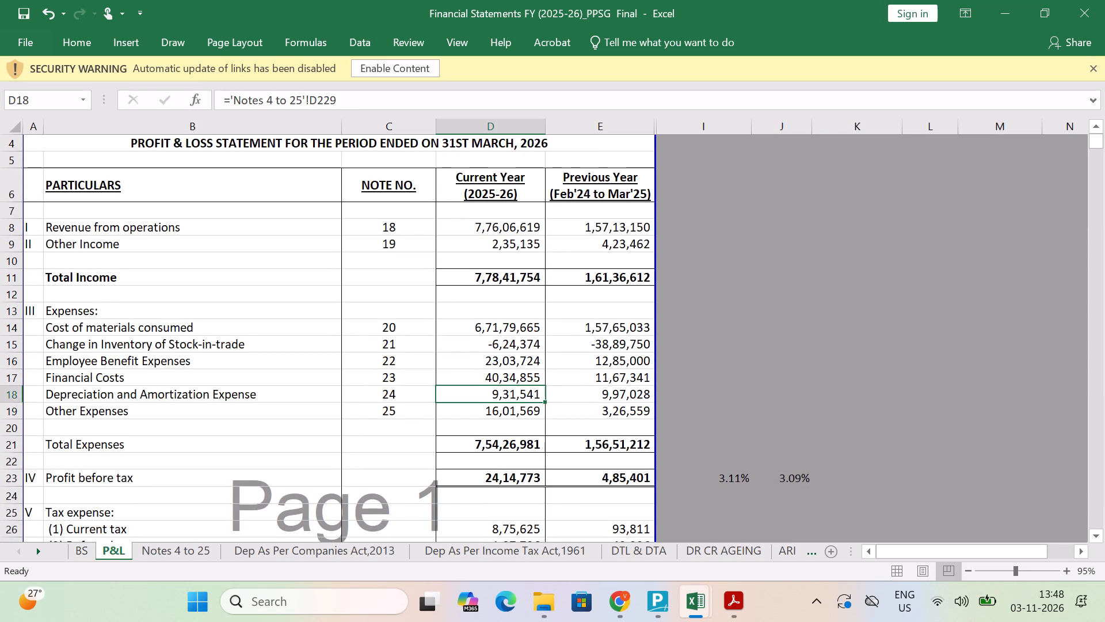
click(467, 410)
key(ctrl+bracketleft)
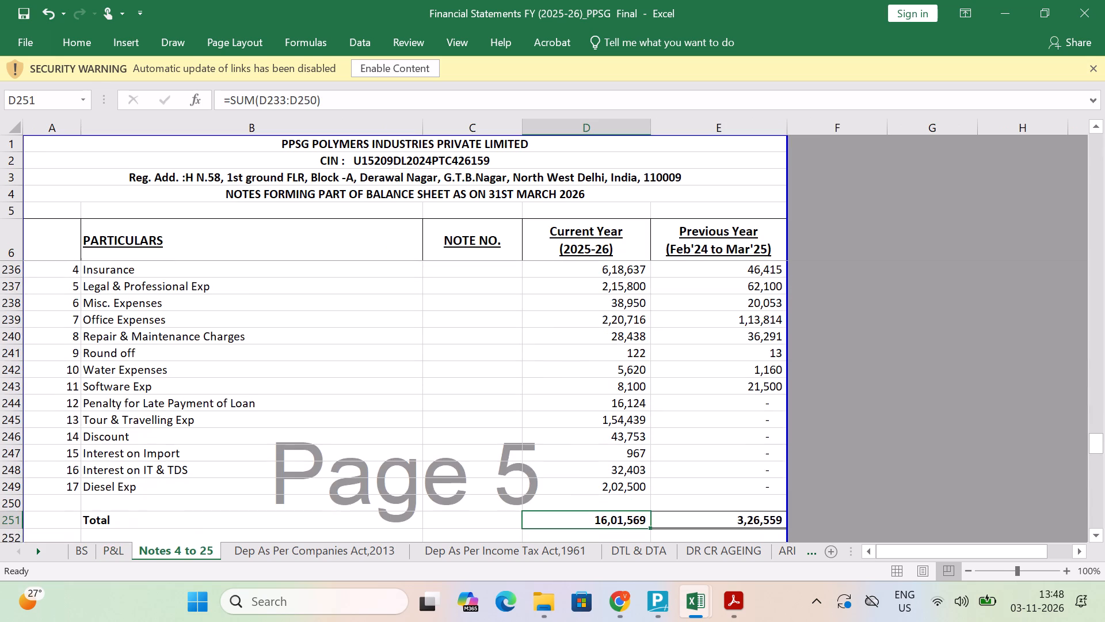
scroll(589, 389, up, 3)
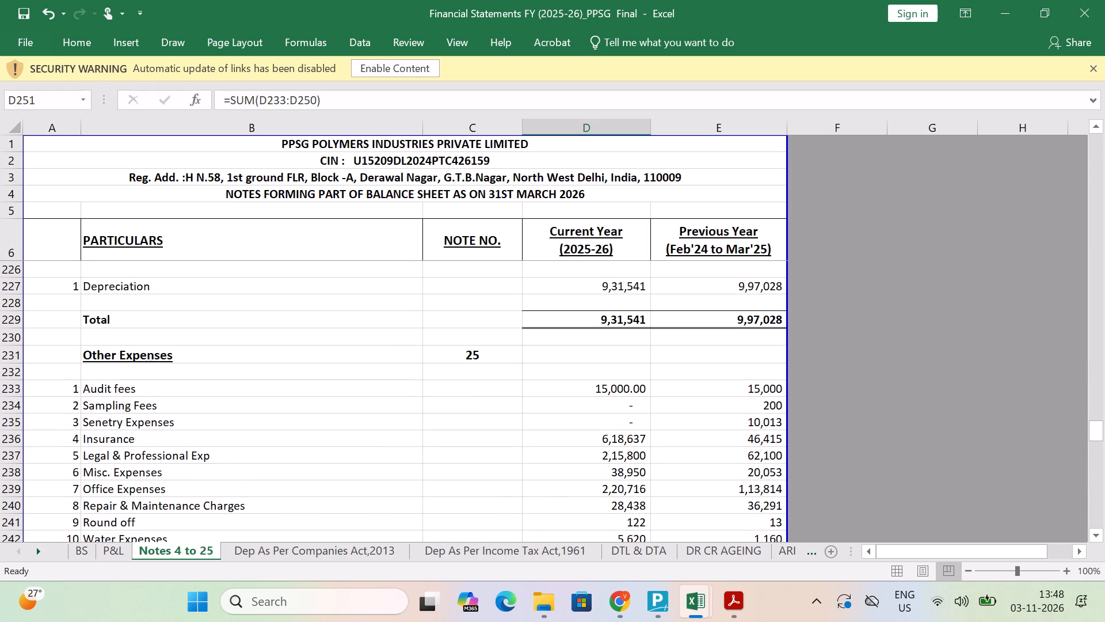
click(597, 389)
In Book1, enter 15000 as the Audit Fees Provision for PPSG.
key(alt+Tab)
key(Up)
key(Up)
key(Up)
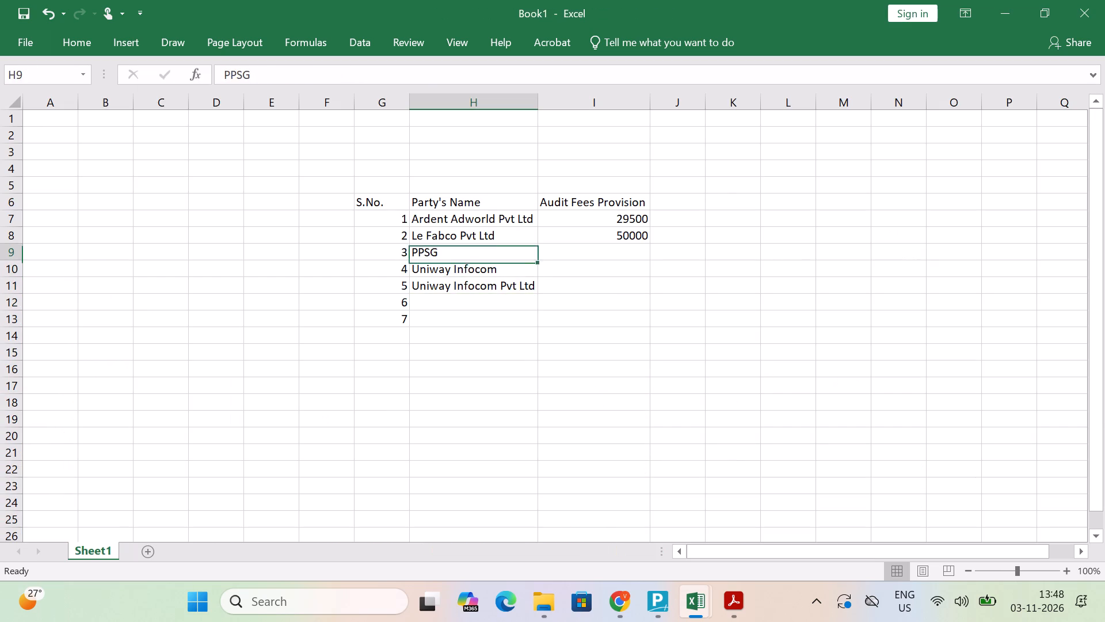
key(Right)
text(15000)
key(Tab)
key(Left)
Close the PPSG financial statements workbook and return to Book1.
key(alt+Tab)
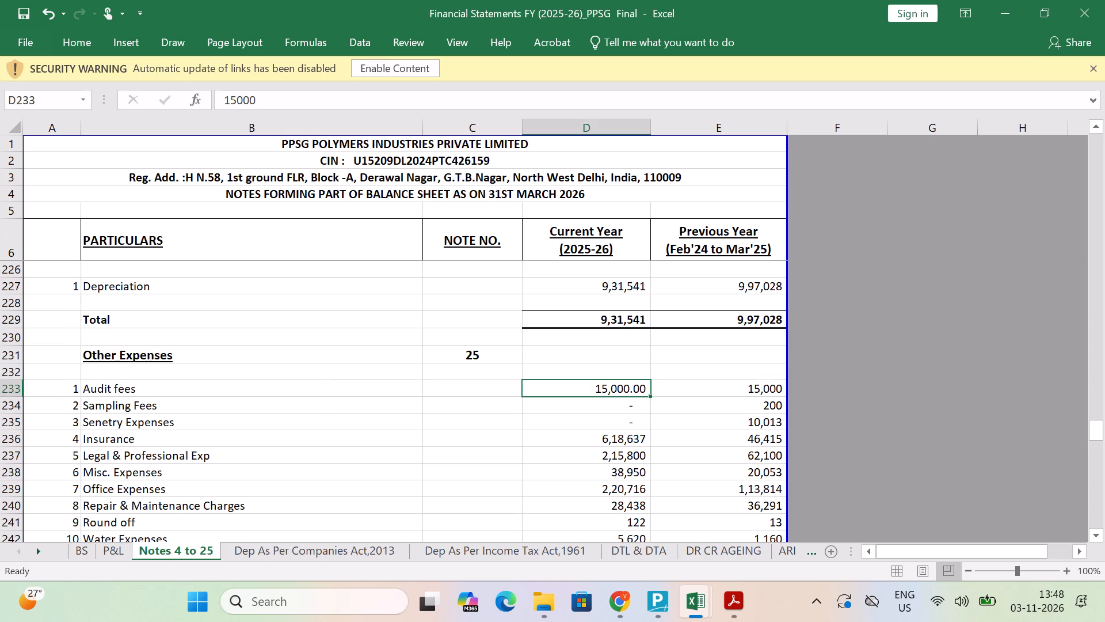
click(1104, 0)
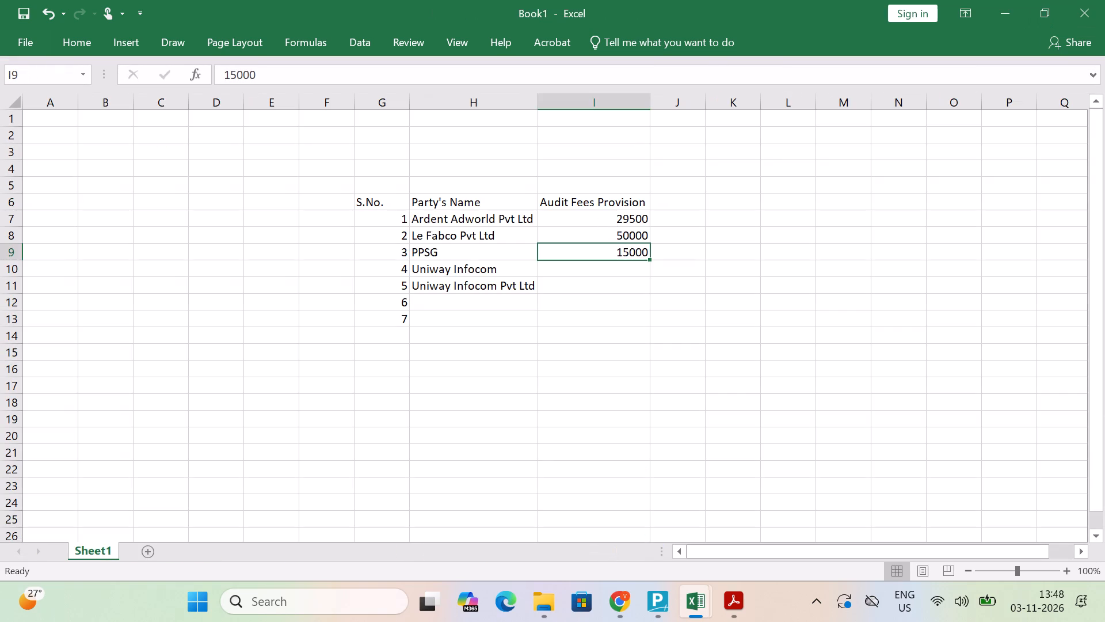
key(Down)
In File Explorer, go up to the client folders and open the Uniway Infocom folder.
key(alt+Tab)
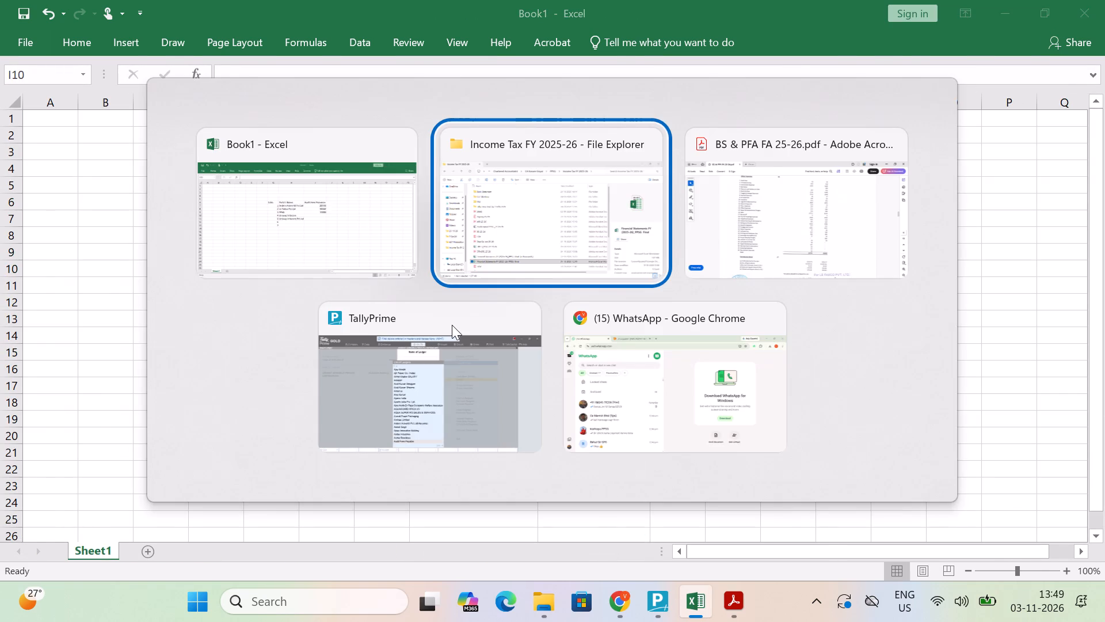
key(BackSpace)
key(BackSpace)
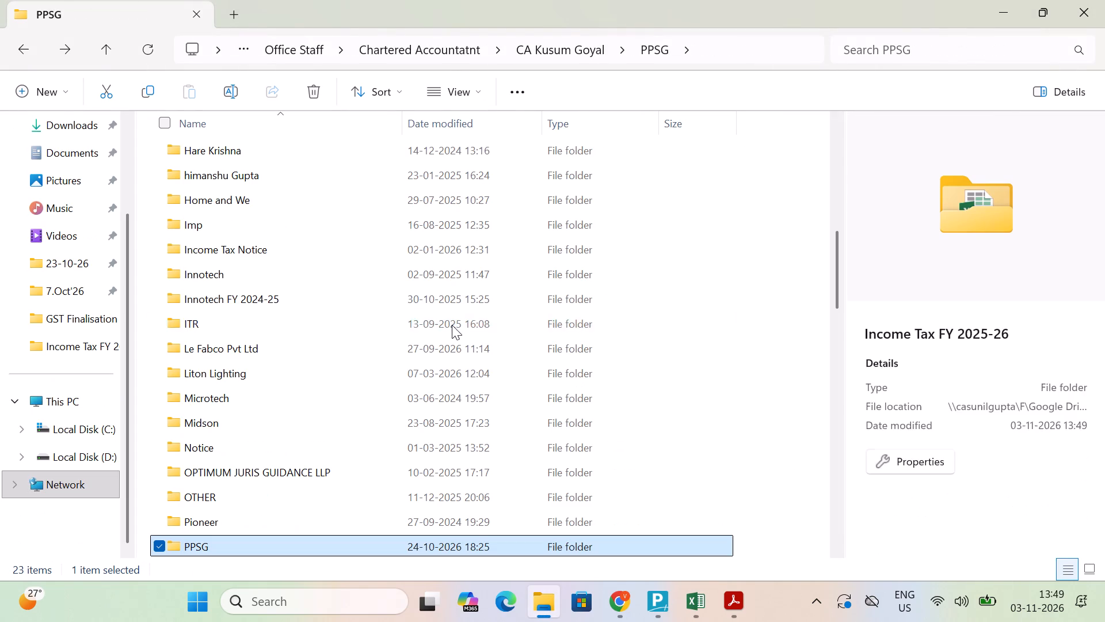
text(un)
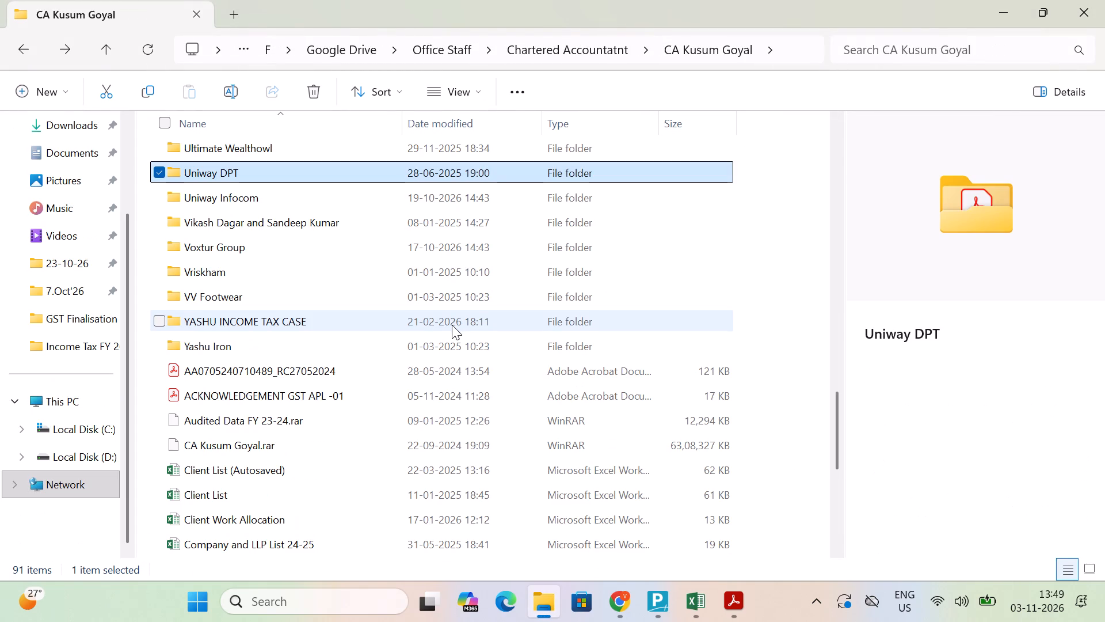
key(Down)
key(Return)
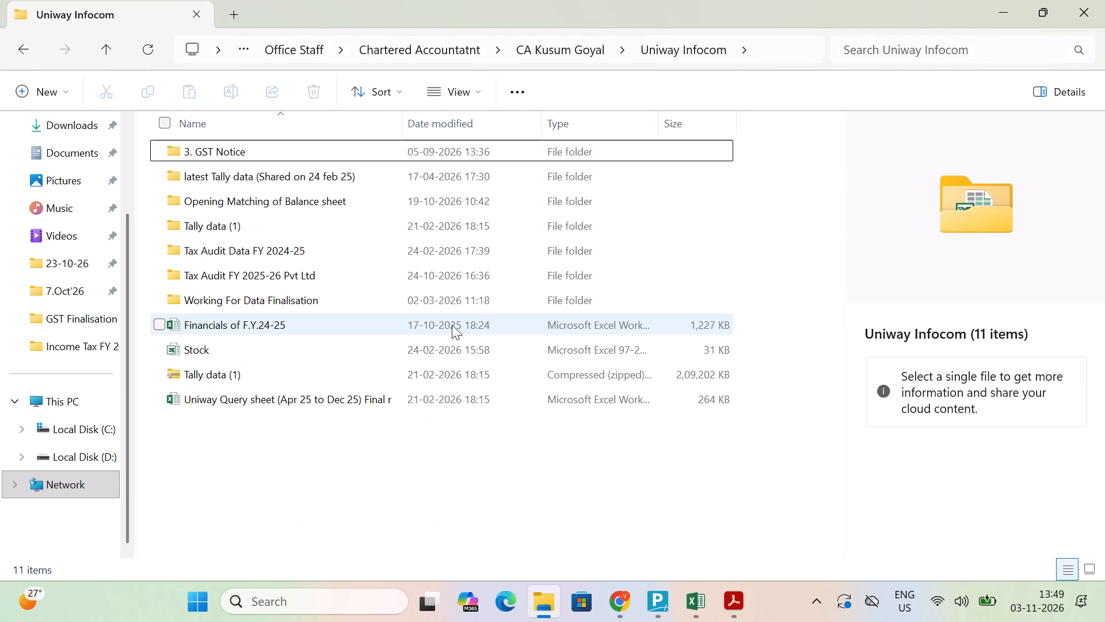
Open the Tax Audit FY 2025-26 Pvt Ltd folder inside Uniway Infocom.
key(Down)
key(Down)
key(Down)
key(Down)
key(Down)
key(Down)
key(Down)
key(Down)
key(Down)
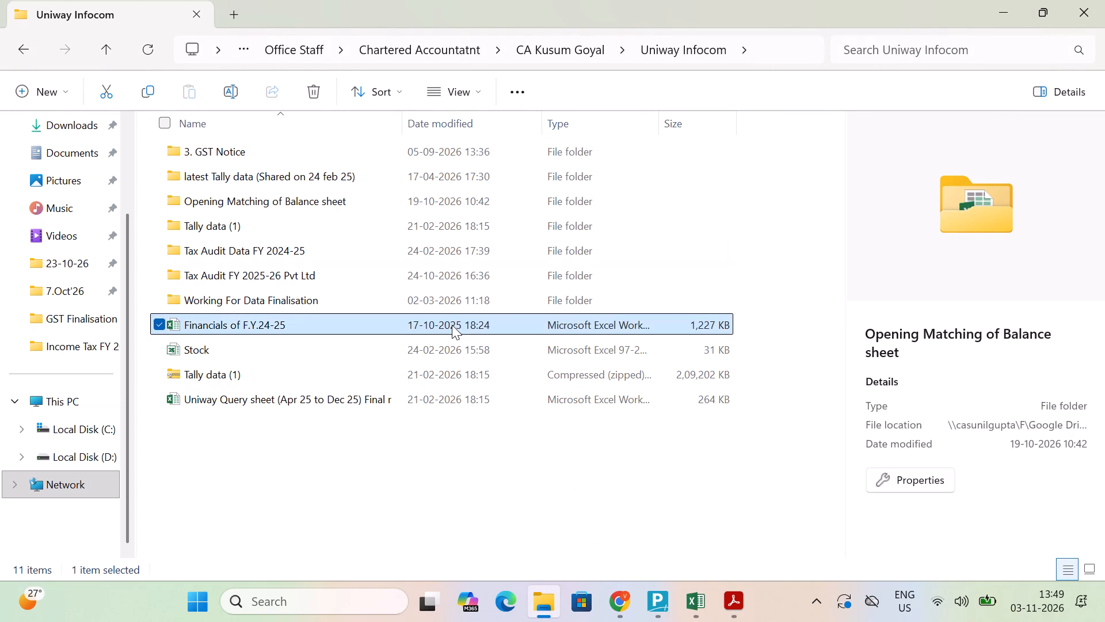
key(Up)
key(Up)
key(Up)
key(Up)
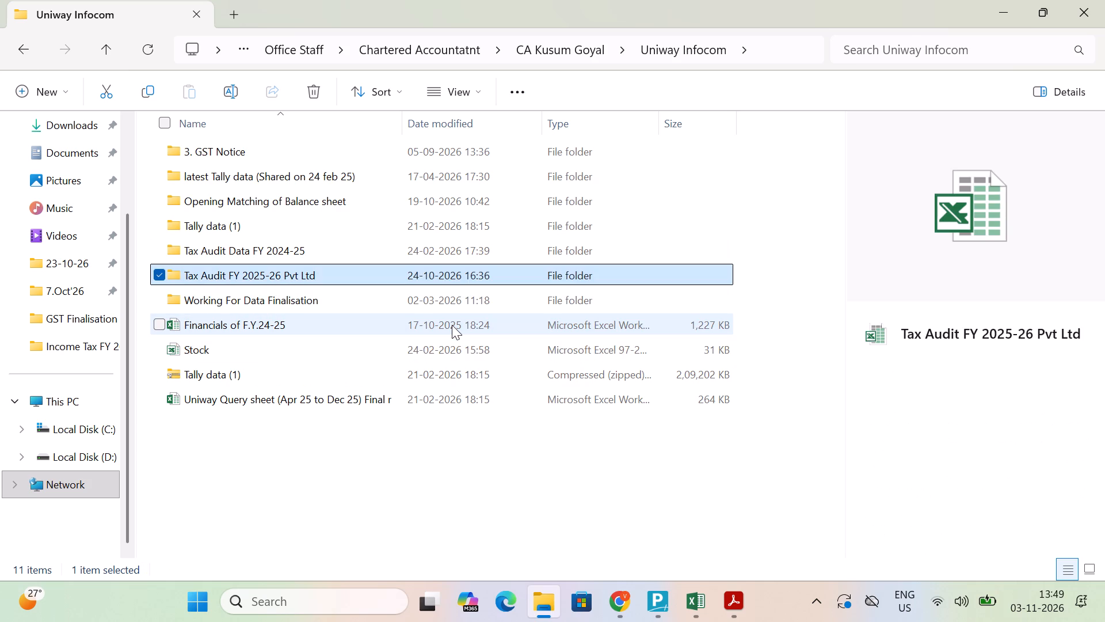
key(Return)
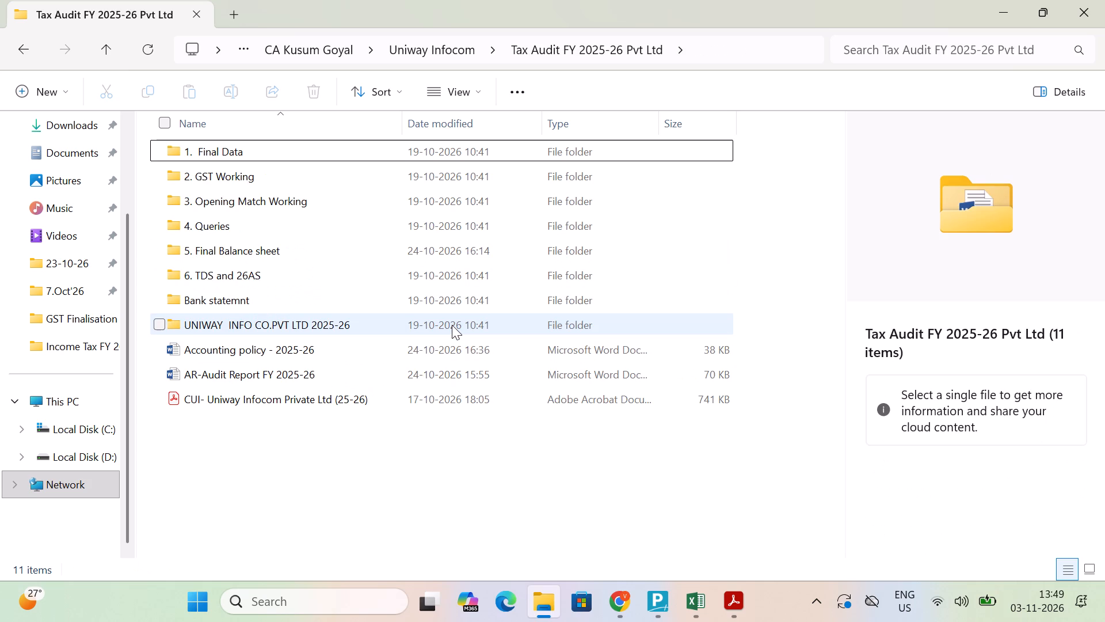
Open the uniway balance-sheet 25-26 IN Absolute Figures workbook from the 5. Final Balance sheet folder.
key(Down)
key(Down)
key(Down)
key(Down)
key(Down)
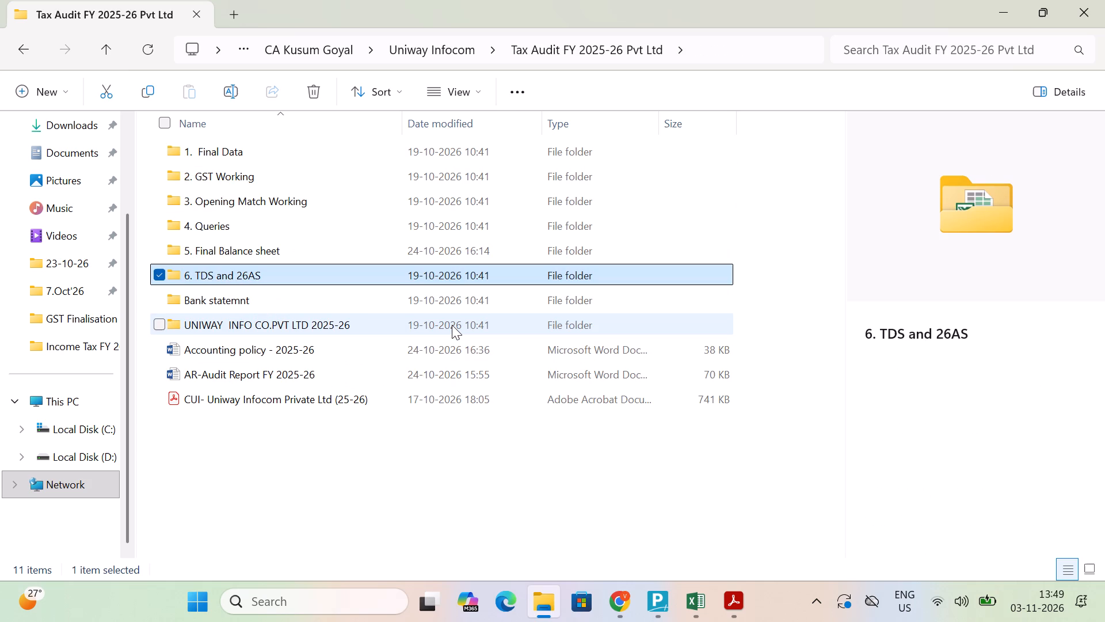
key(Up)
key(Return)
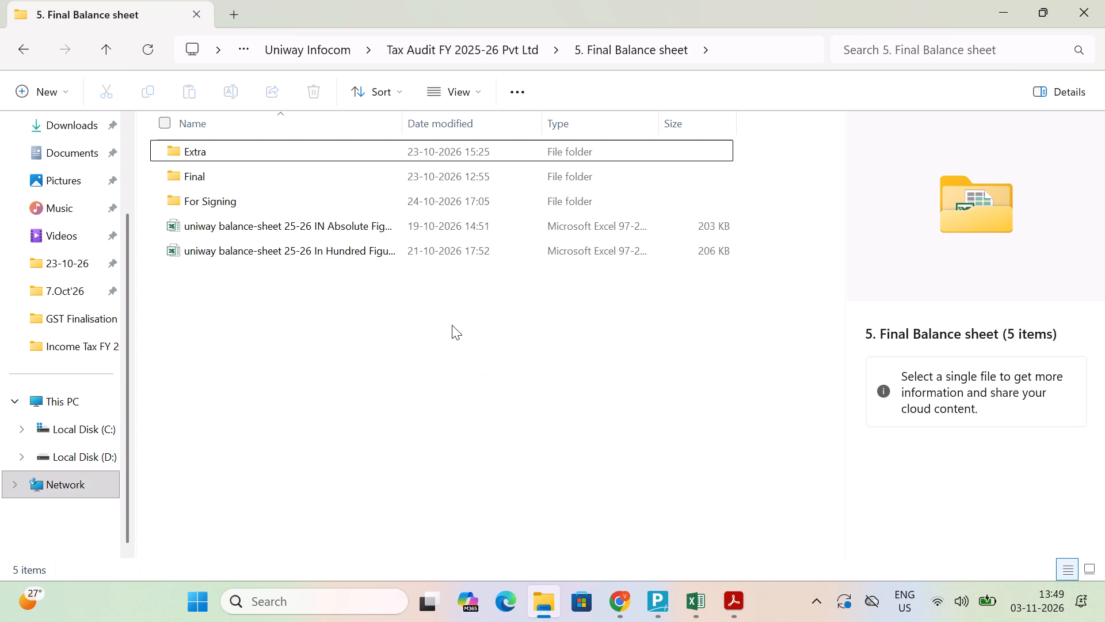
key(Down)
key(Down)
key(Down)
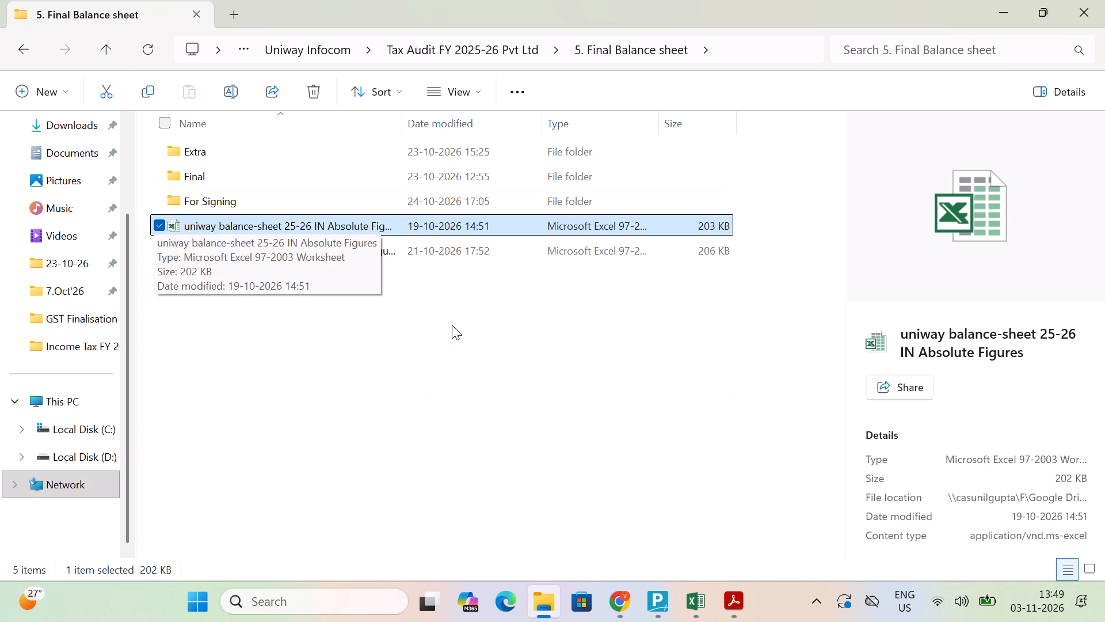
key(Return)
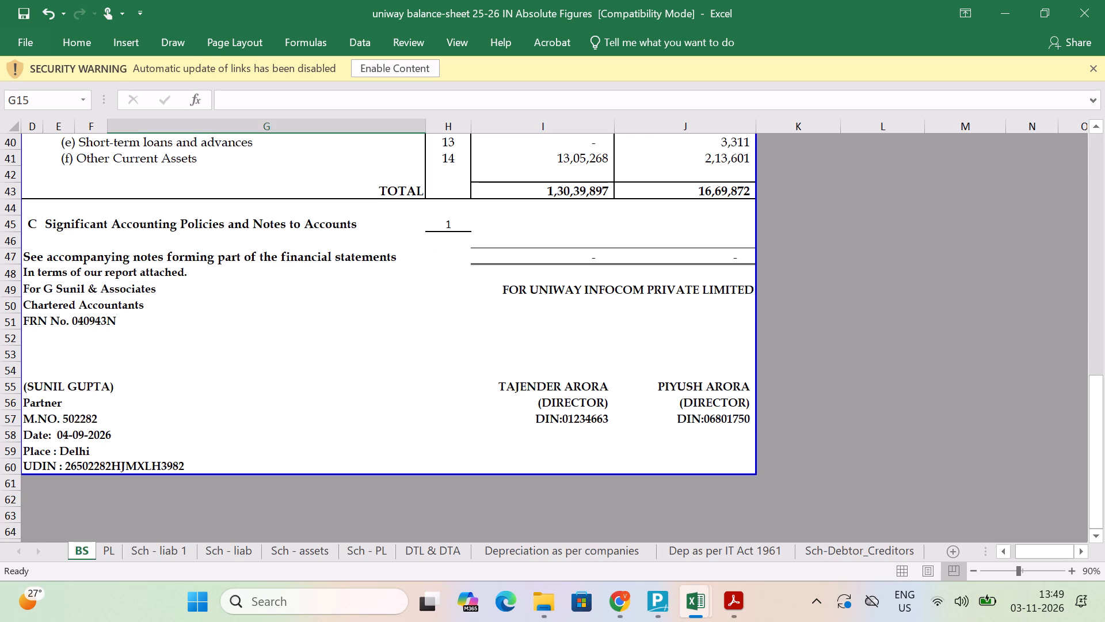
Locate the 31-March-2026 Audit Fees amount under Note 22 Other Expenses on the Sch - PL sheet.
click(111, 548)
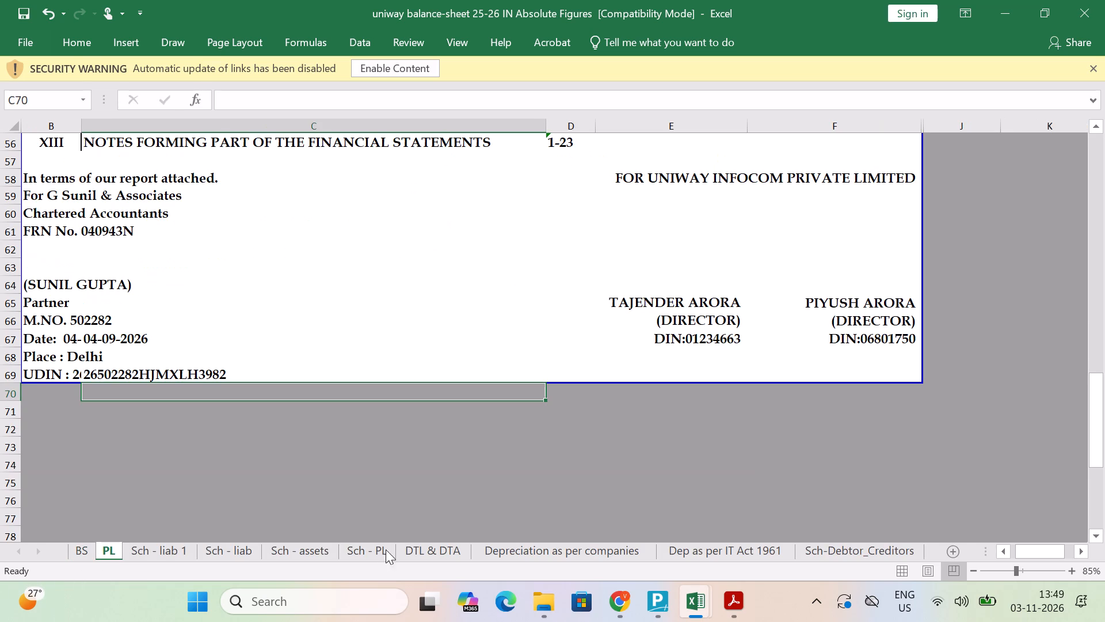
click(375, 563)
click(375, 557)
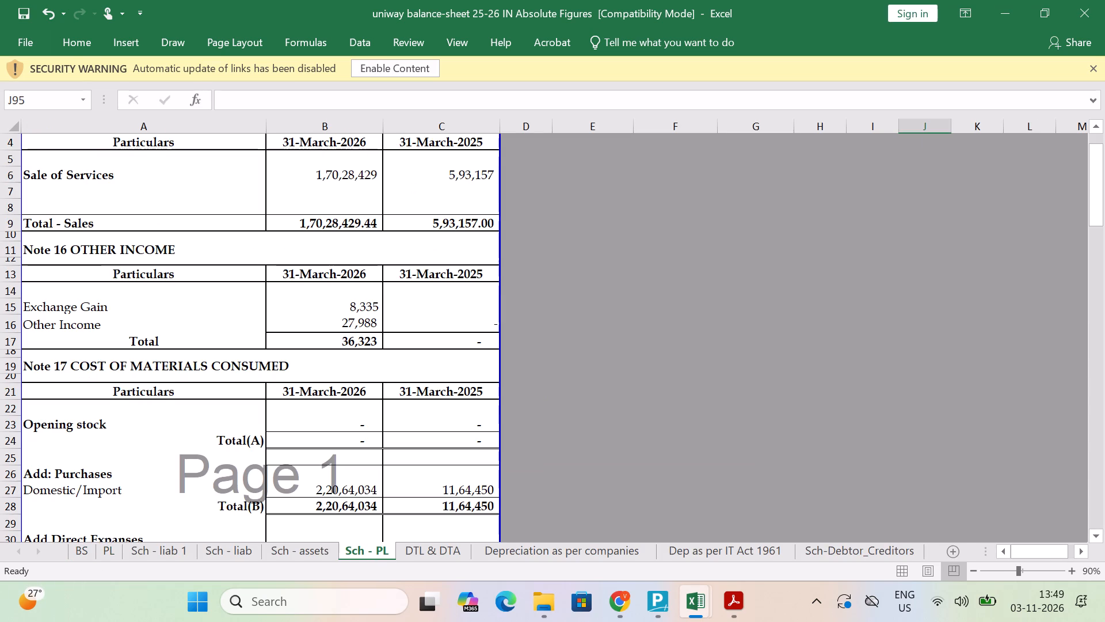
scroll(355, 426, down, 6)
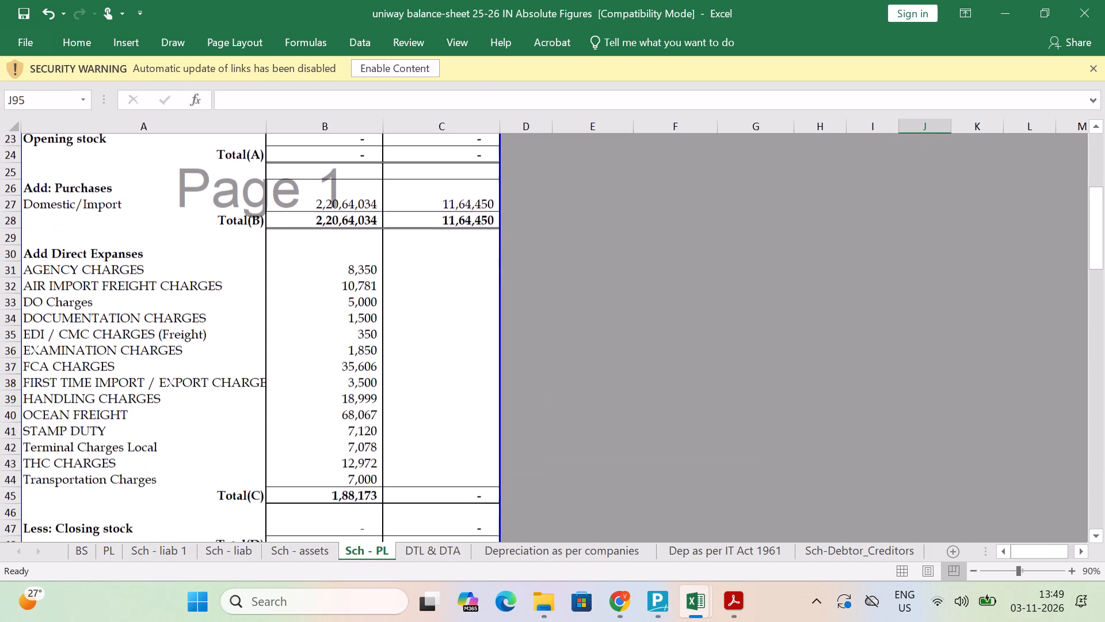
scroll(355, 426, down, 9)
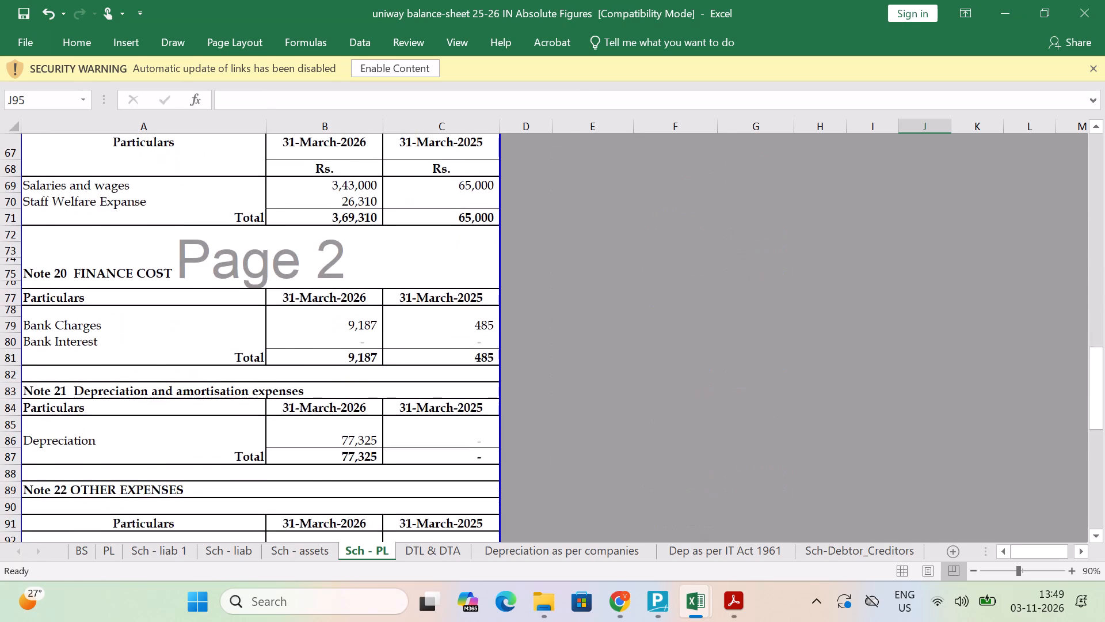
scroll(355, 426, down, 2)
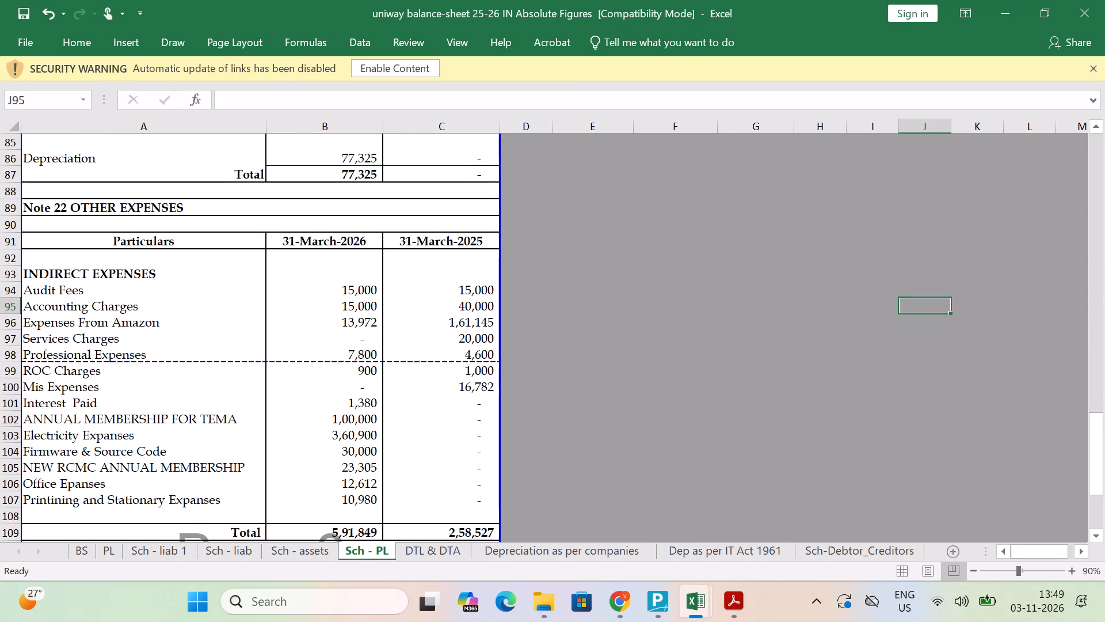
click(363, 294)
Check the company name in the heading of the BS sheet.
key(alt+Tab)
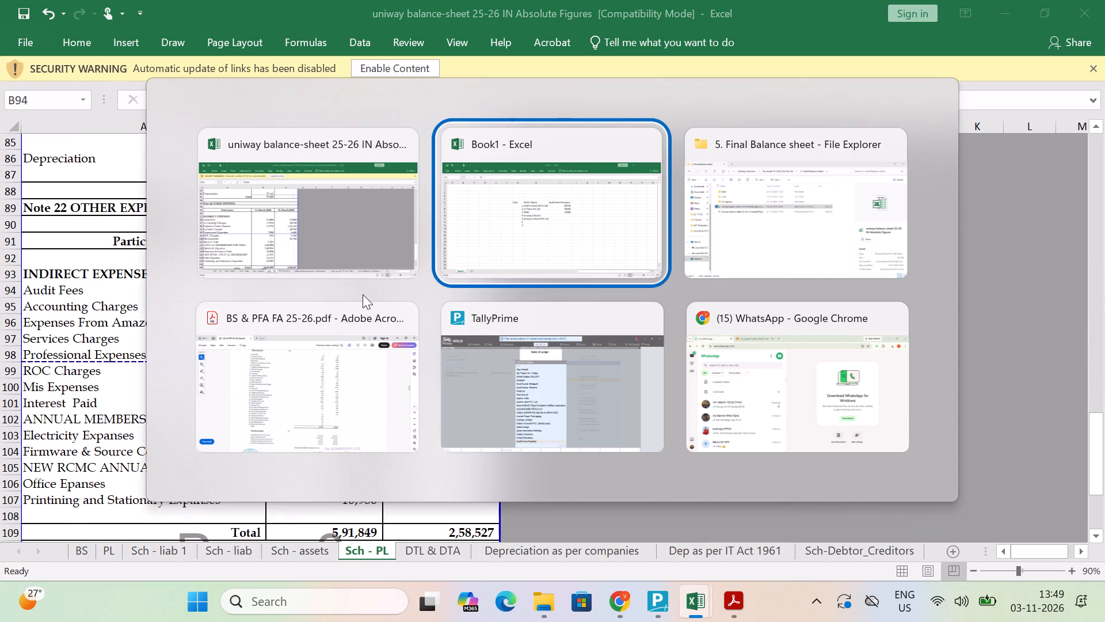
key(alt+Left)
scroll(258, 305, up, 17)
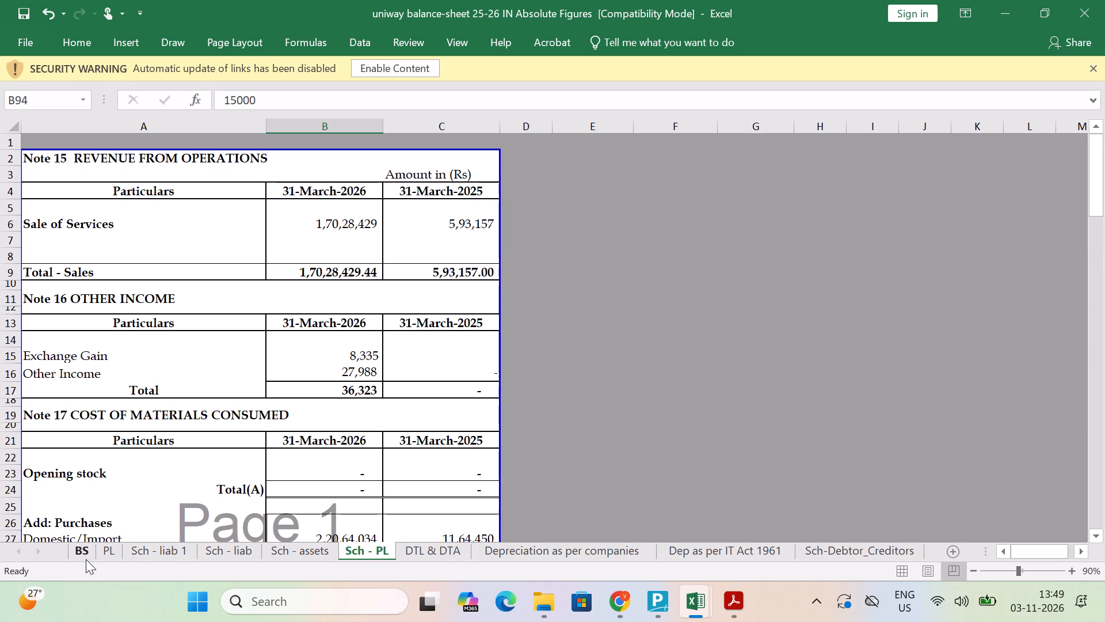
click(83, 562)
click(84, 556)
scroll(382, 275, up, 8)
In Book1, enter 15000 as the Audit Fees Provision for Uniway Infocom Pvt Ltd.
key(alt+Tab)
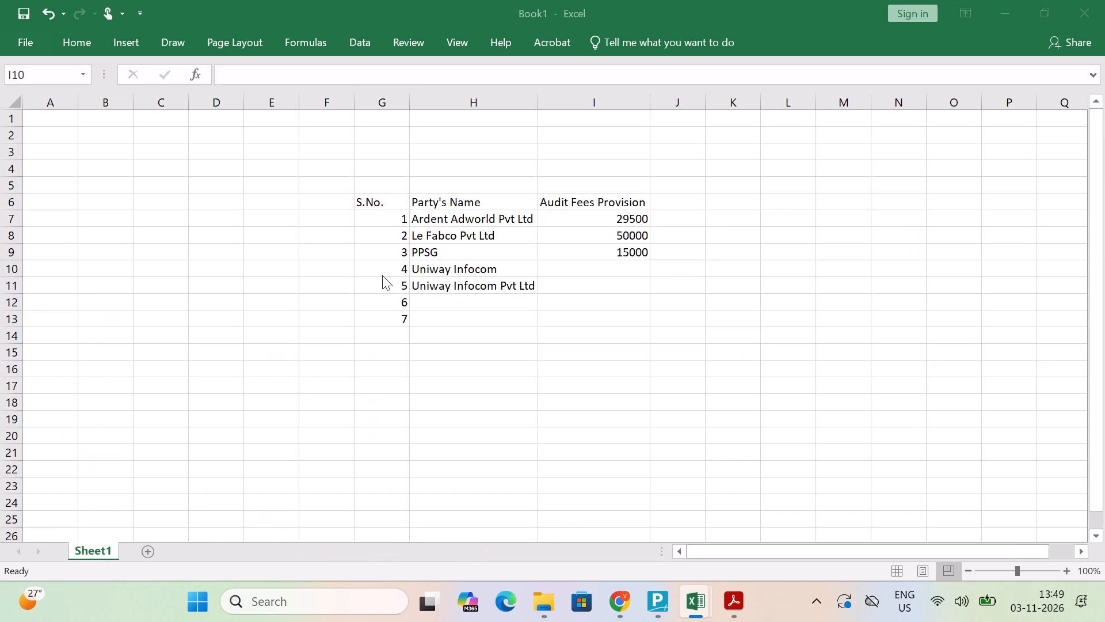
key(Down)
text(15000)
key(Tab)
Close the uniway balance-sheet 25-26 IN Absolute Figures workbook.
key(alt+Tab)
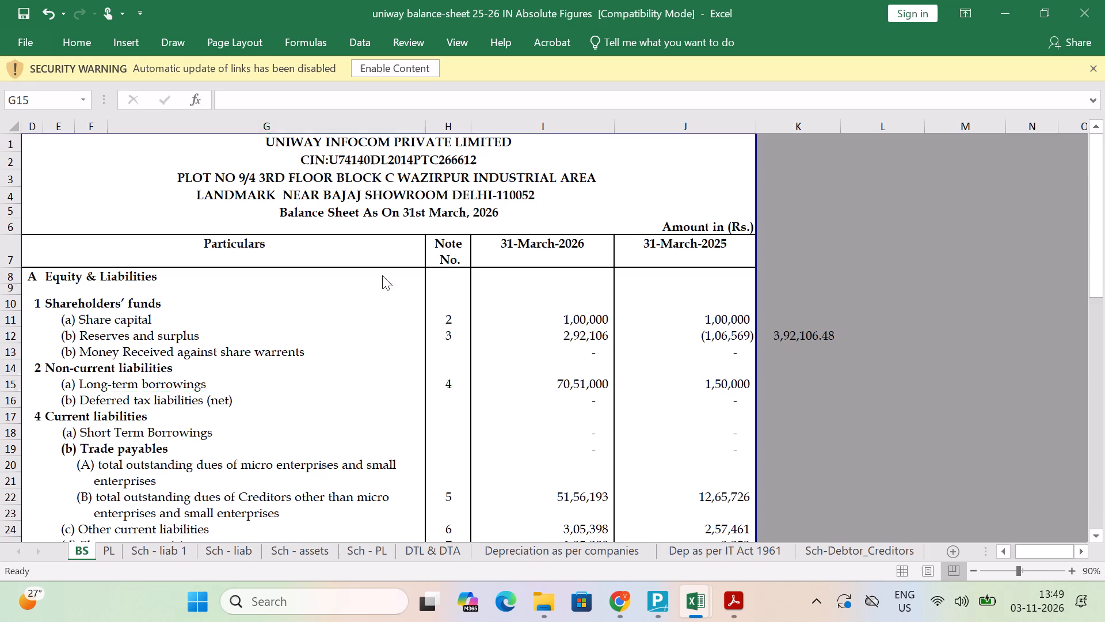
click(1090, 16)
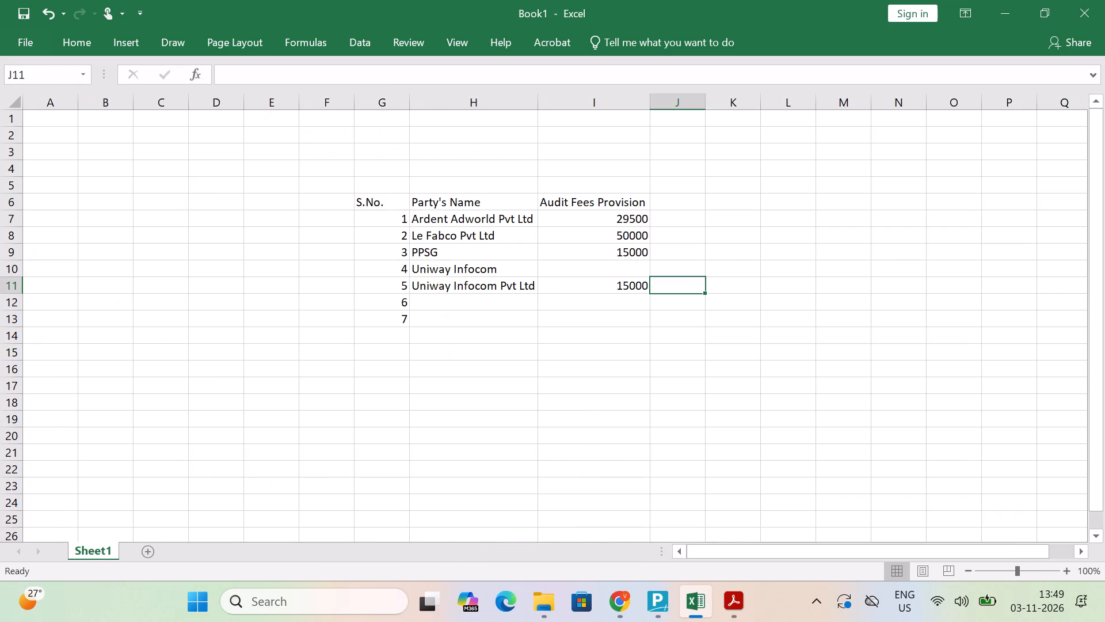
In File Explorer, go back up to the client folders and reopen Uniway Infocom's Tax Audit FY 2025-26 Pvt Ltd folder.
key(alt+Tab)
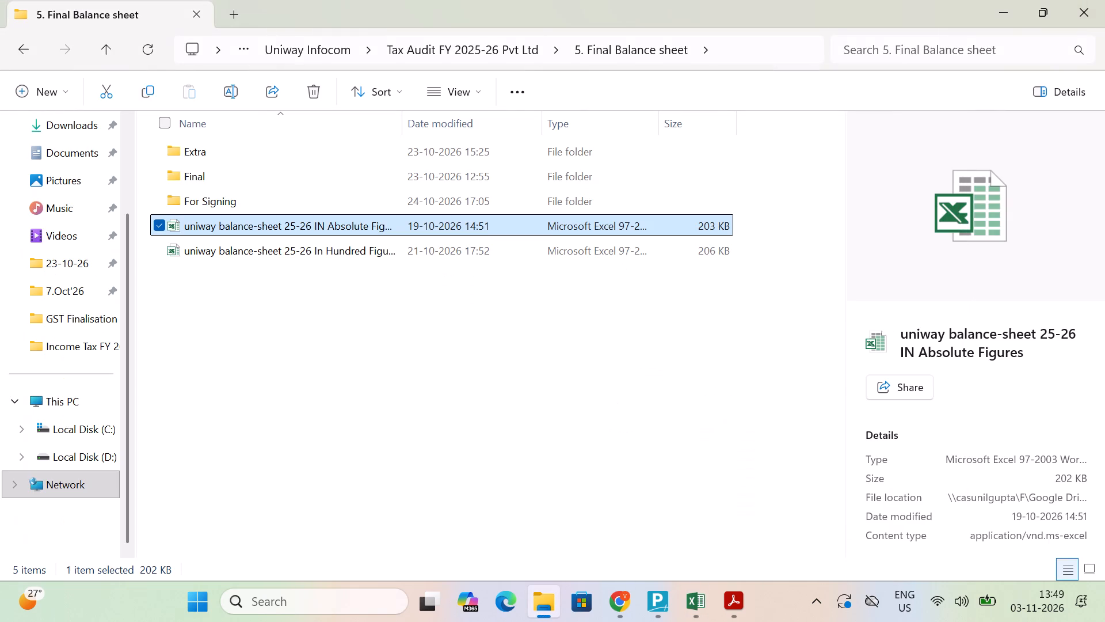
key(BackSpace)
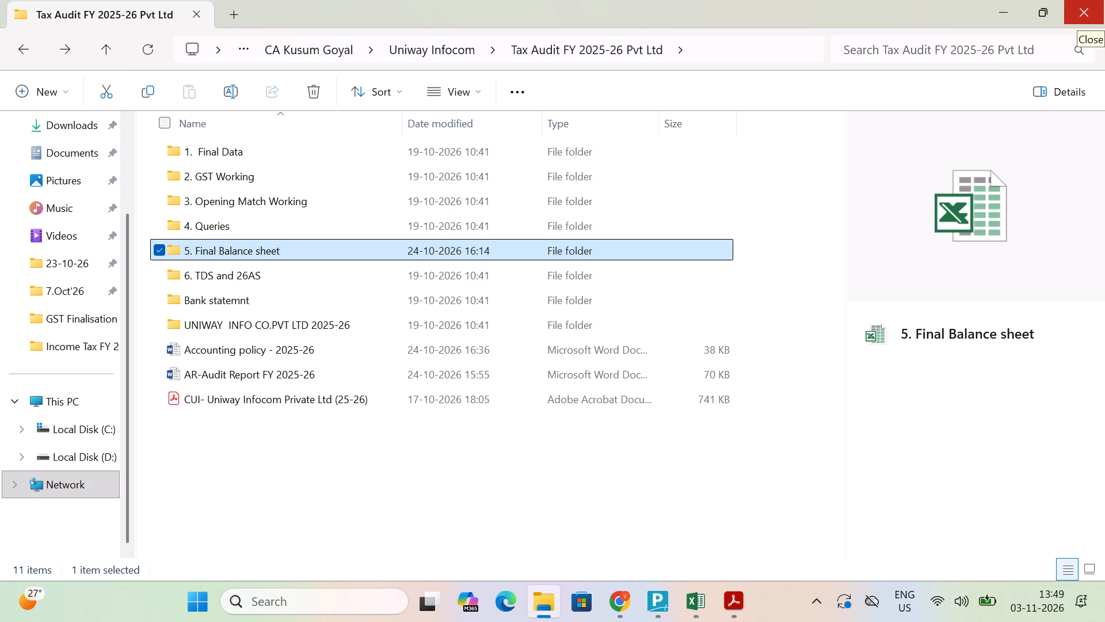
key(BackSpace)
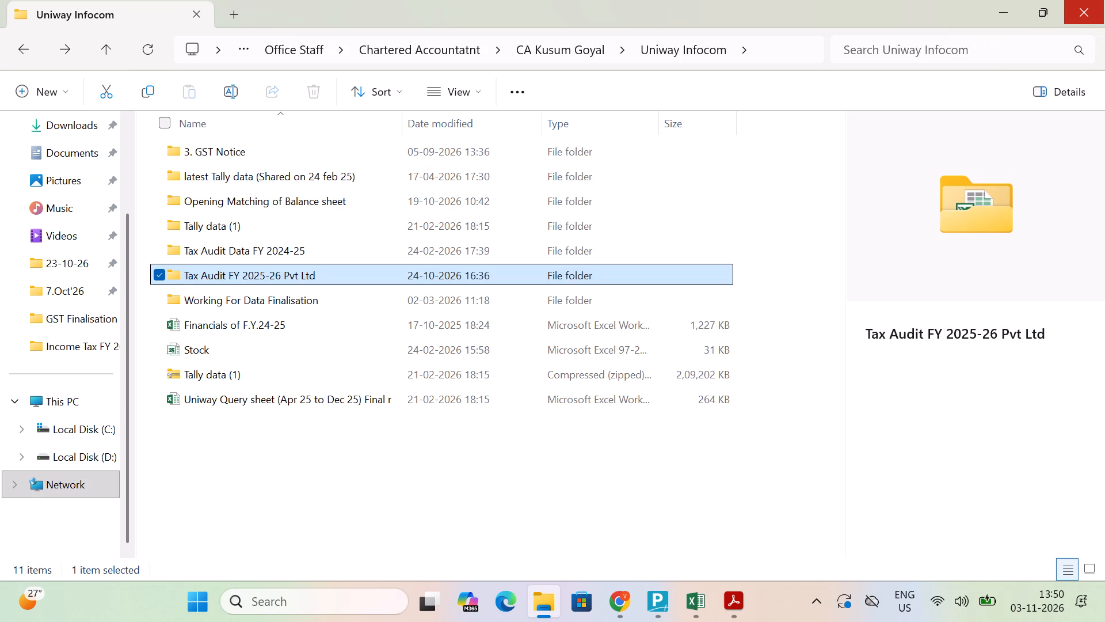
key(BackSpace)
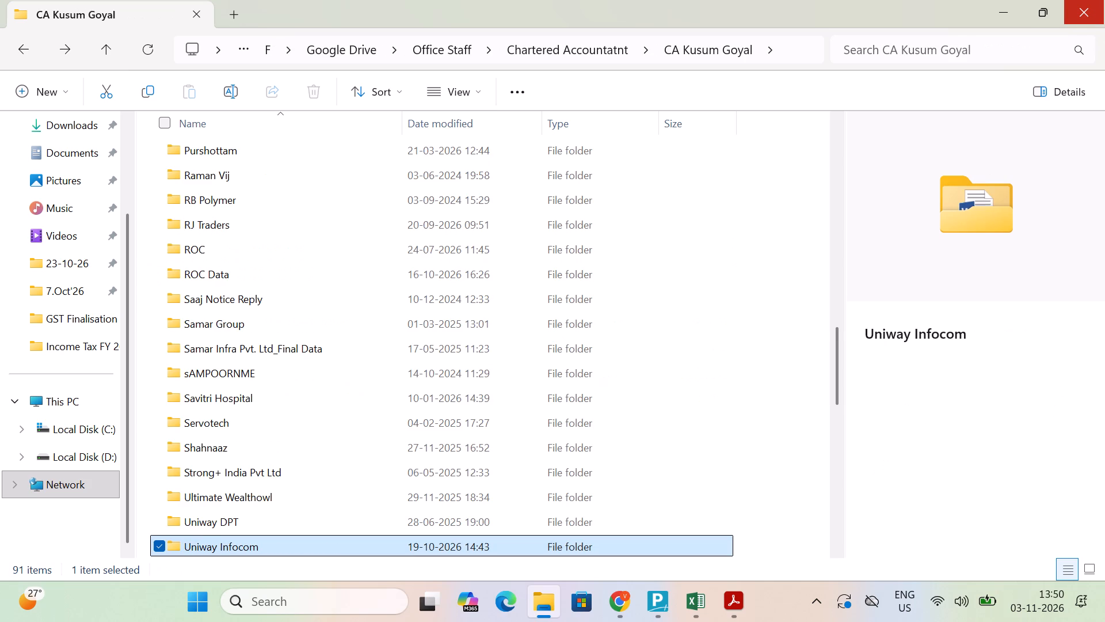
key(Down)
key(Up)
key(Return)
key(Down)
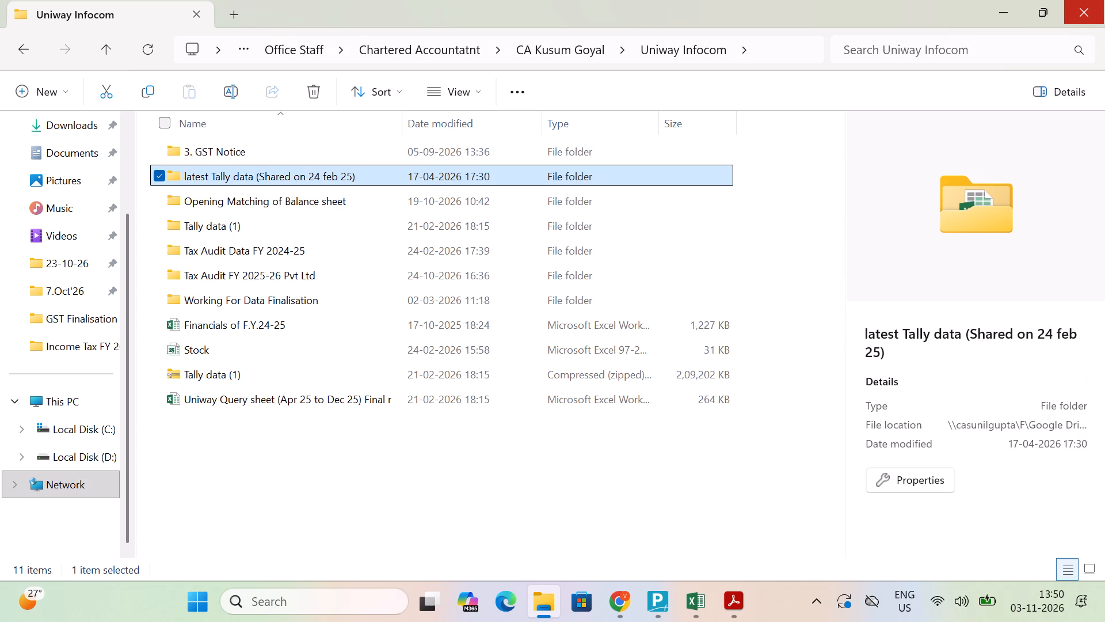
key(Down)
key(Down)
key(Down)
key(Down)
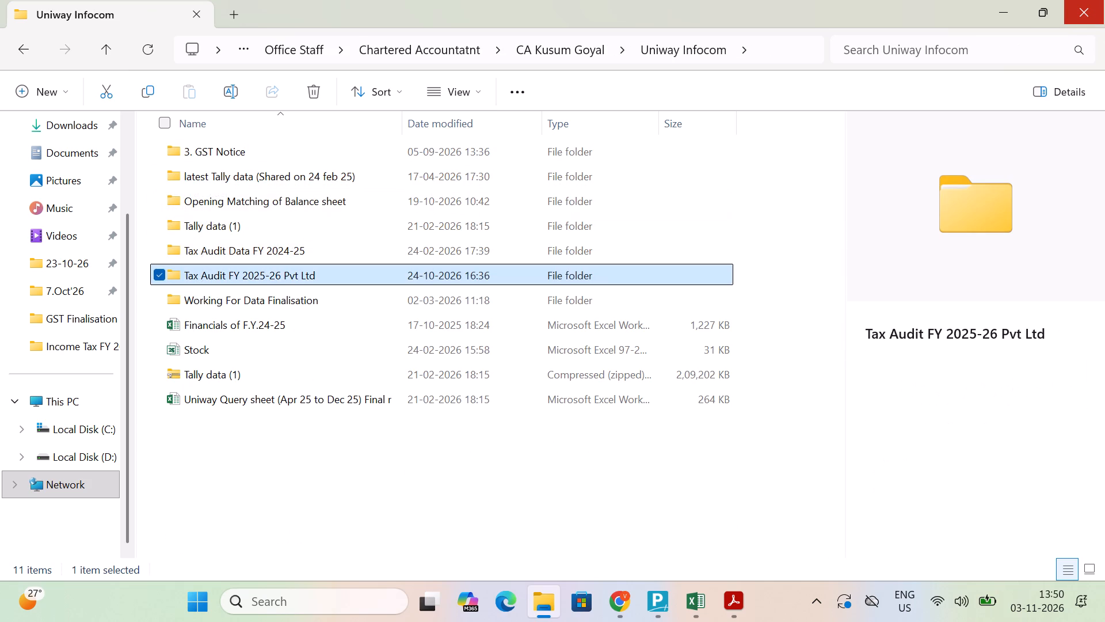
key(Return)
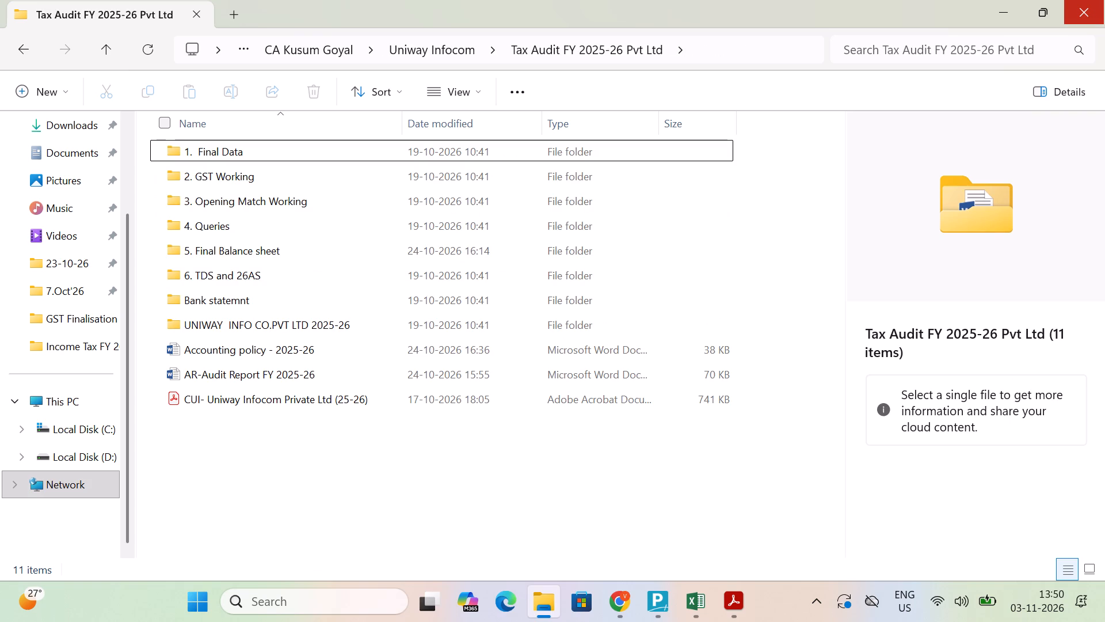
Look through the 5. Final Balance sheet and UNIWAY INFO CO.PVT LTD 2025-26 folders for Uniway Infocom's financial statements.
key(Down)
key(Down)
key(Down)
key(Down)
key(Return)
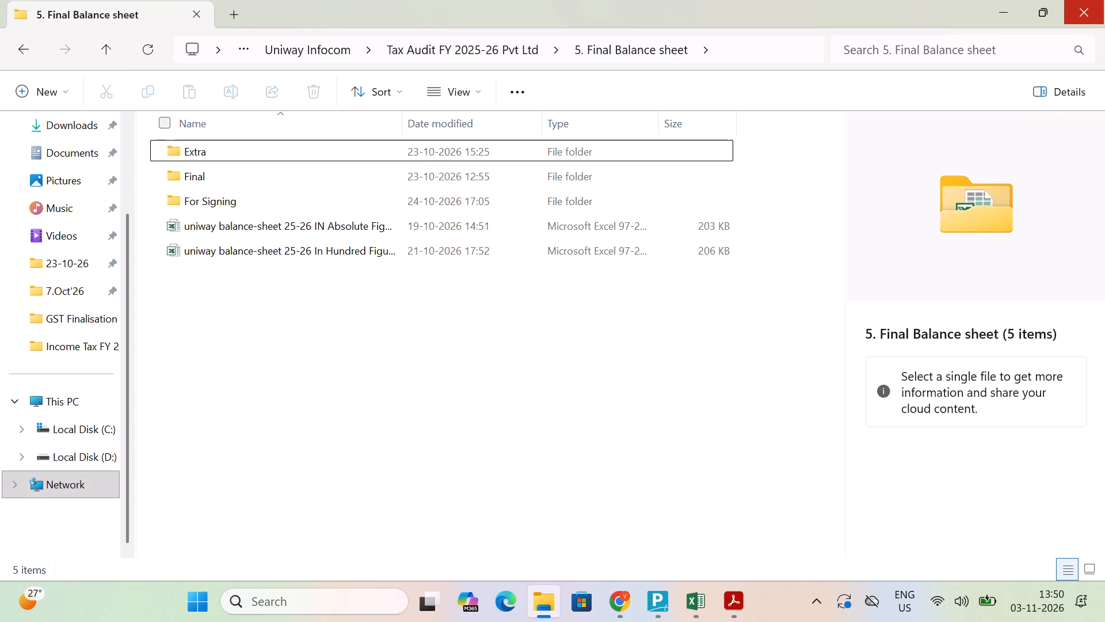
key(BackSpace)
key(Down)
key(Down)
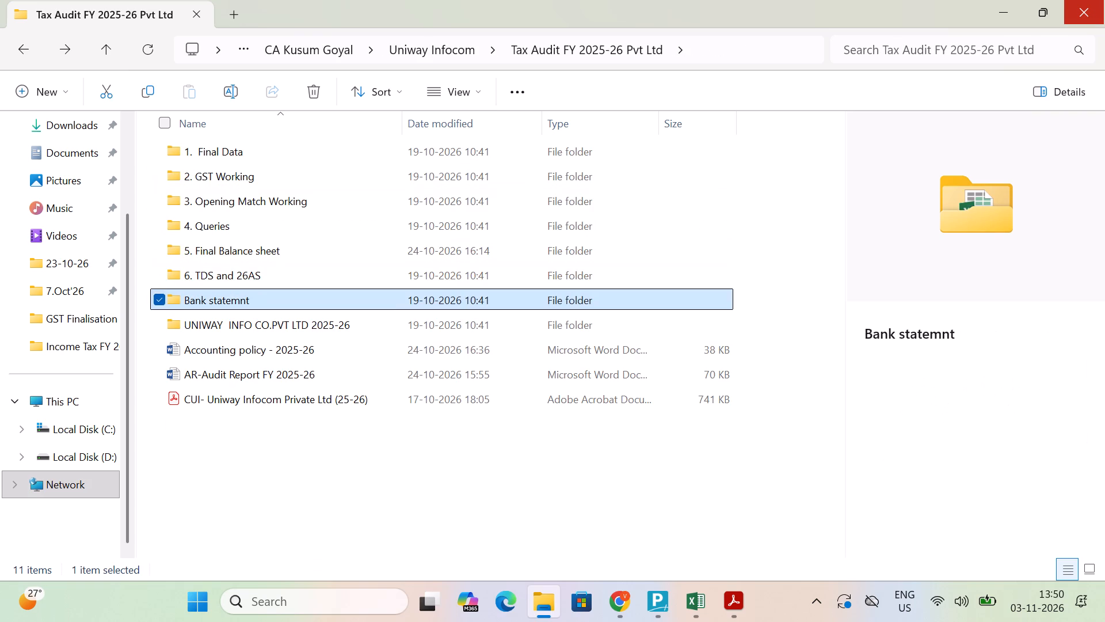
key(Down)
key(Return)
key(Down)
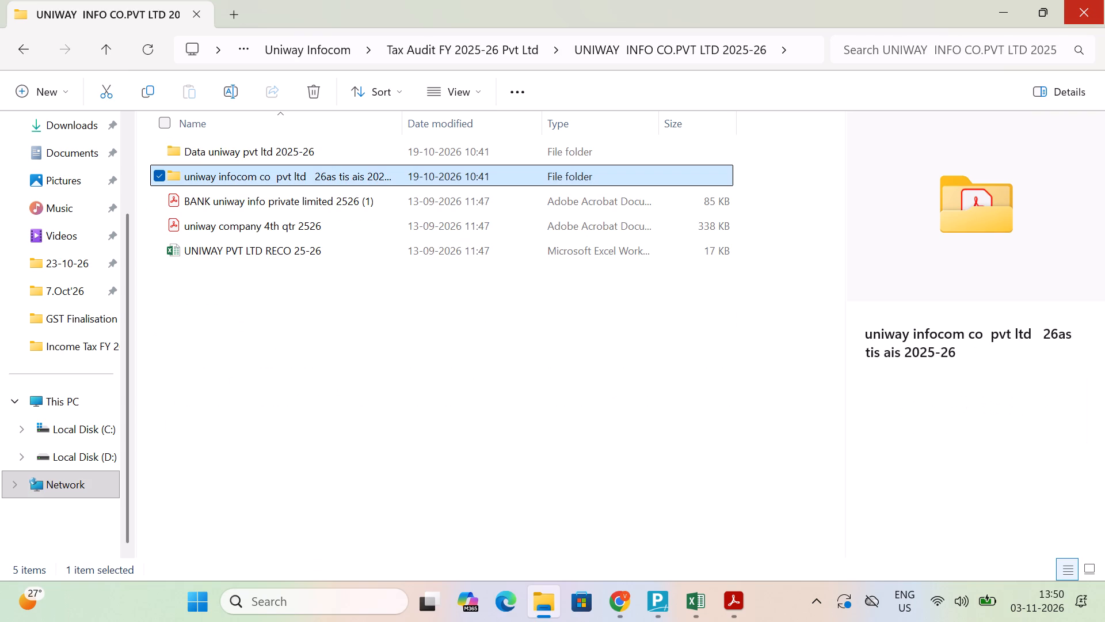
key(Up)
key(Down)
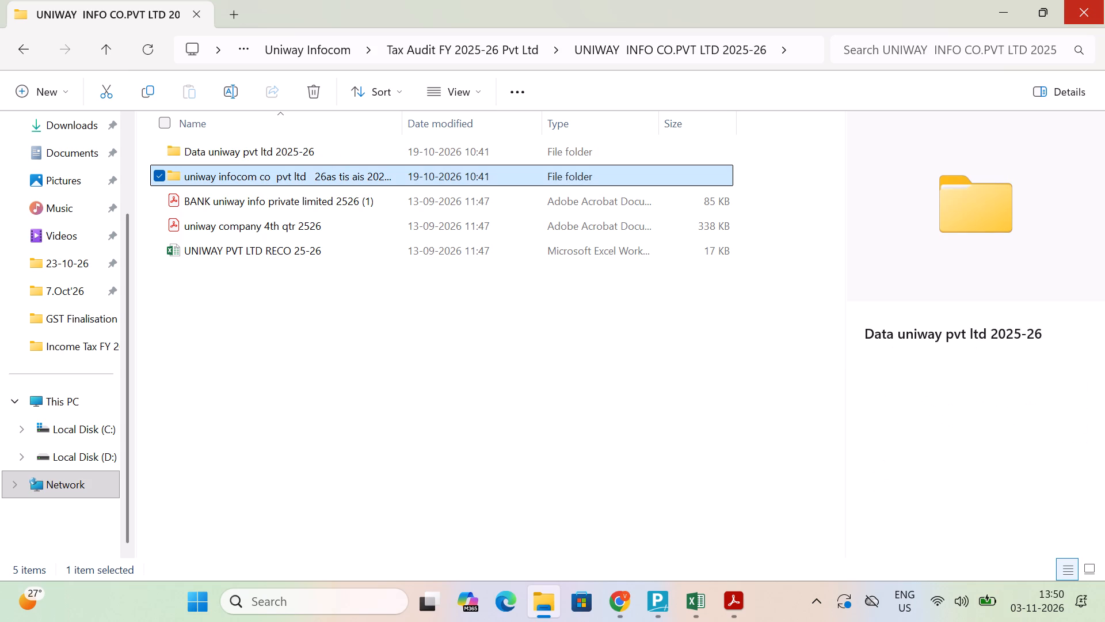
key(BackSpace)
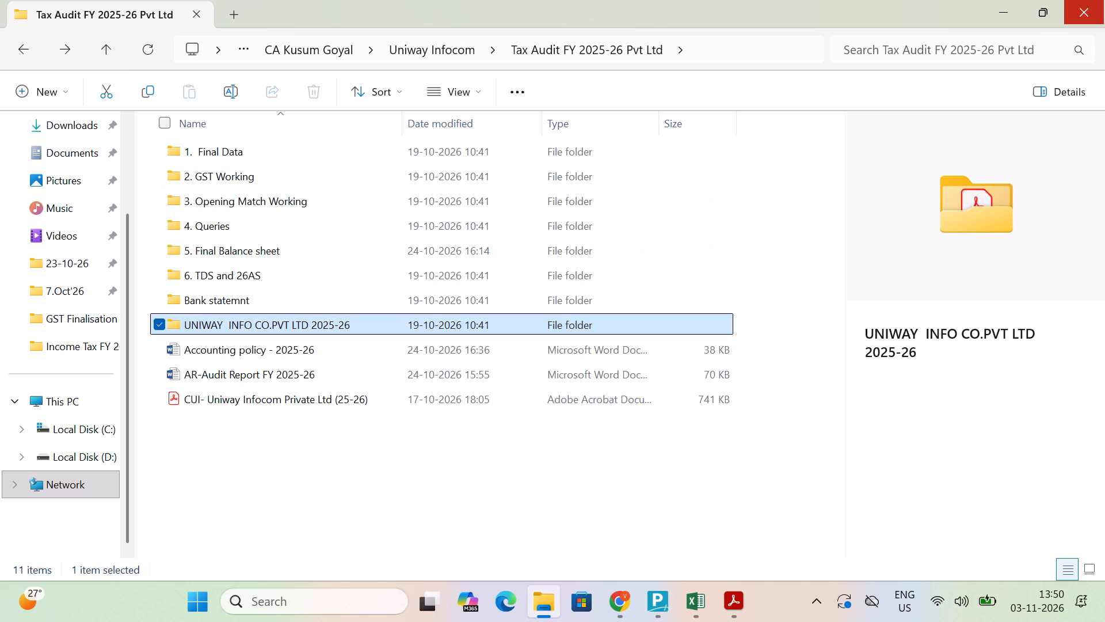
Check the contents of the 1. Final Data folder in Tax Audit FY 2025-26 Pvt Ltd.
key(Up)
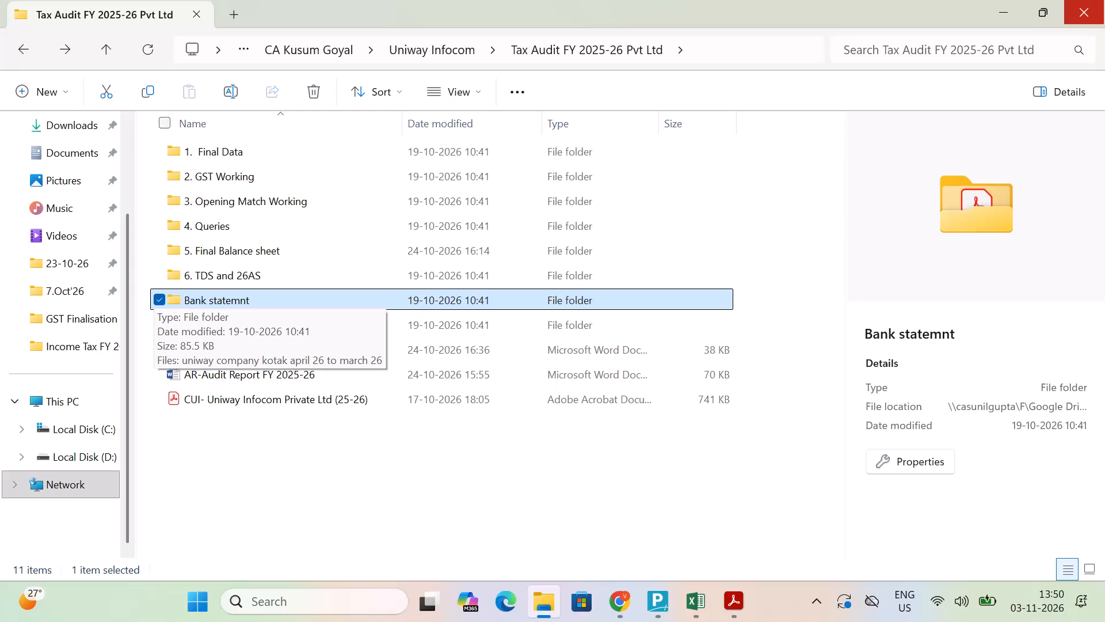
key(Up)
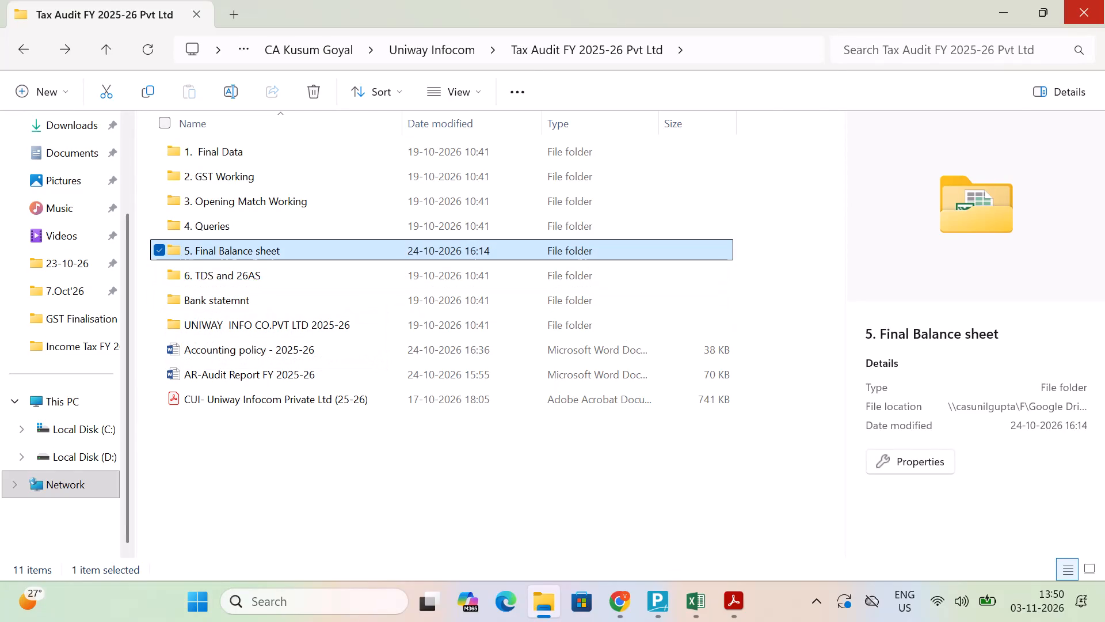
key(Up)
key(Up)
key(Up)
key(Up)
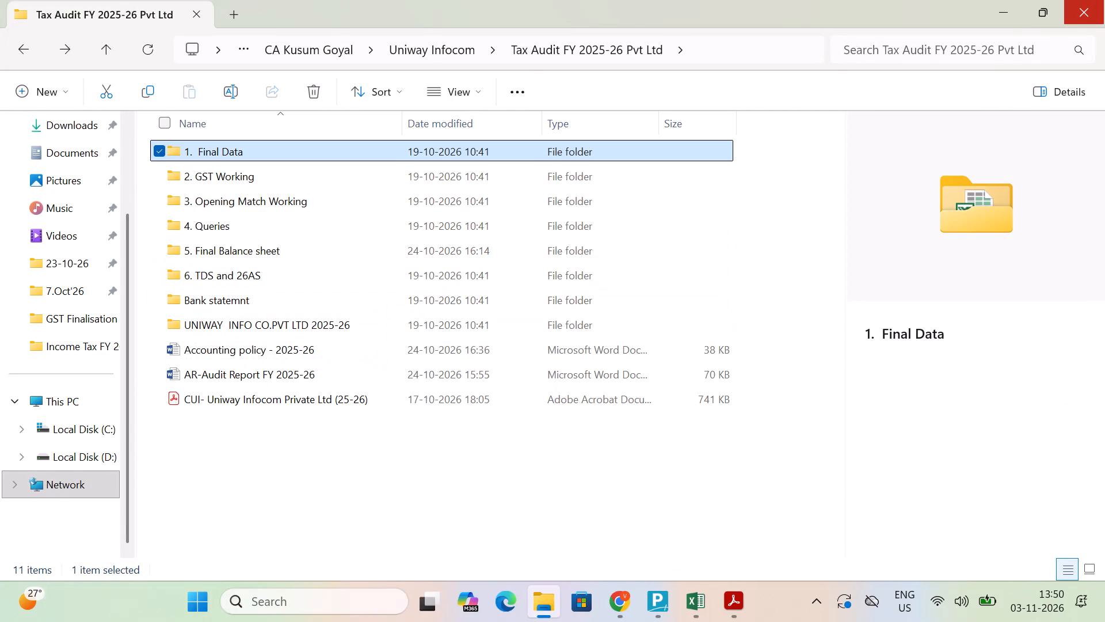
key(Return)
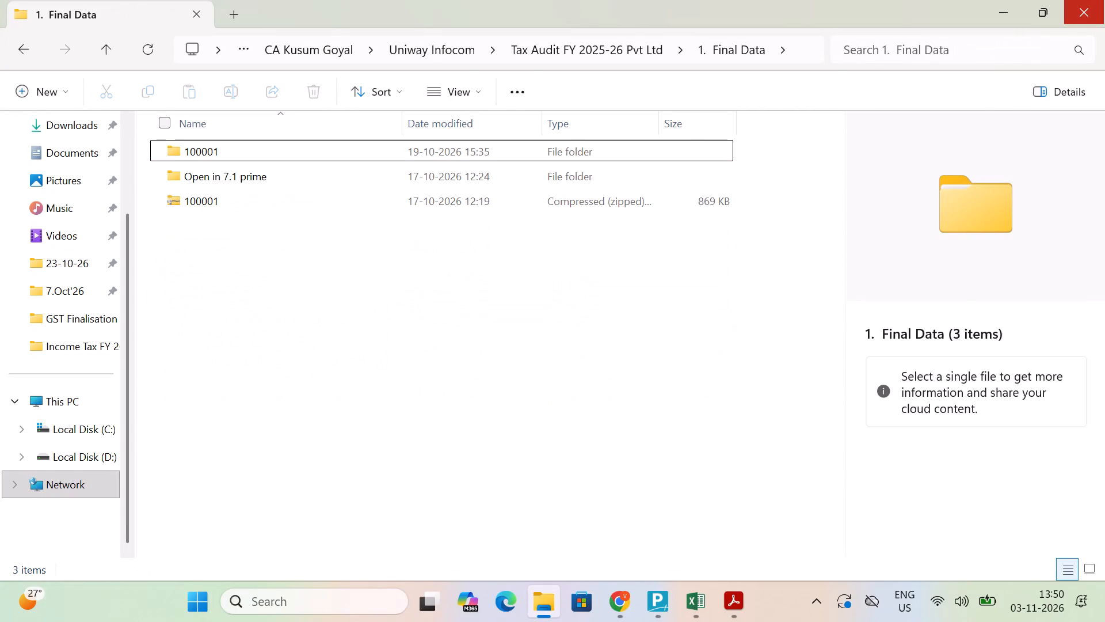
key(BackSpace)
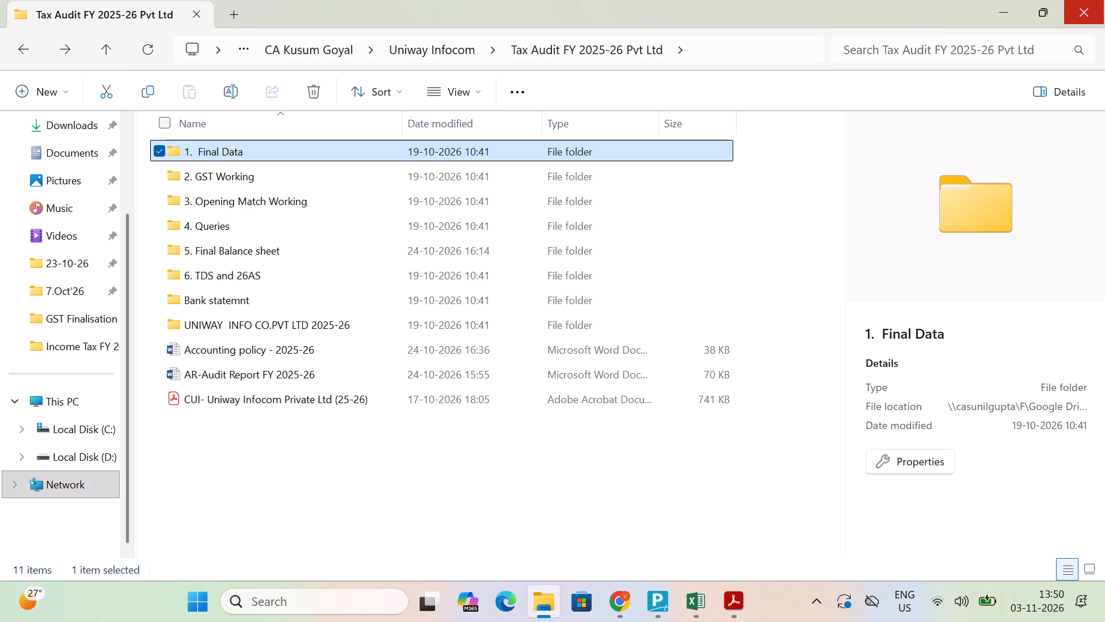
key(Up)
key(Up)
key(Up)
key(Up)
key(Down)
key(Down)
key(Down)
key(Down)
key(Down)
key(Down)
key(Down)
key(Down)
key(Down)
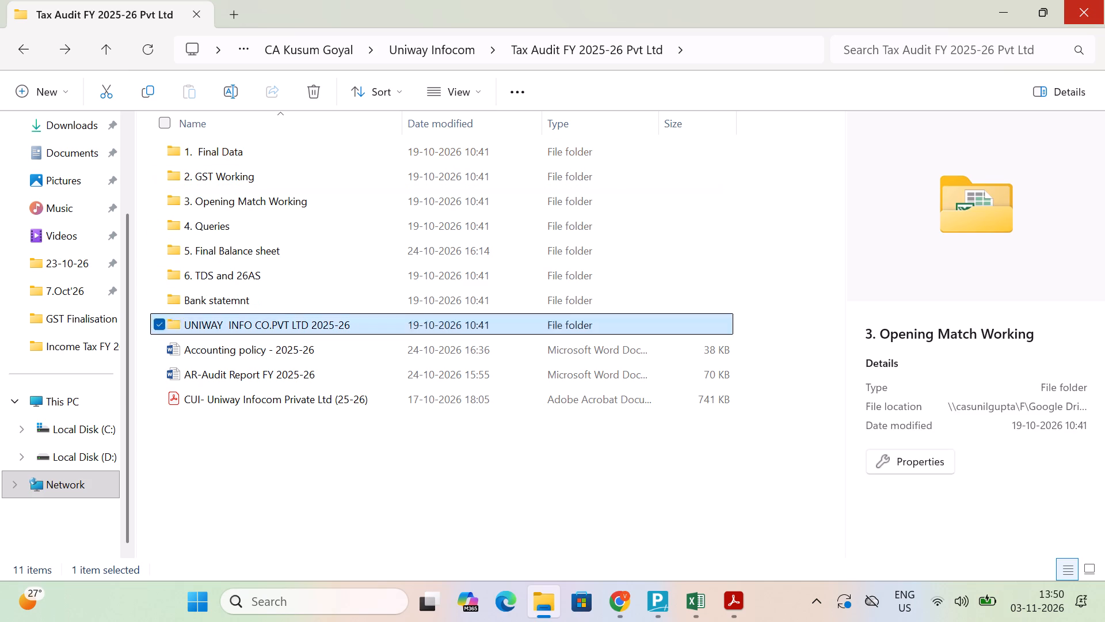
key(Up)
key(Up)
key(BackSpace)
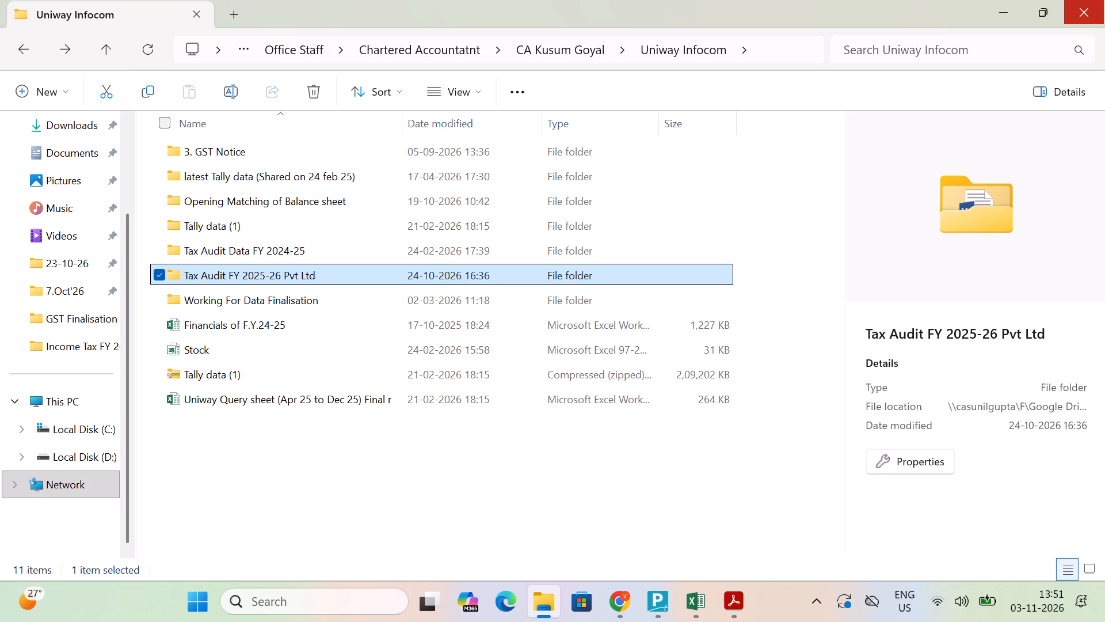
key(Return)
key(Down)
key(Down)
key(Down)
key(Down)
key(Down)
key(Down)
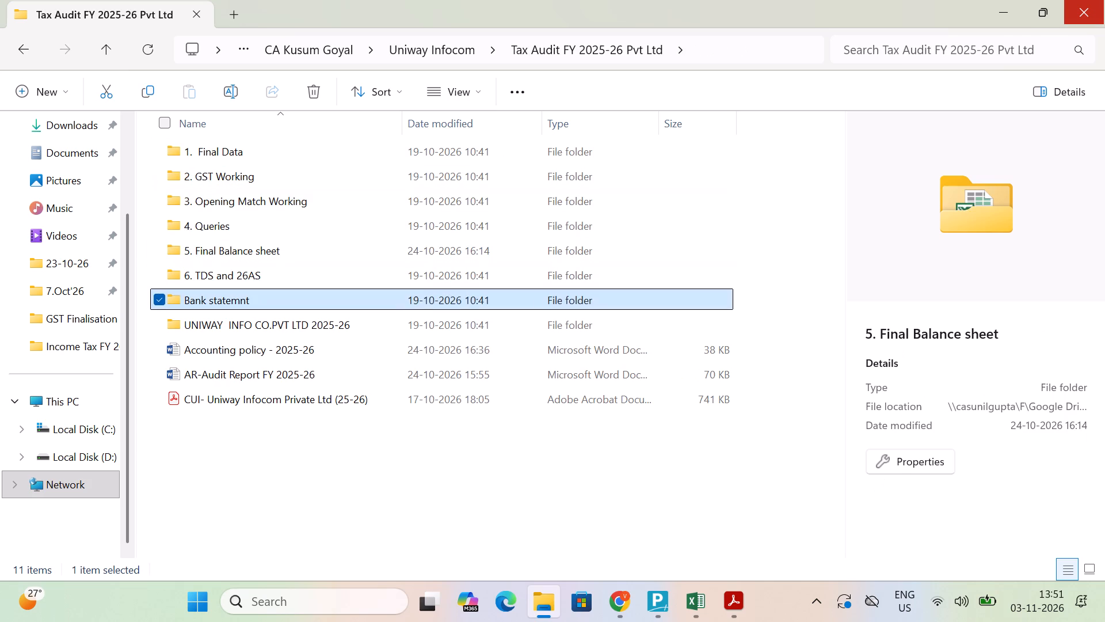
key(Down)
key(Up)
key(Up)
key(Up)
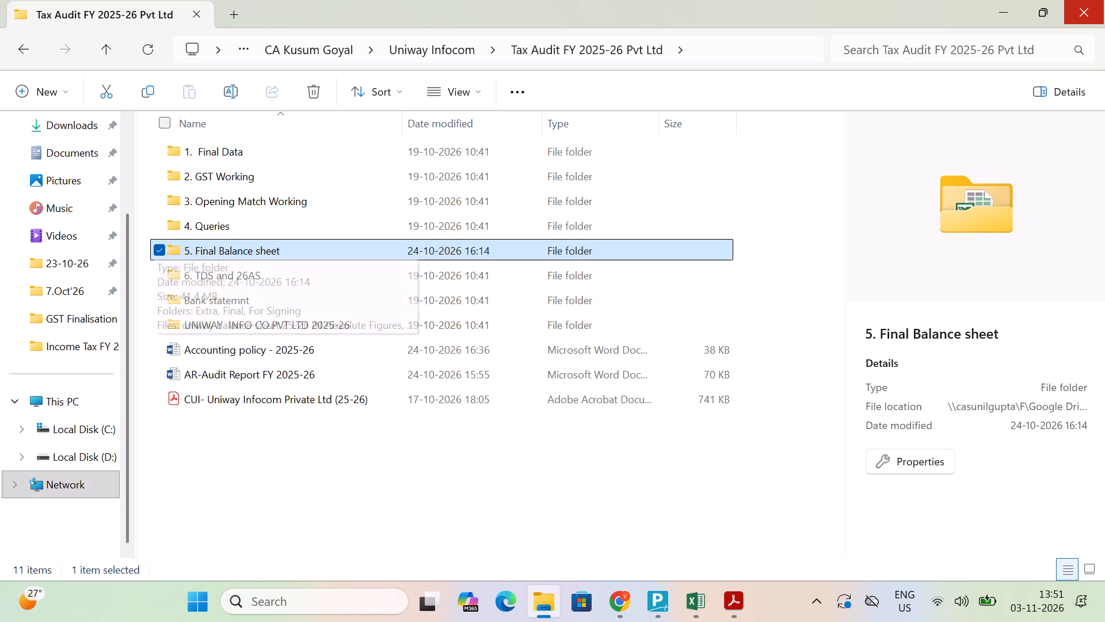
Go back from the Uniway Infocom folders to the Le Fabco Pvt Ltd folder.
key(BackSpace)
key(BackSpace)
key(BackSpace)
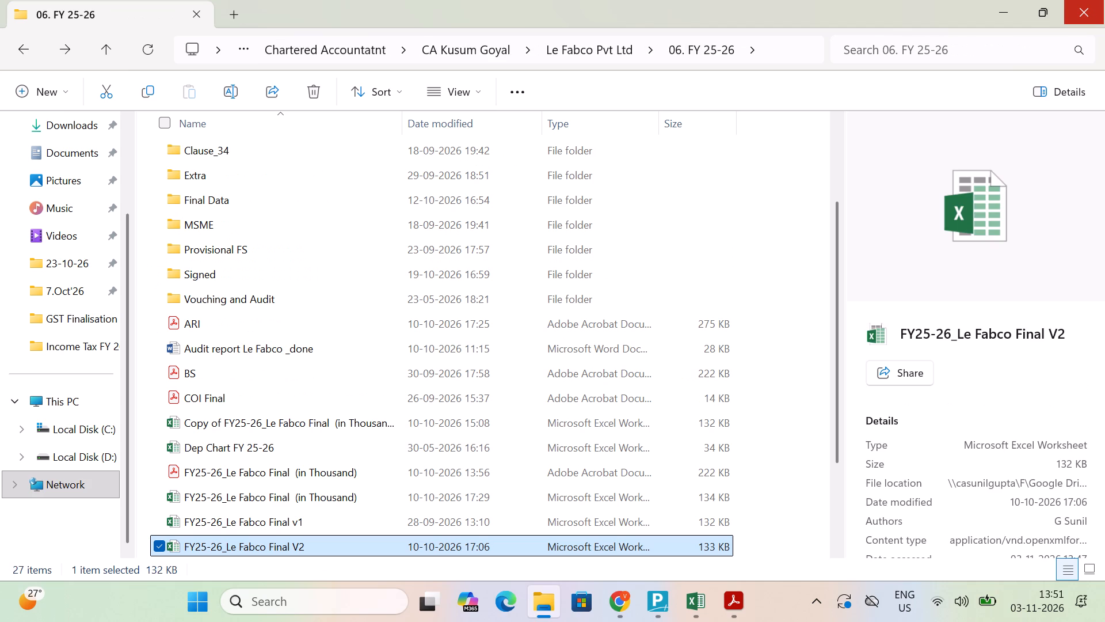
key(BackSpace)
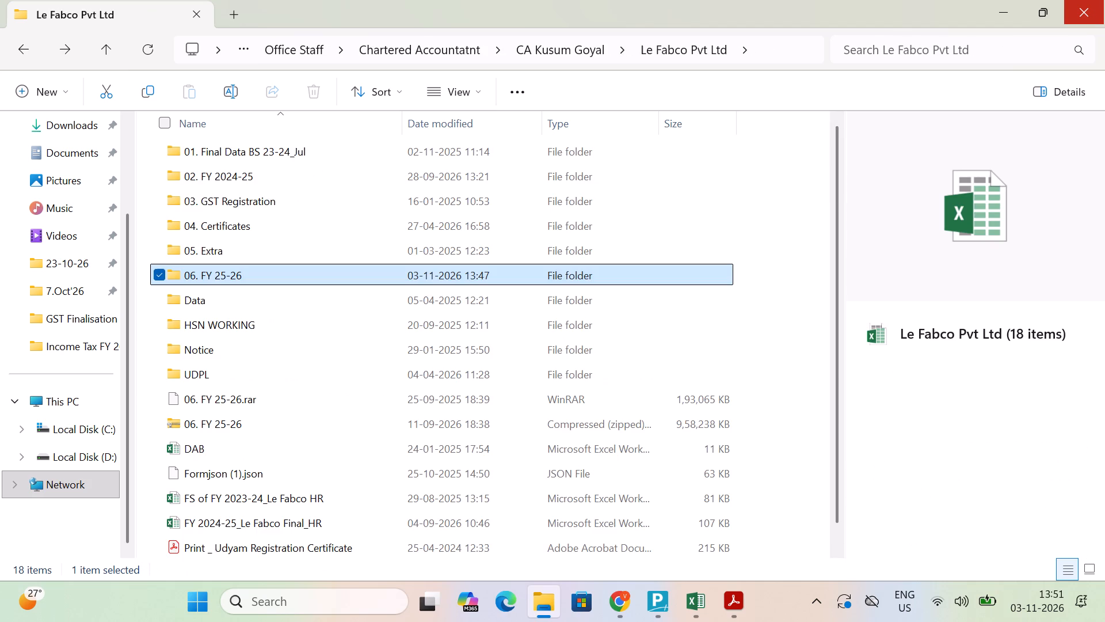
Switch to Book1 in Excel, review the party list and select the Audit Fees Provision cell for Uniway Infocom.
key(alt+Tab)
key(Left)
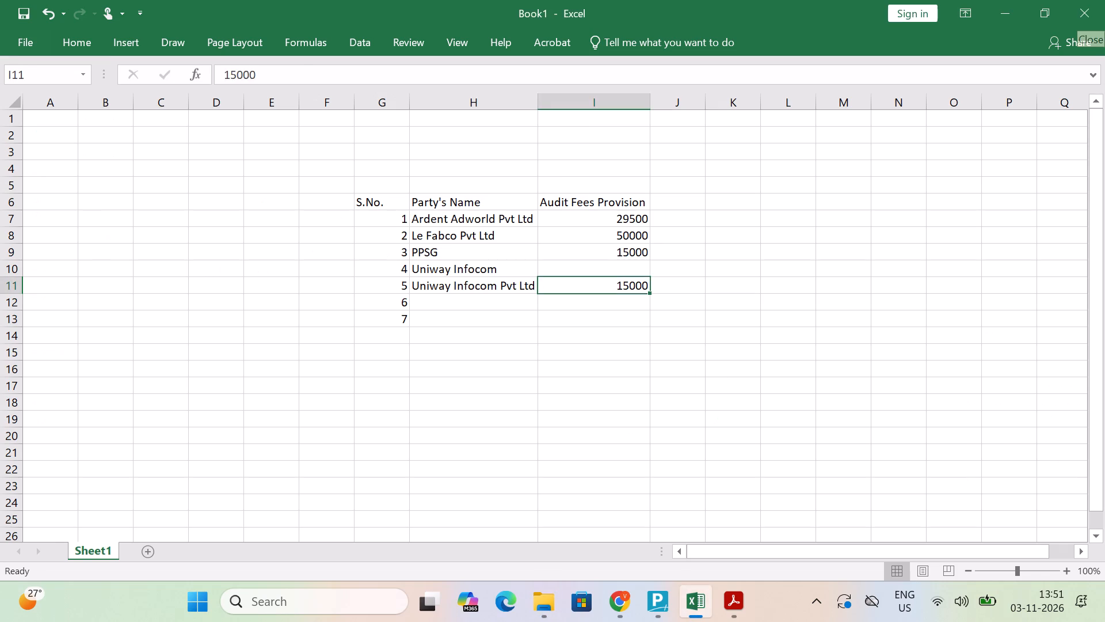
key(Left)
key(Left)
key(Right)
key(Right)
key(alt+Tab)
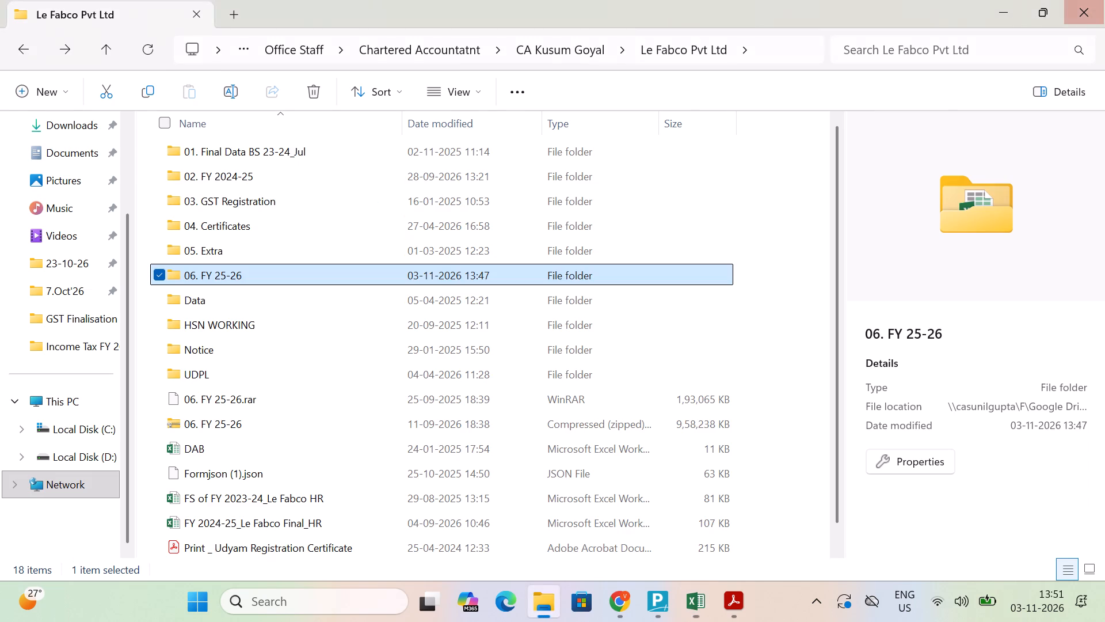
key(alt+Tab)
key(Up)
key(alt+Tab)
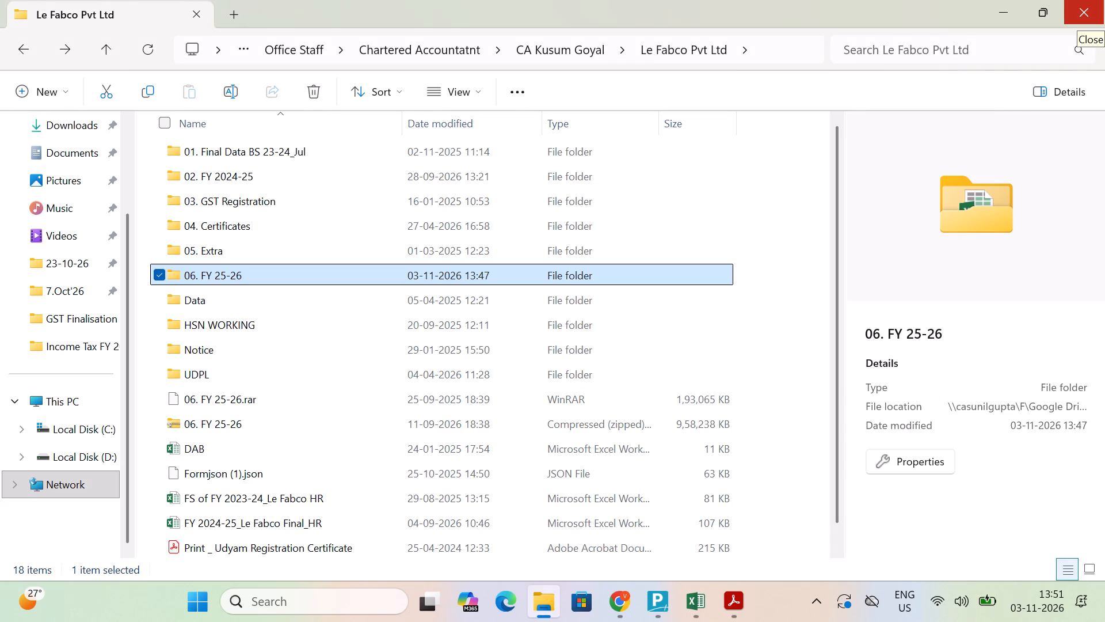
In File Explorer, go back up to Google Drive and open the Uniway folder under 3. Tax Audit, FY 2025-26.
key(BackSpace)
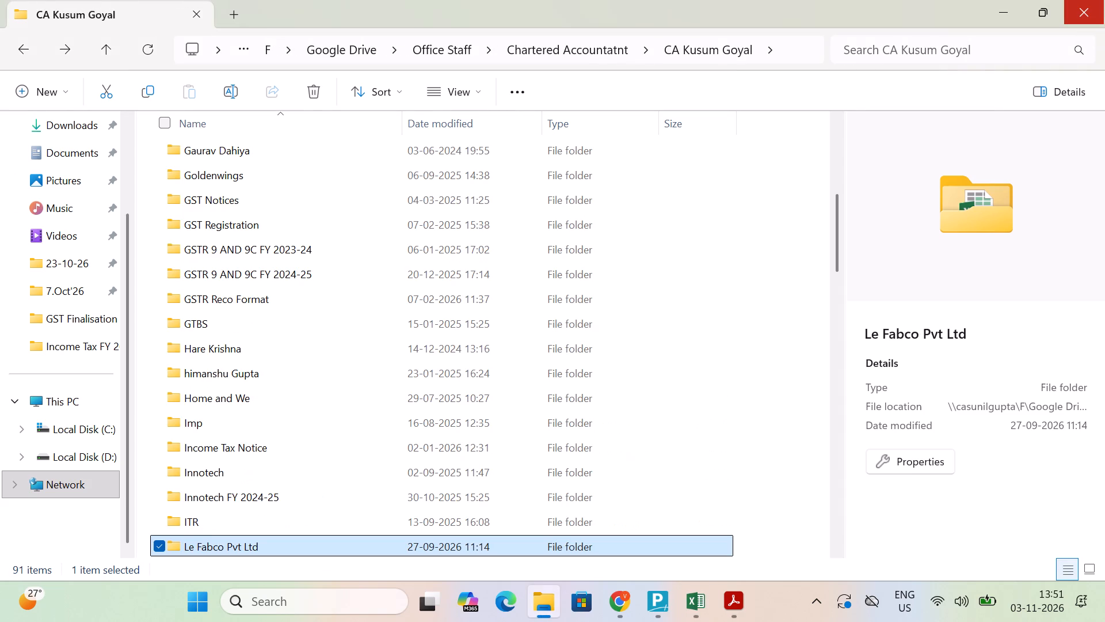
key(BackSpace)
key(BackSpace)
key(BackSpace)
key(BackSpace)
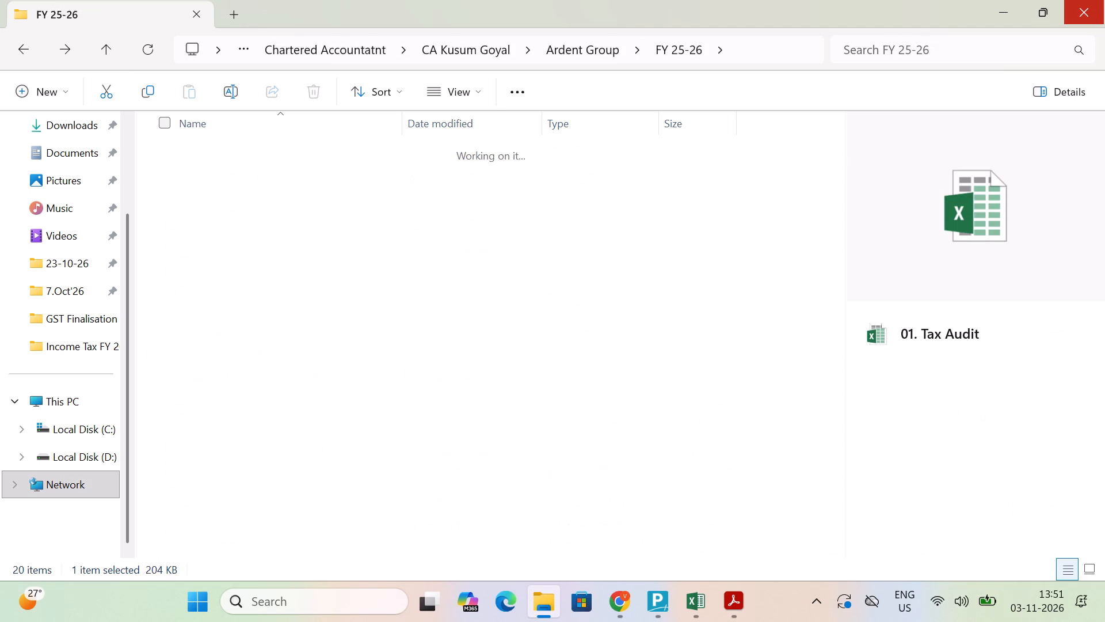
key(BackSpace)
key(BackSpace)
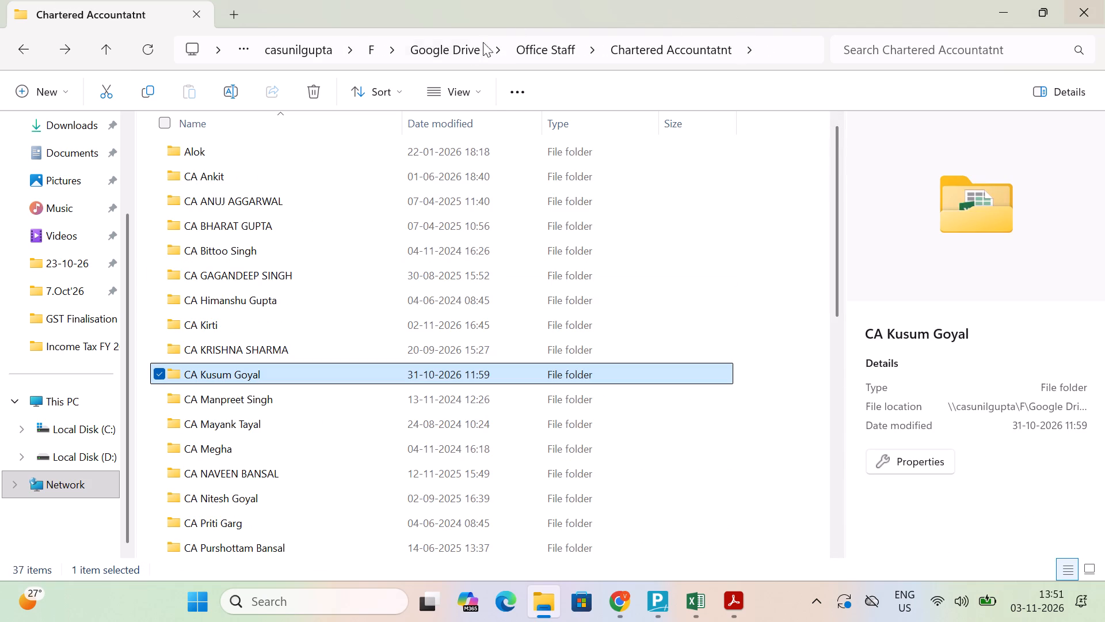
click(456, 49)
double_click(226, 221)
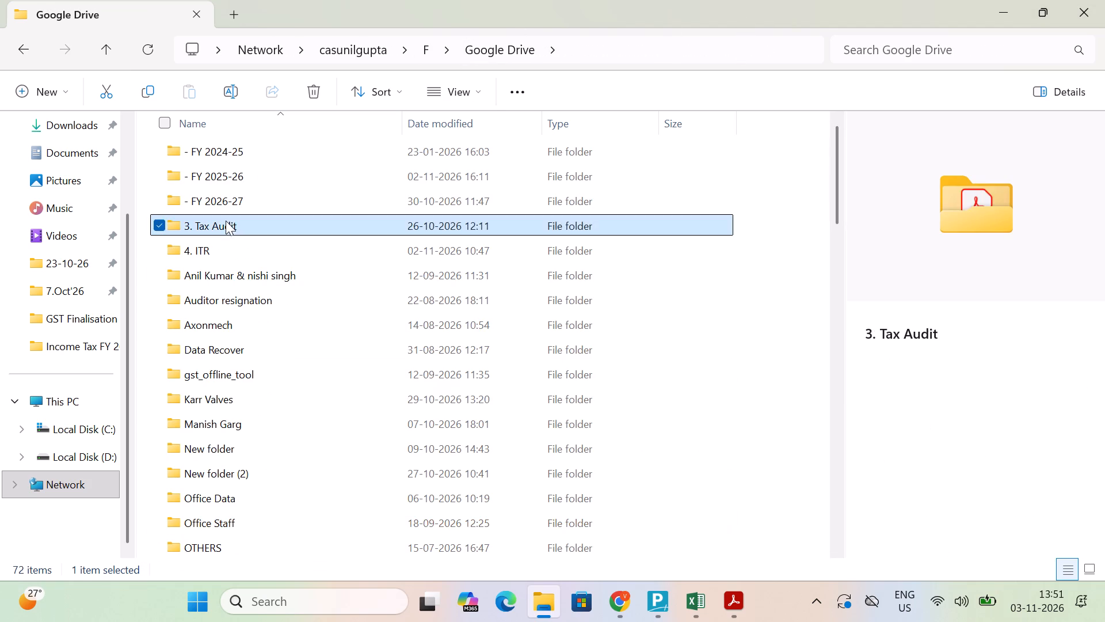
double_click(237, 296)
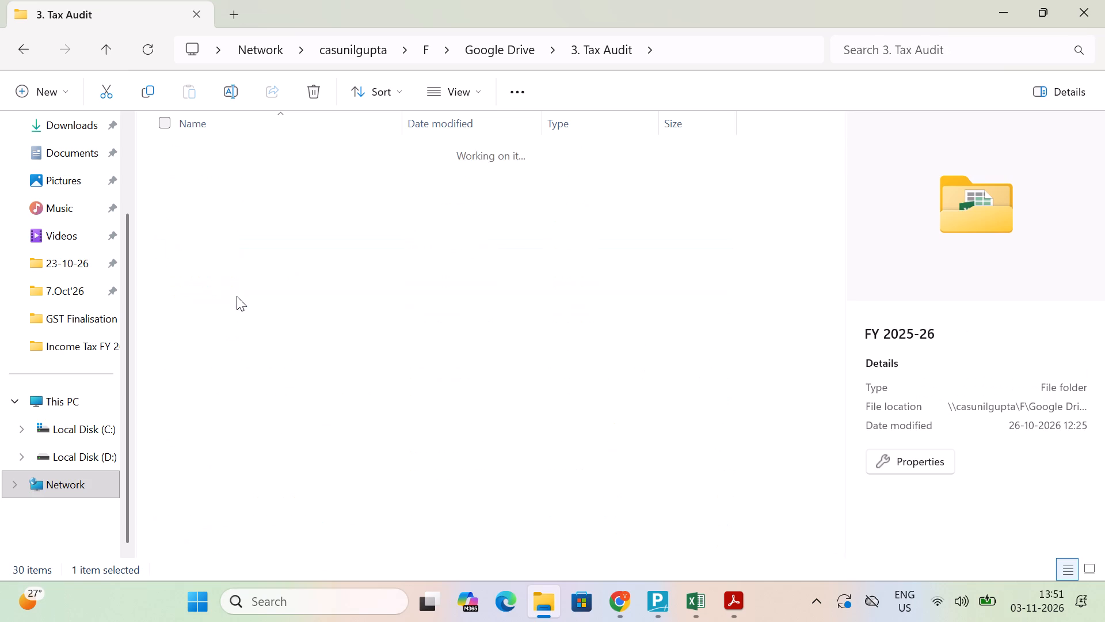
text(uni)
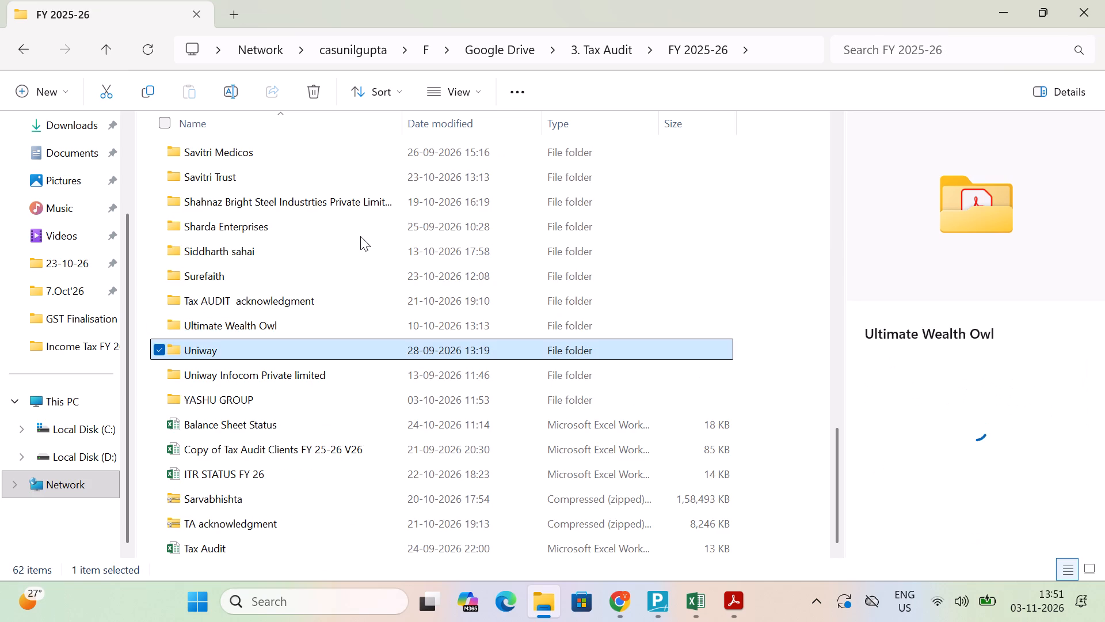
key(Return)
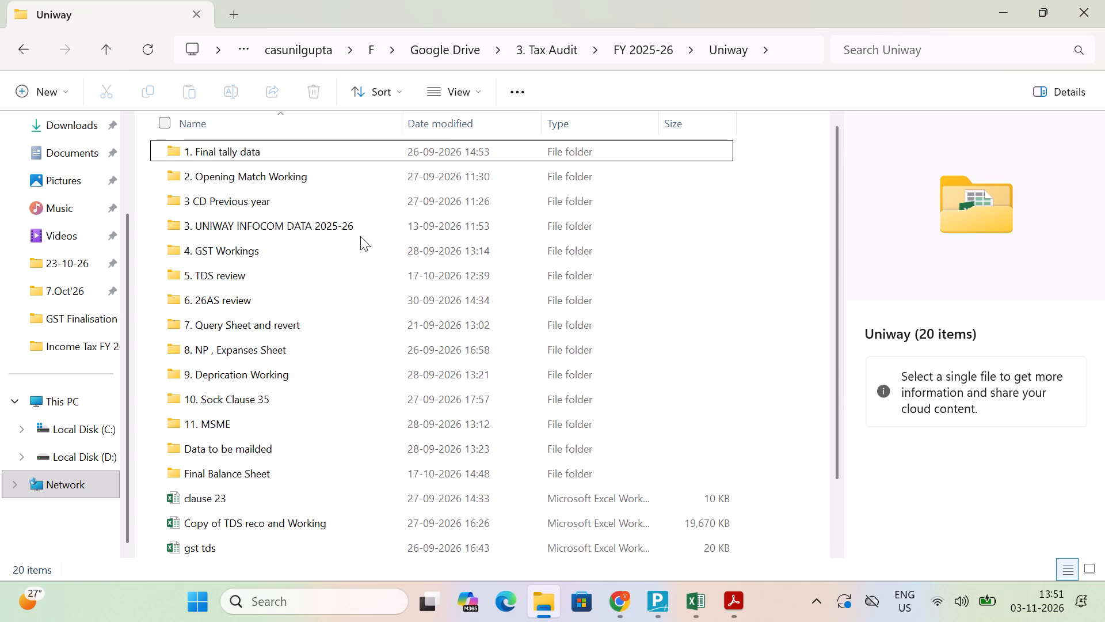
Open the Uniway Infocom FS FY 2025-26 workbook from the Final Balance Sheet folder.
key(Down)
key(Down)
key(Down)
key(Down)
key(Down)
key(Down)
key(Down)
key(Down)
key(Down)
key(Down)
key(Down)
key(Down)
key(Down)
key(Return)
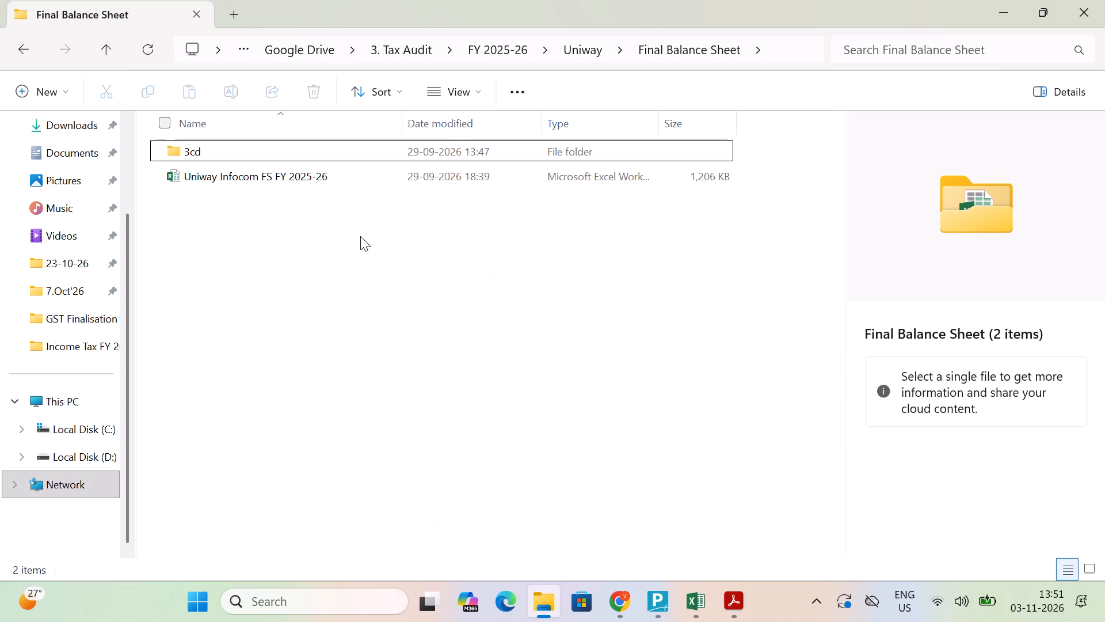
key(Down)
key(Return)
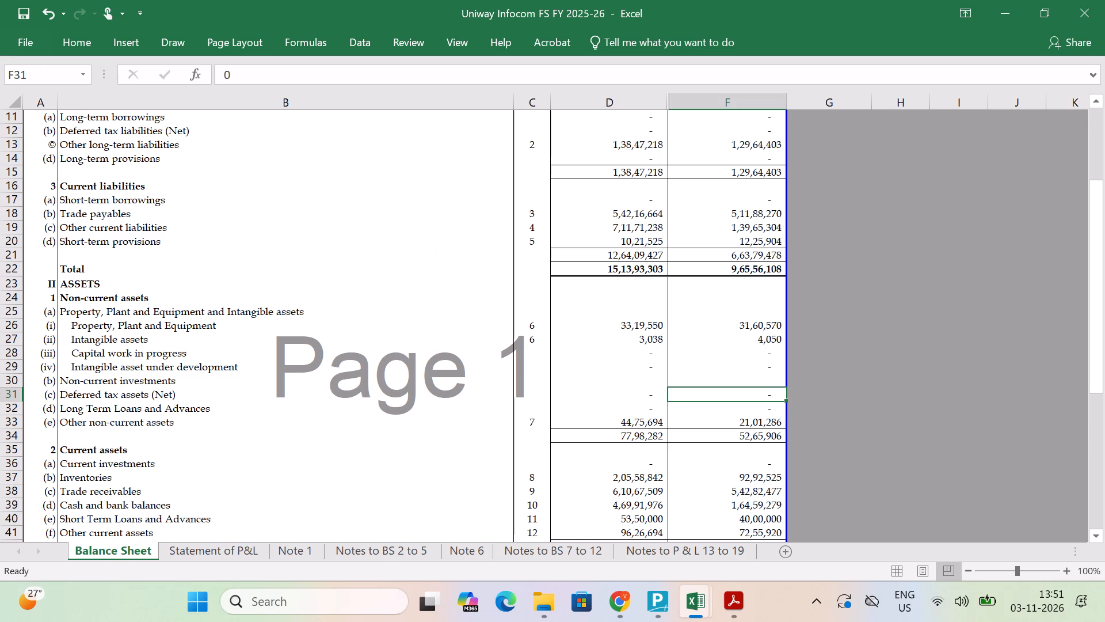
Find the auditor's remuneration for 31 March 2026 under Other Expenses in the Notes to P & L 13 to 19 sheet.
click(209, 552)
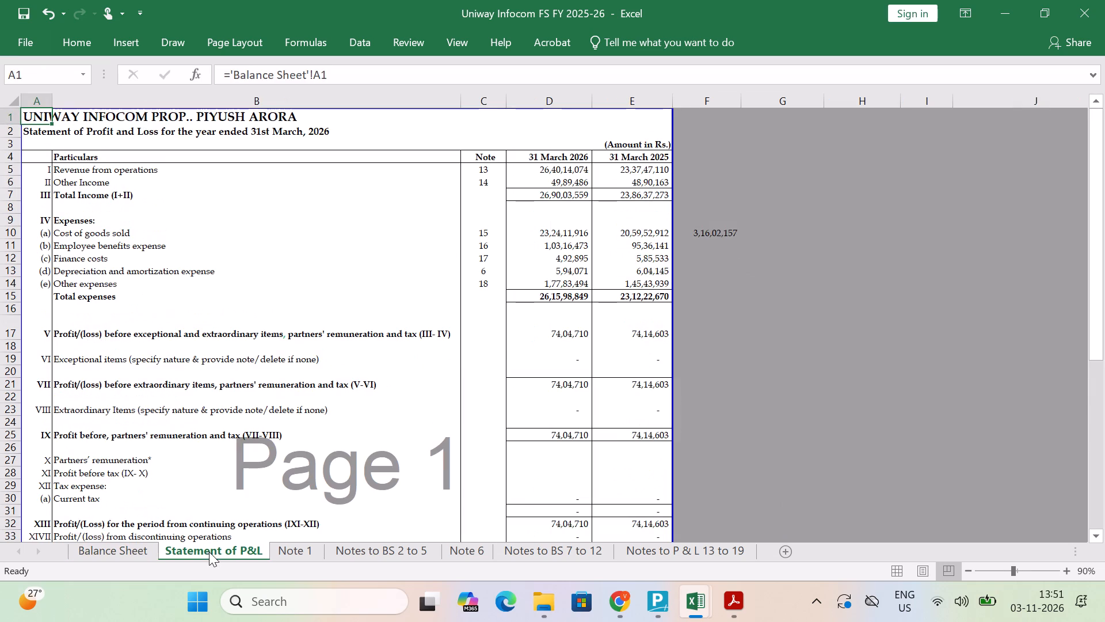
click(641, 552)
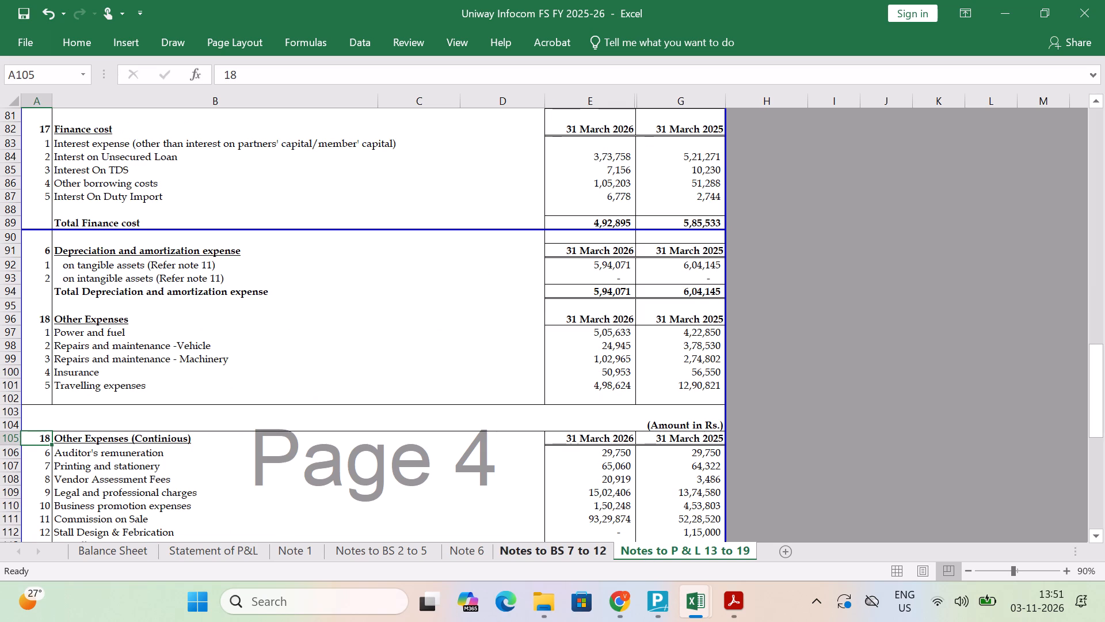
scroll(349, 402, down, 1)
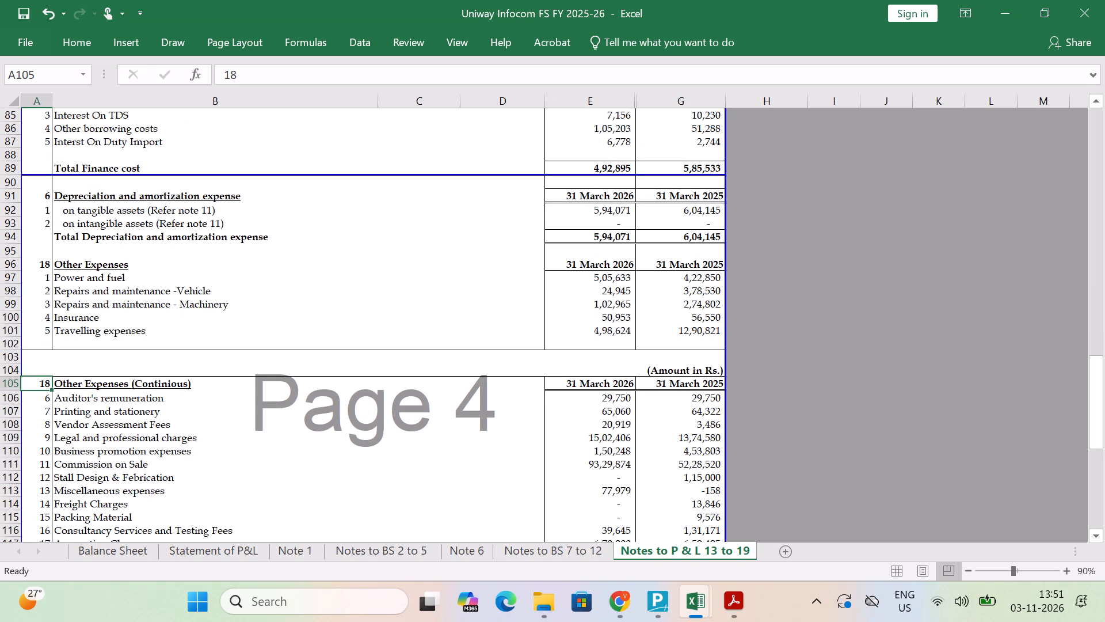
click(601, 400)
In Book1, enter 29750 as the Audit Fees Provision for Uniway Infocom.
key(alt+Tab)
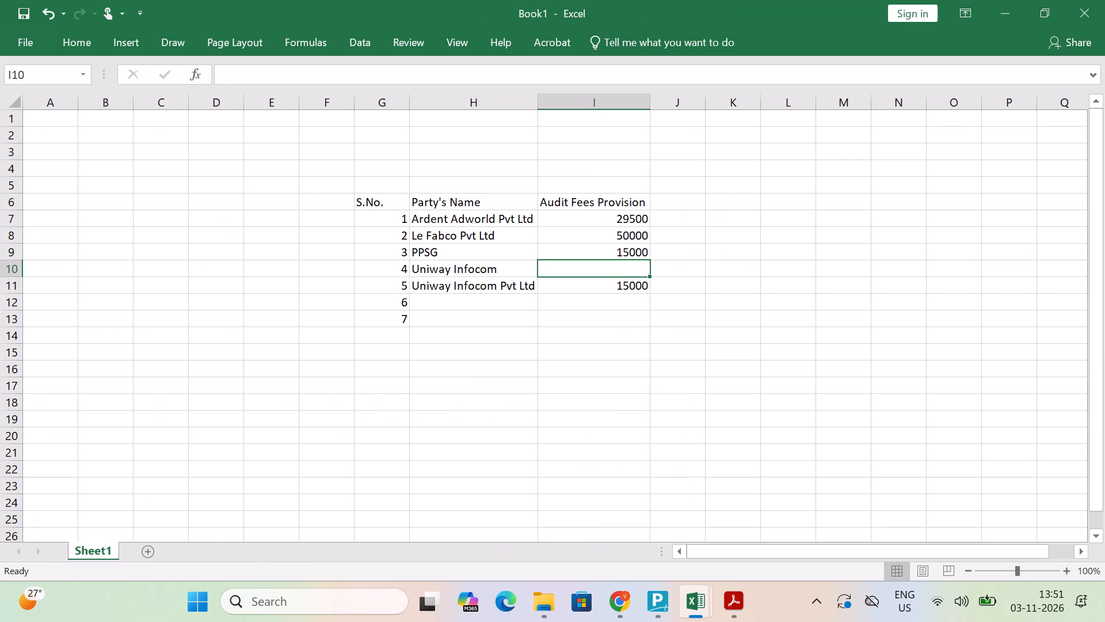
text(2975-)
key(BackSpace)
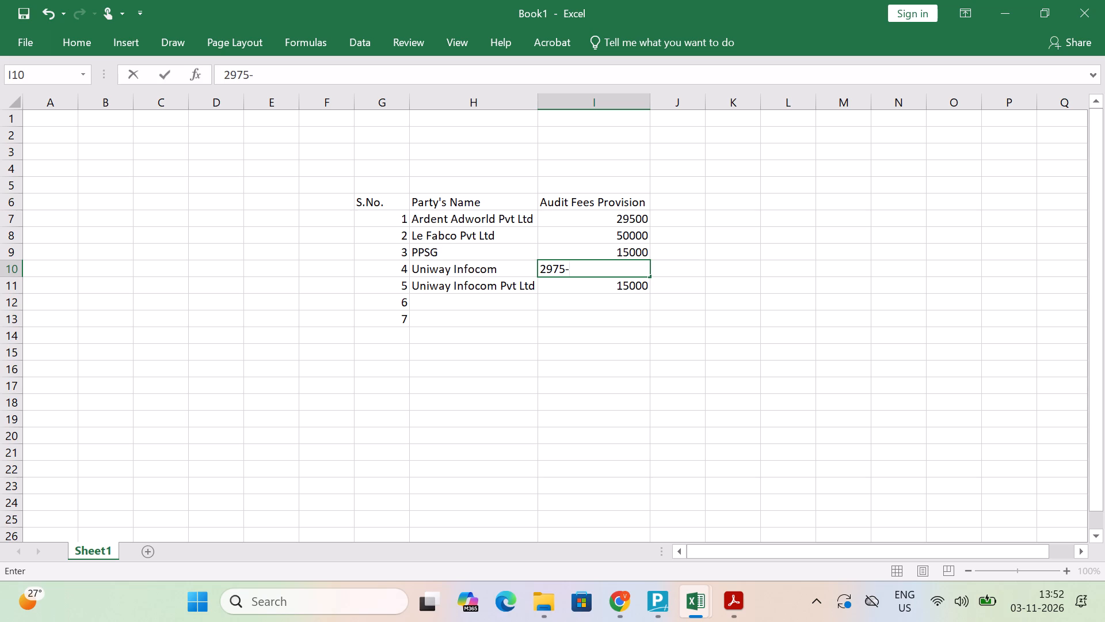
key(0)
key(Return)
Enter Auto & General Casting Pvt Ltd and M/s VVN Exports Pvt Ltd as party names for serial numbers 6 and 7.
key(Down)
key(Left)
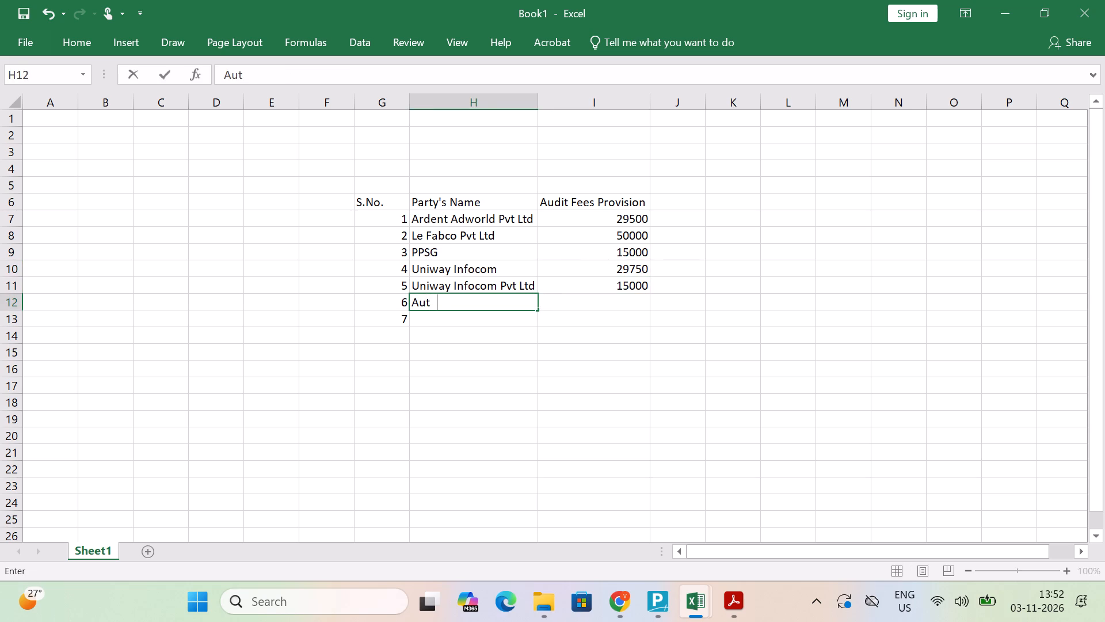
text(&)
key(space)
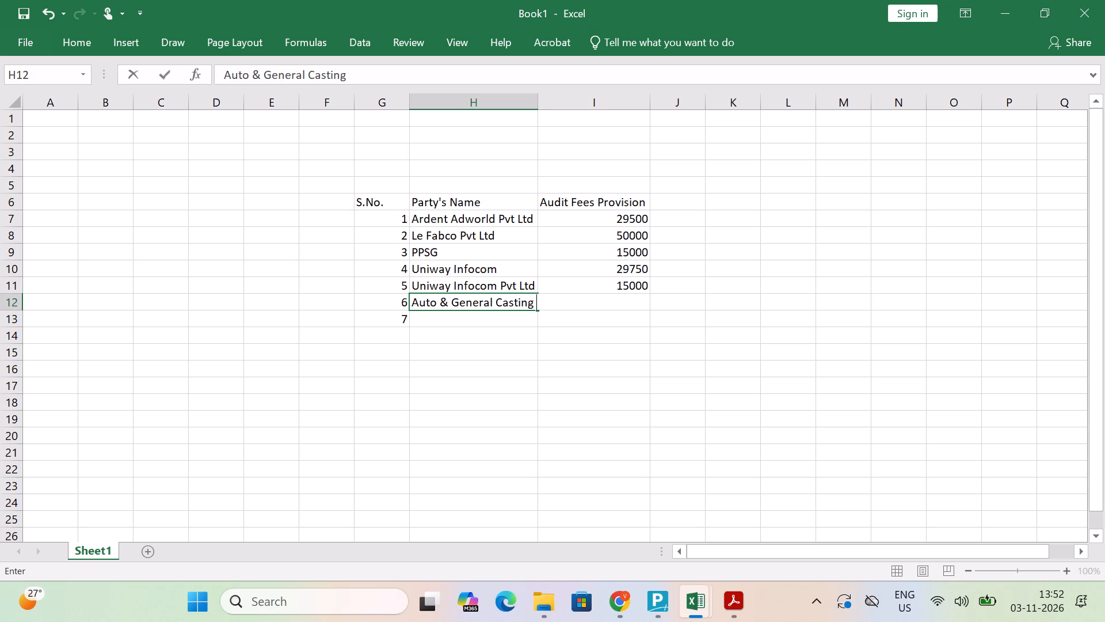
key(p)
key(Return)
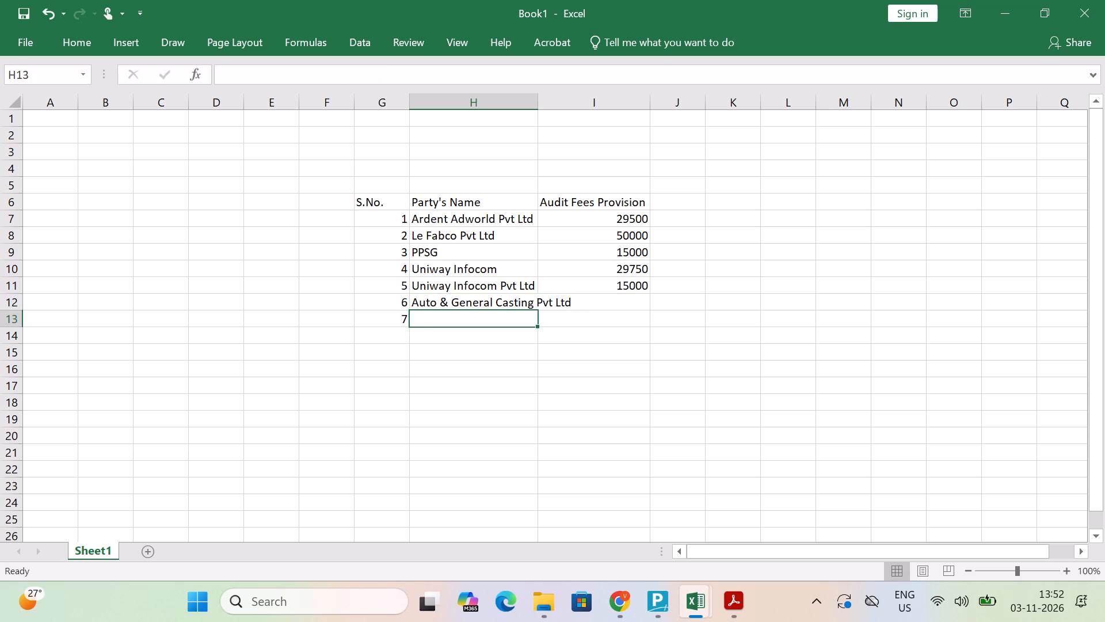
text(s)
key(space)
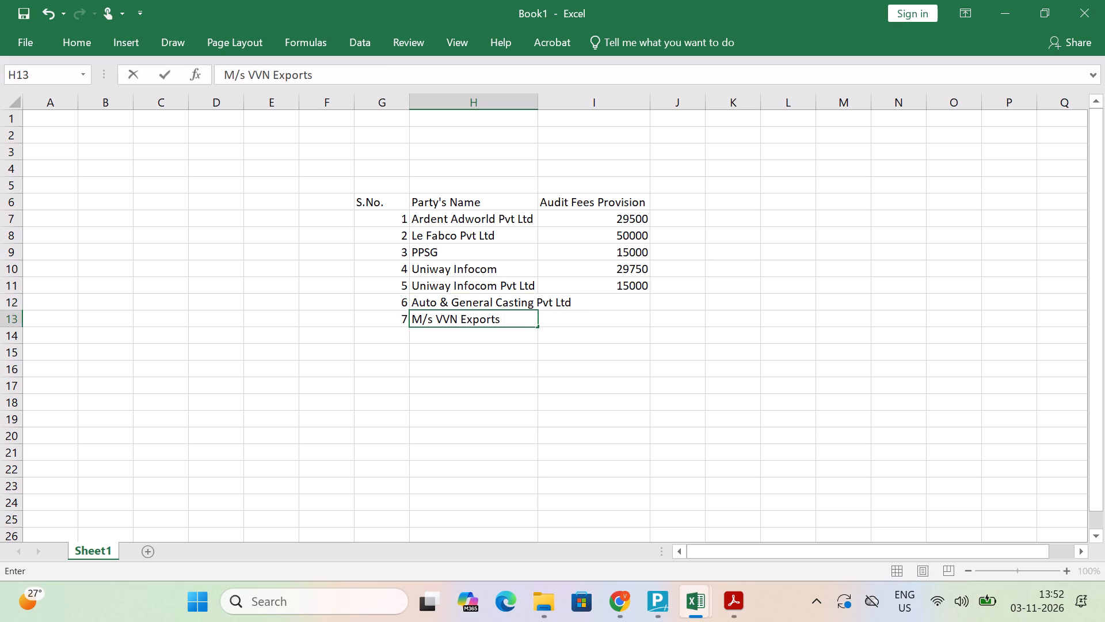
key(Return)
AutoFit the Party's Name column to the width of Auto & General Casting Pvt Ltd.
key(Up)
key(Up)
key(alt+h)
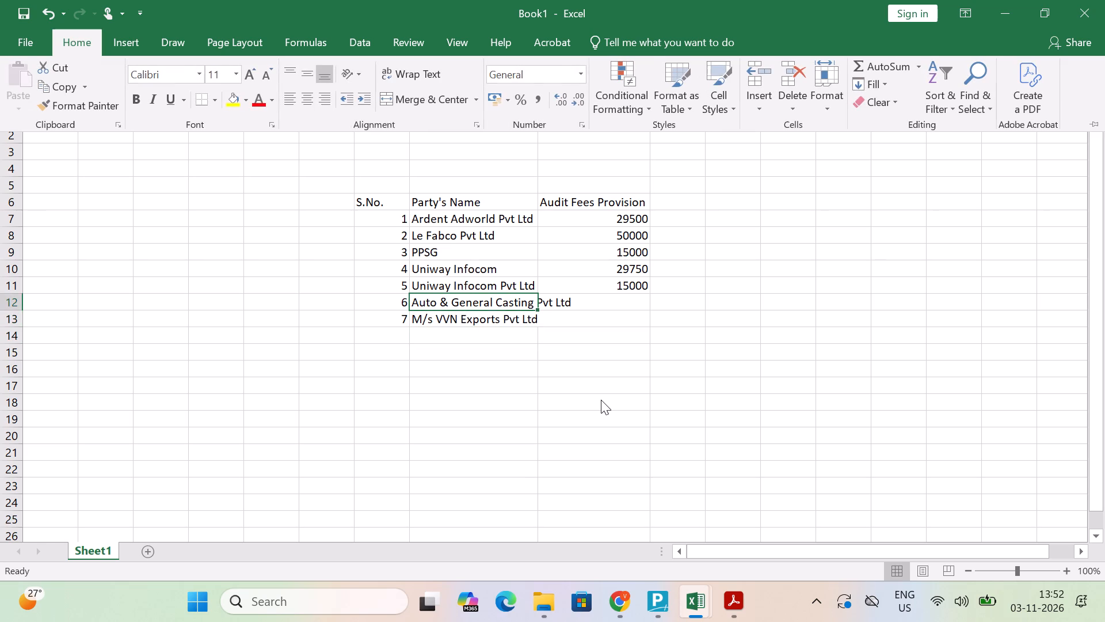
text(hoi)
key(Escape)
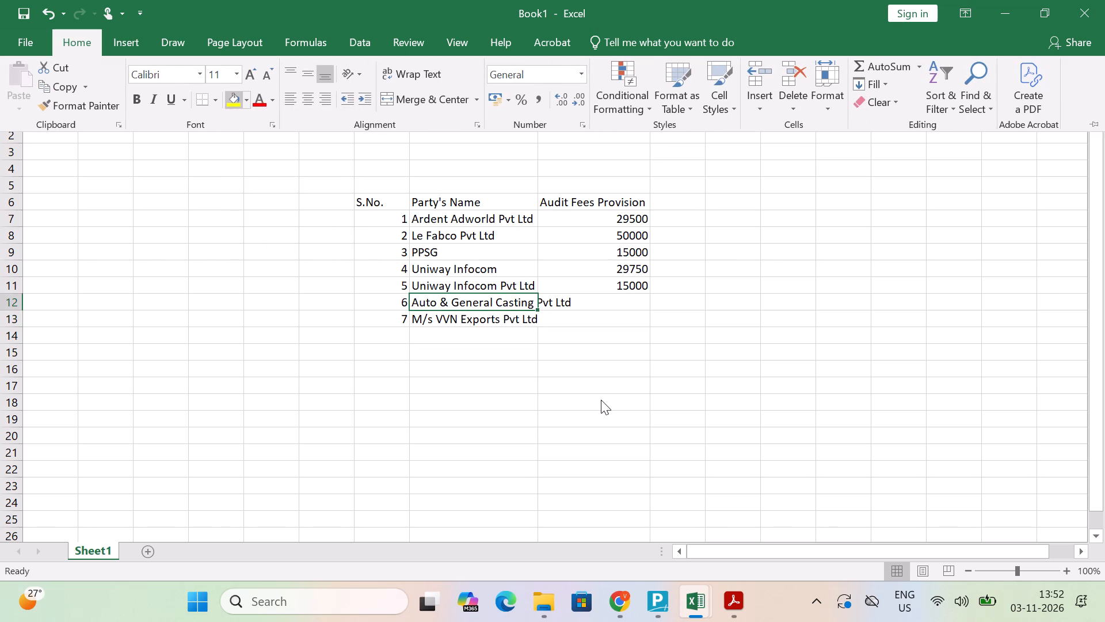
key(Escape)
key(alt+h)
text(oi)
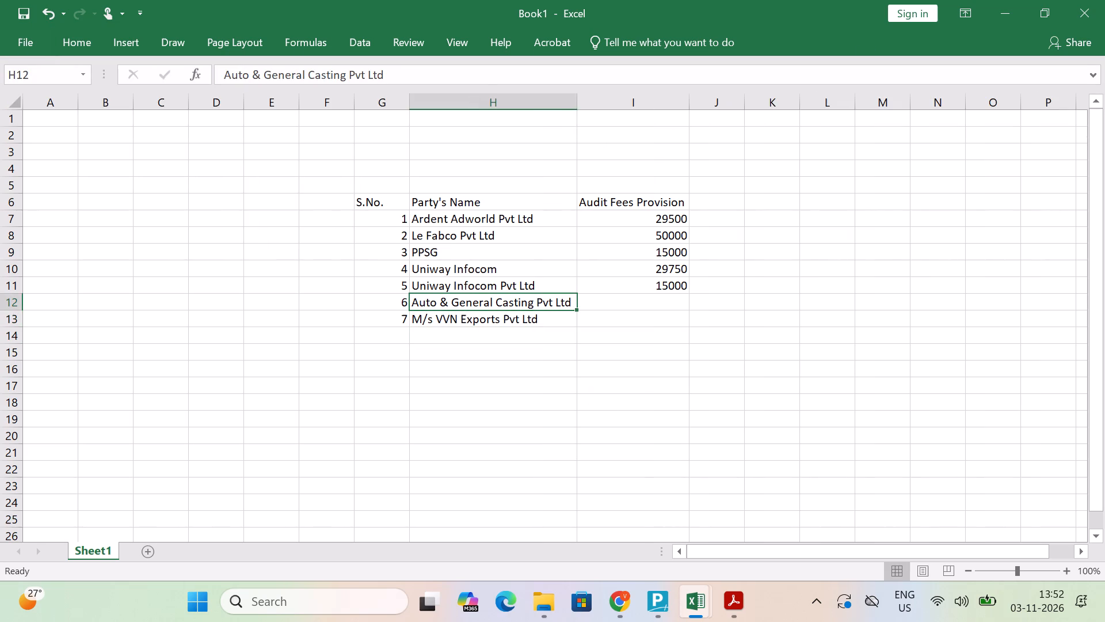
Select the provision cell for Auto & General Casting and close the Uniway Infocom FS FY 2025-26 workbook.
key(Right)
key(alt+Tab)
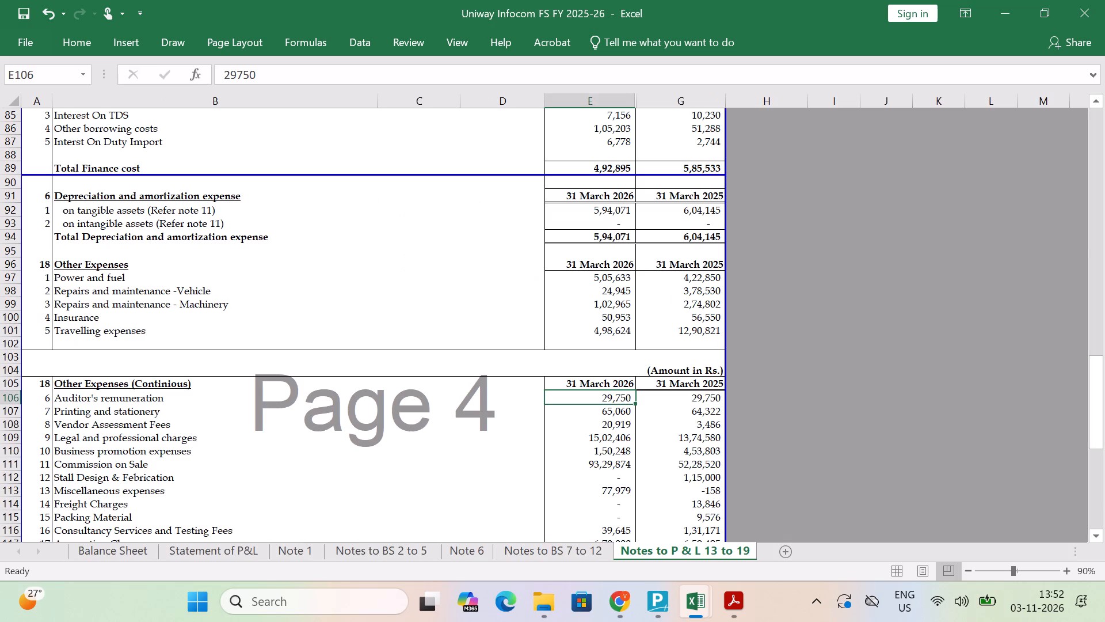
click(1084, 22)
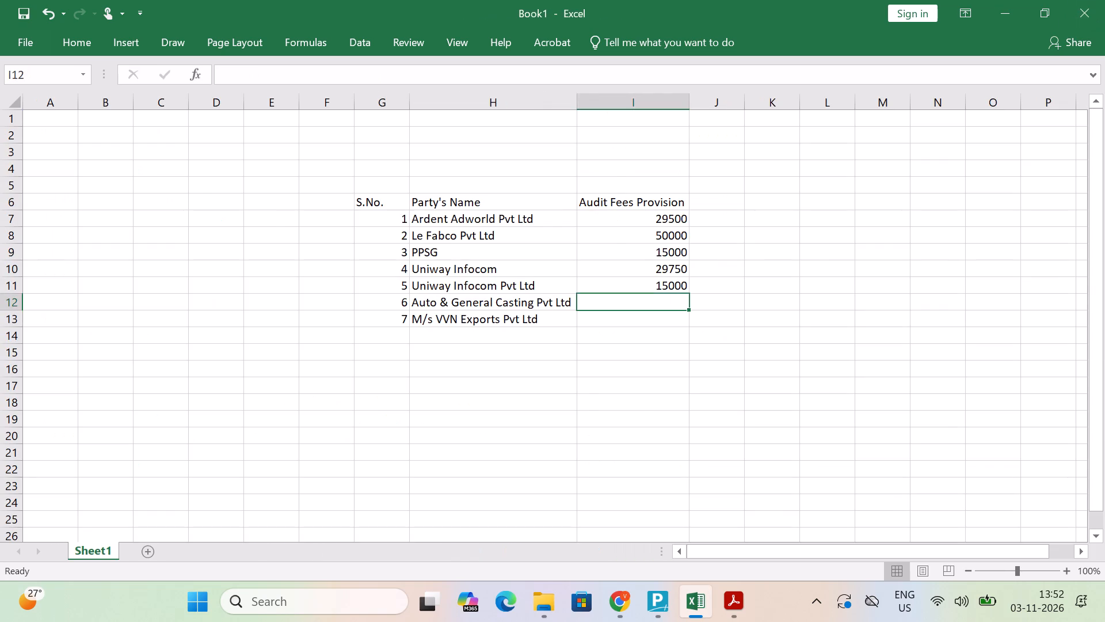
In File Explorer, go back up to Google Drive and open the Auto & General Casting Pvt Ltd folder under 3. Tax Audit, FY 2025-26.
key(alt+Tab)
key(BackSpace)
key(BackSpace)
key(BackSpace)
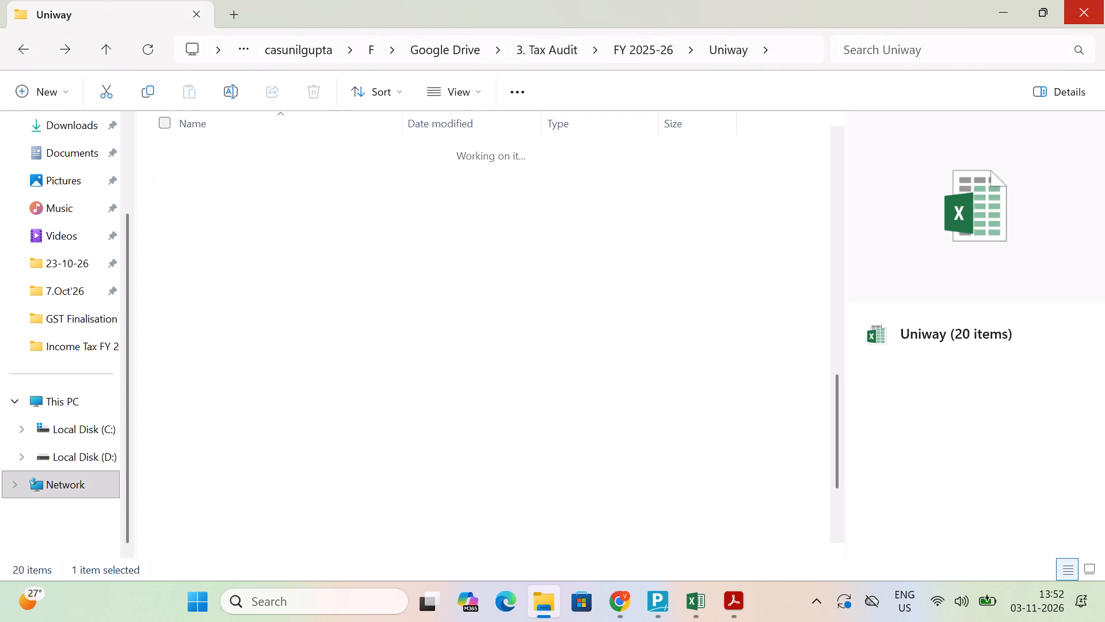
key(BackSpace)
key(BackSpace)
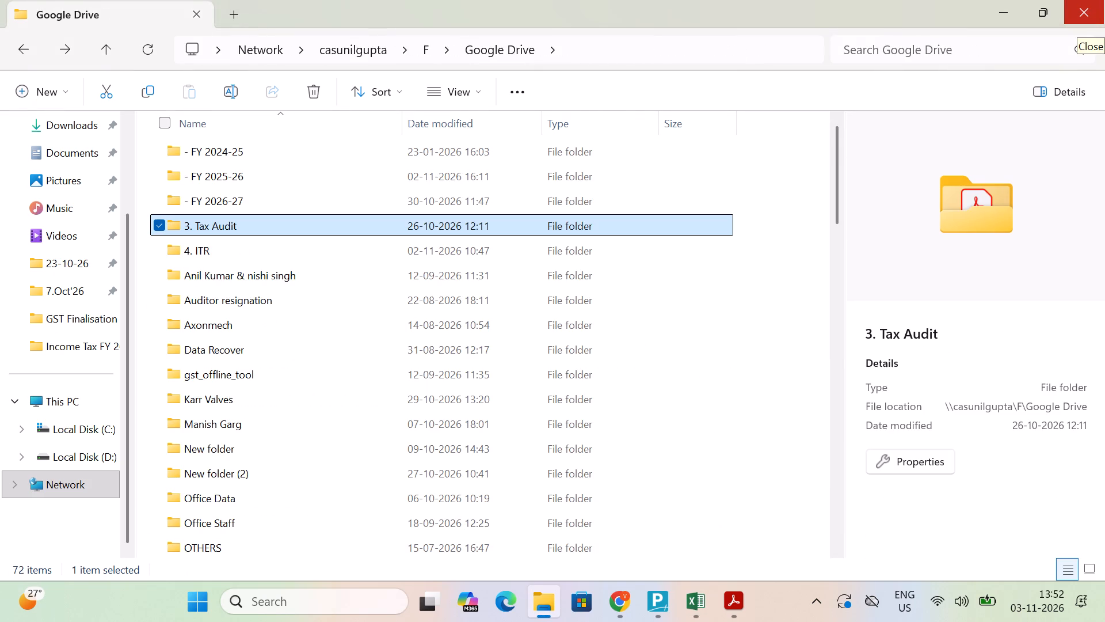
key(Return)
key(Down)
key(Down)
key(Down)
key(Down)
key(Down)
key(Down)
key(Return)
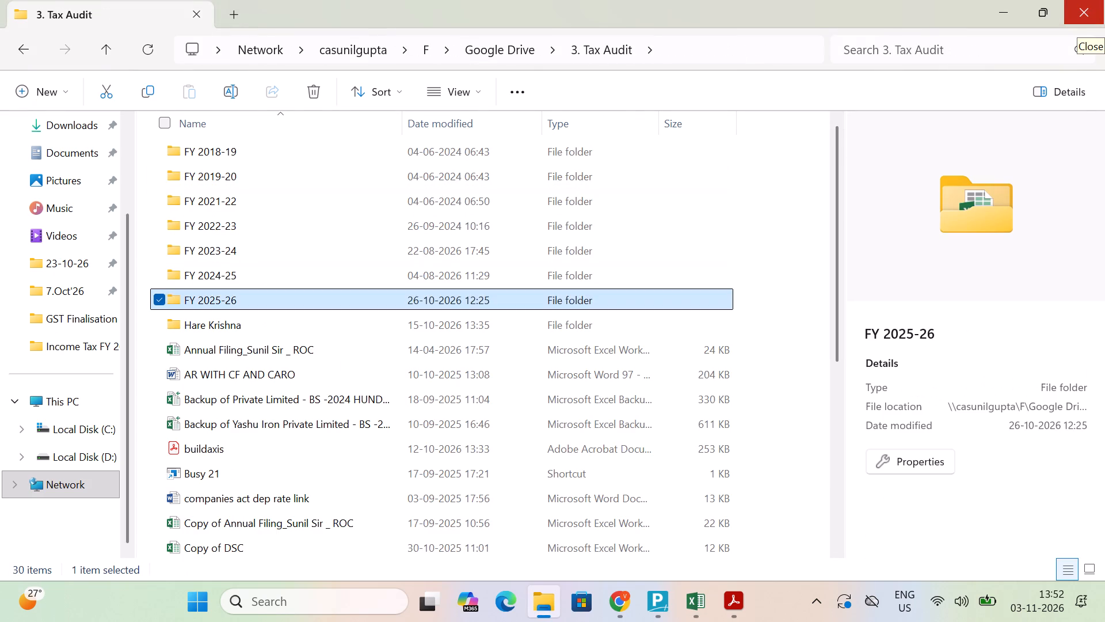
text(aaa)
key(Return)
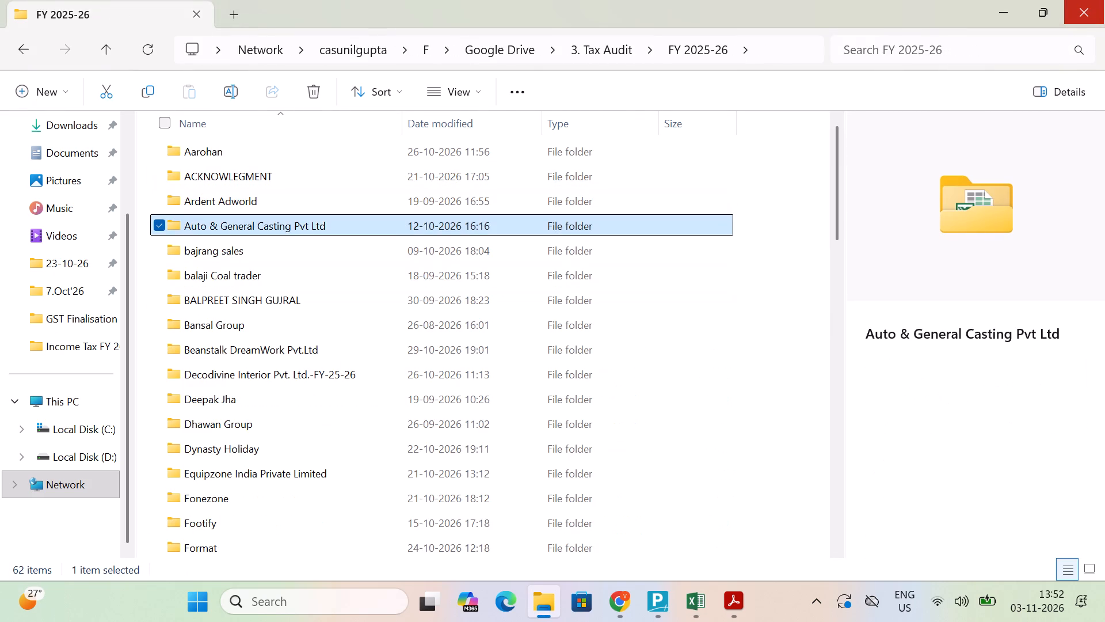
Open the Balance Sheet 25-26 - Absolute Figure workbook from the Financials F.Y.25-26 folder.
key(Down)
key(Down)
key(Down)
key(Return)
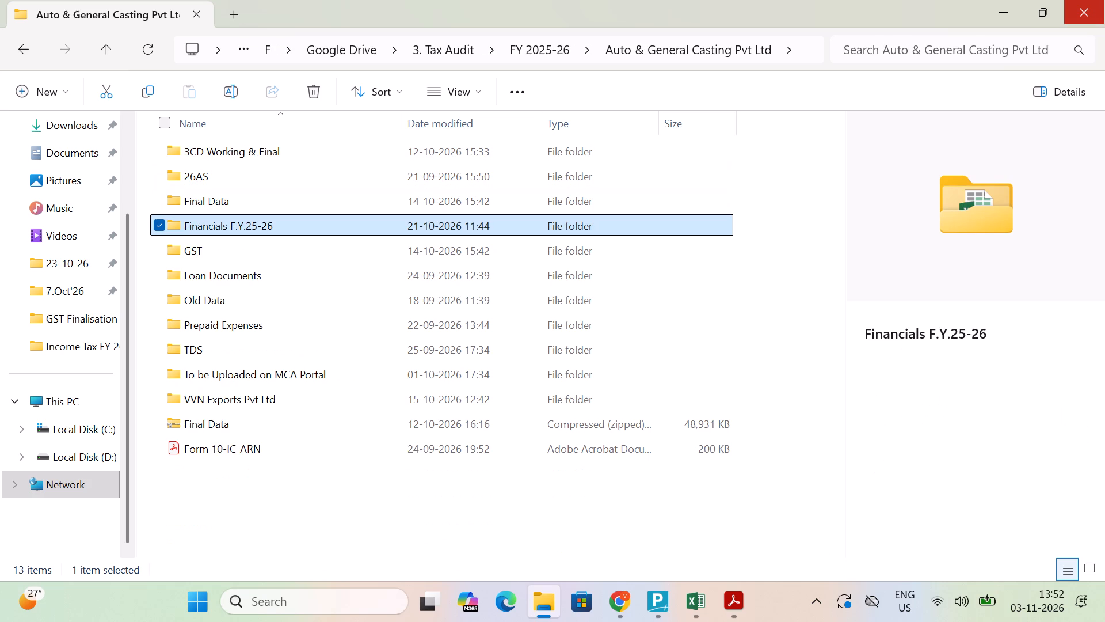
key(Down)
key(Down)
key(Down)
key(Down)
key(Down)
key(Down)
key(Down)
key(Down)
key(Down)
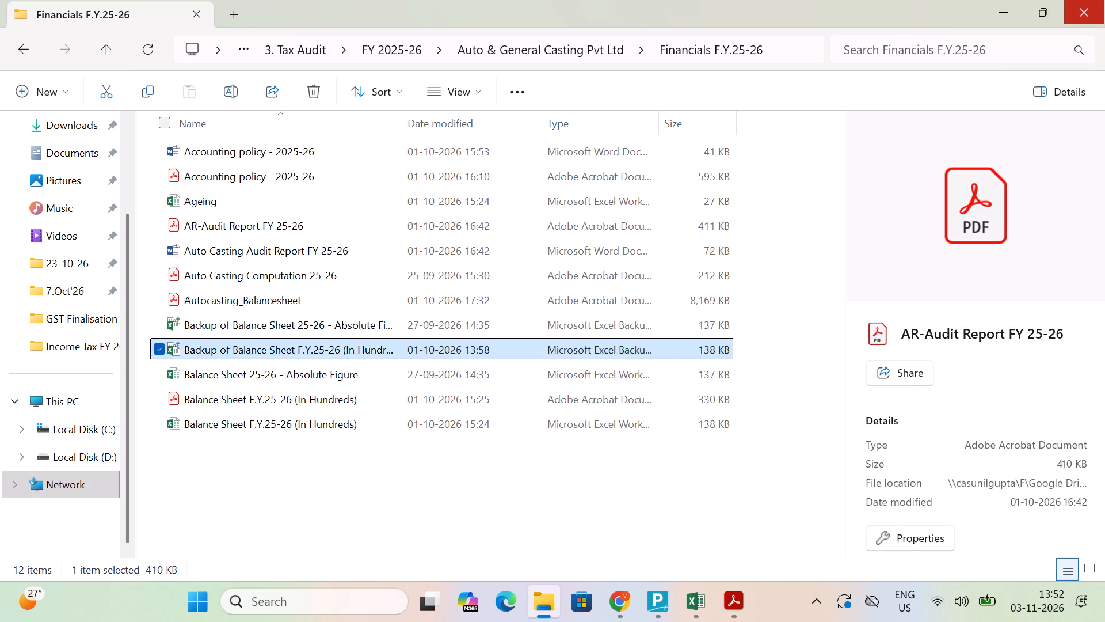
key(Up)
key(Up)
key(Down)
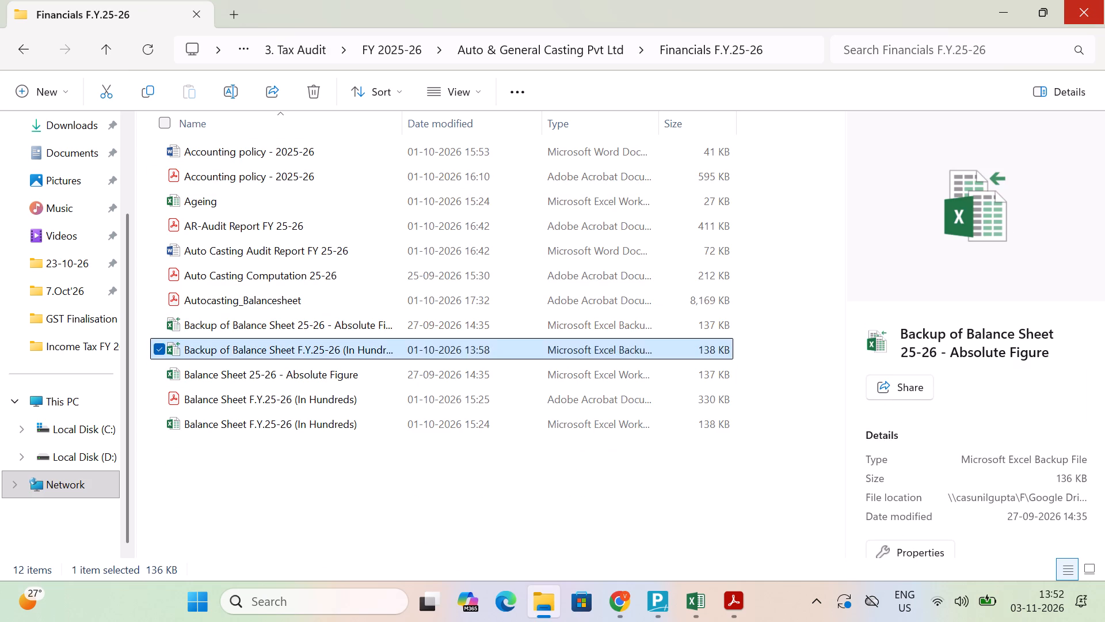
key(Down)
key(Return)
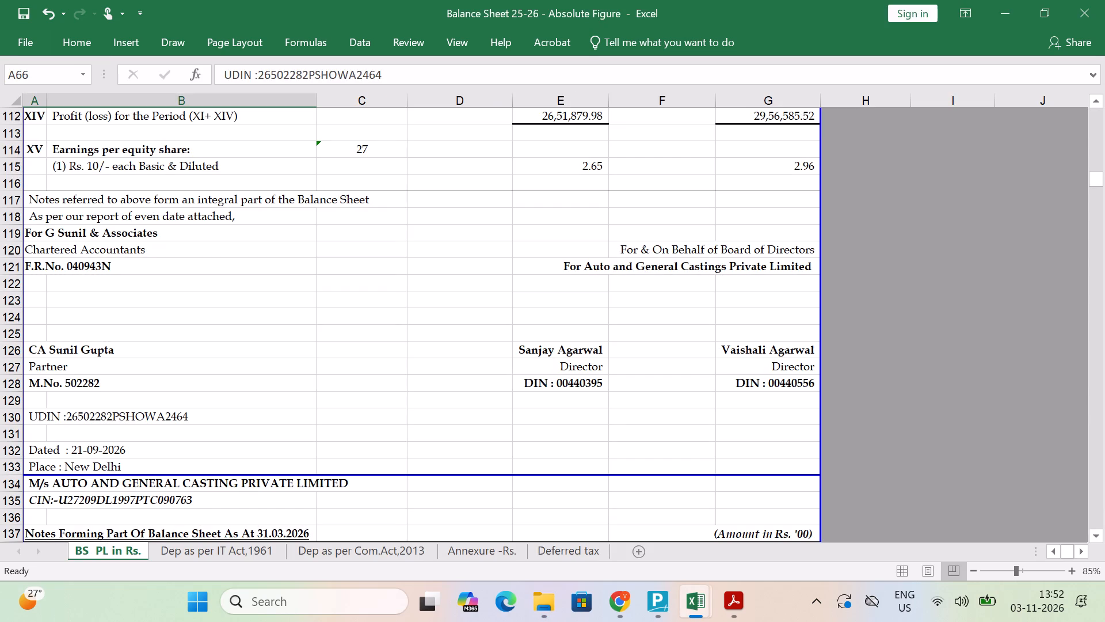
Trace the current year's Other Expenses figure to Note 26 and find the Audit Fee amount there.
scroll(316, 414, up, 5)
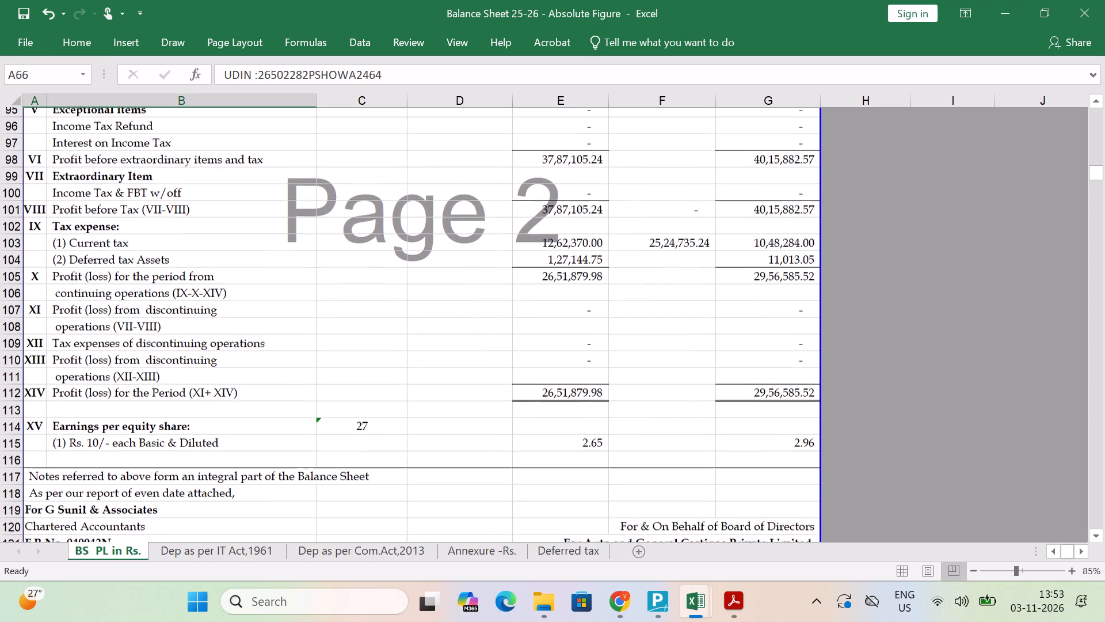
scroll(316, 414, up, 4)
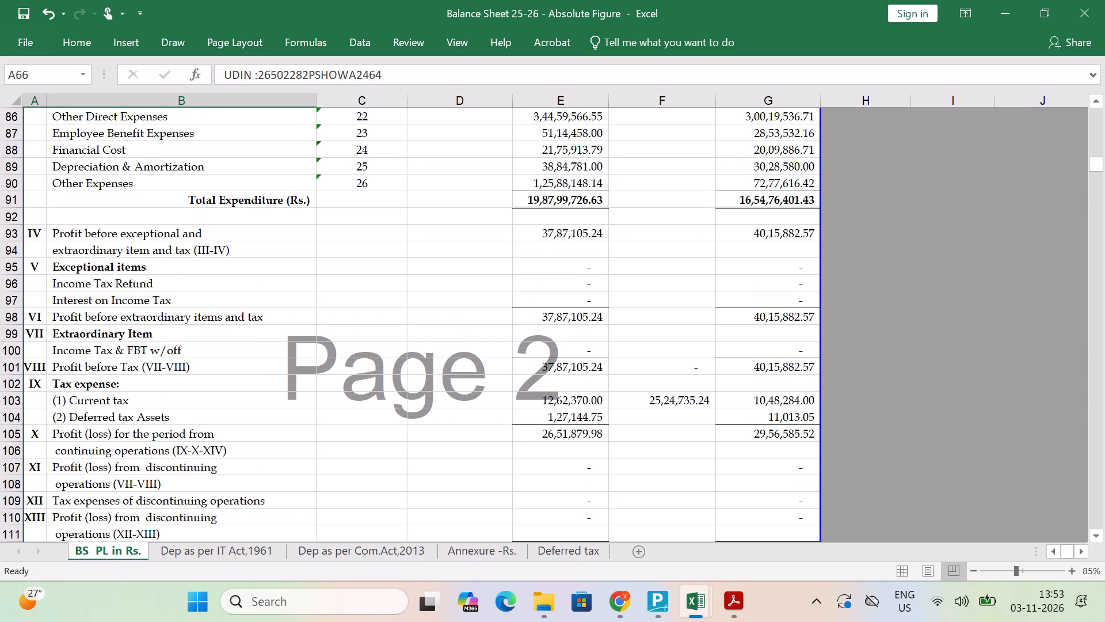
click(550, 181)
key(ctrl+bracketleft)
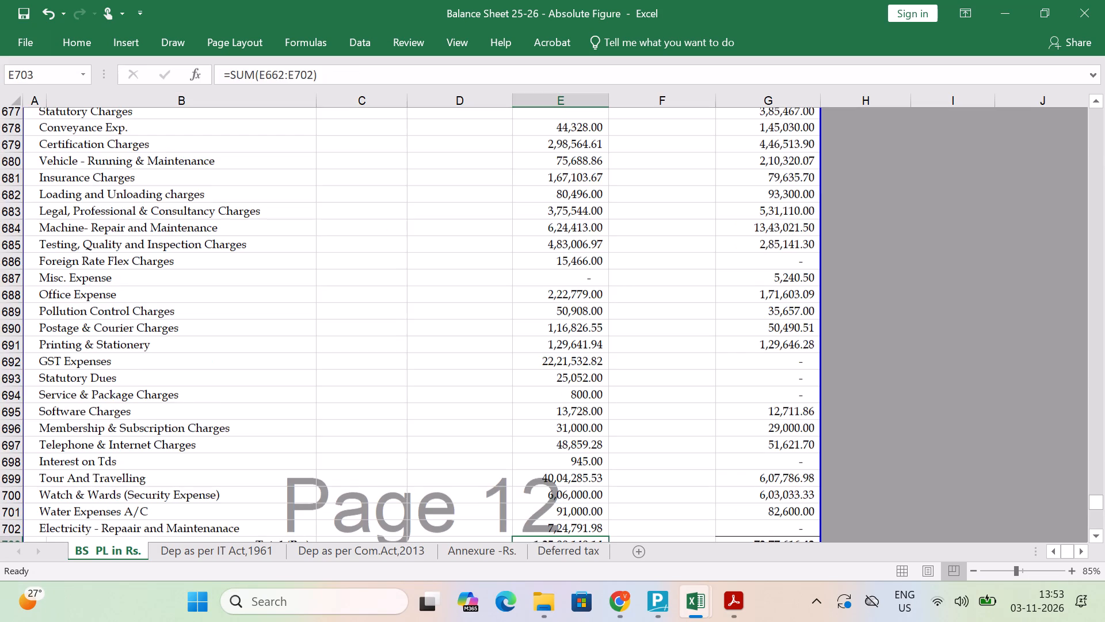
scroll(538, 255, up, 4)
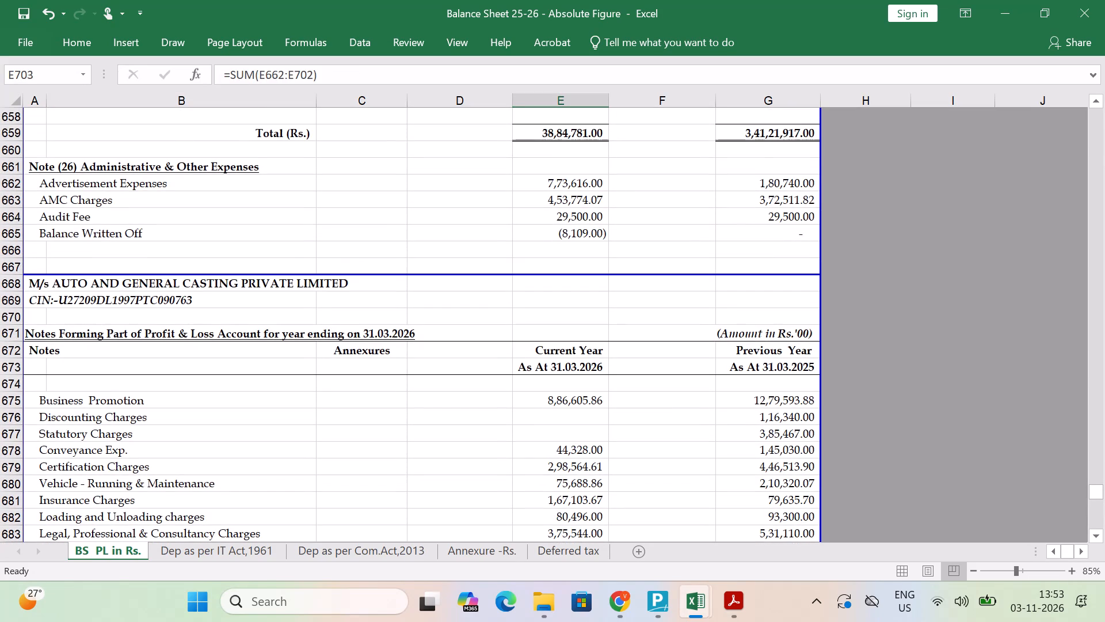
click(592, 215)
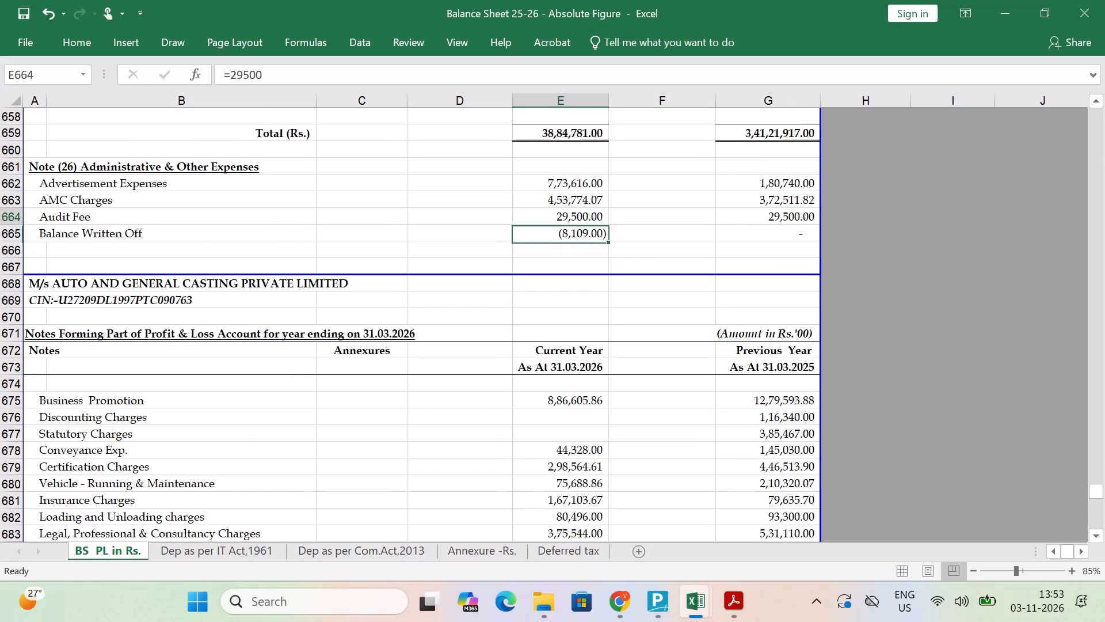
In Book1, enter 29500 as the Audit Fees Provision for Auto & General Casting Pvt Ltd.
key(alt+Tab)
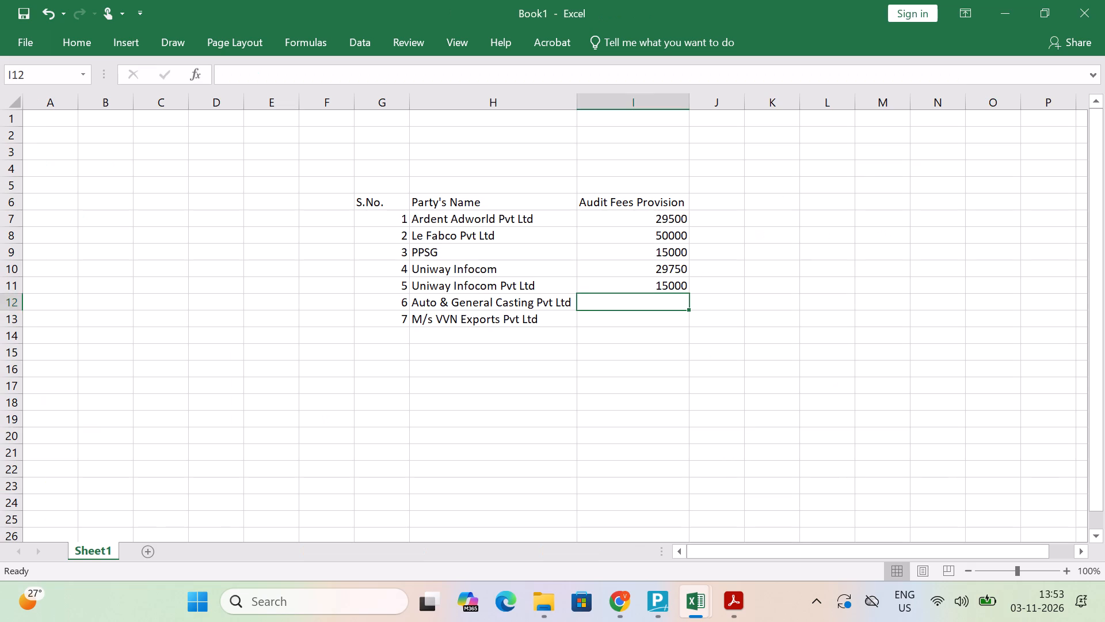
text(29)
text(500)
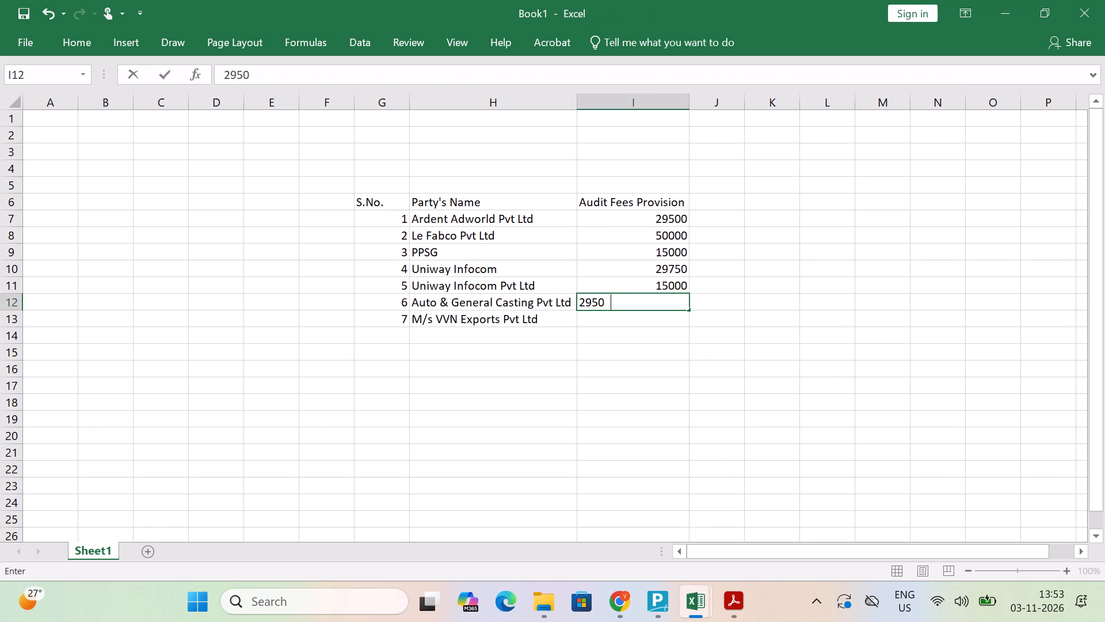
key(Return)
Close the Balance Sheet 25-26 - Absolute Figure workbook.
key(alt+Tab)
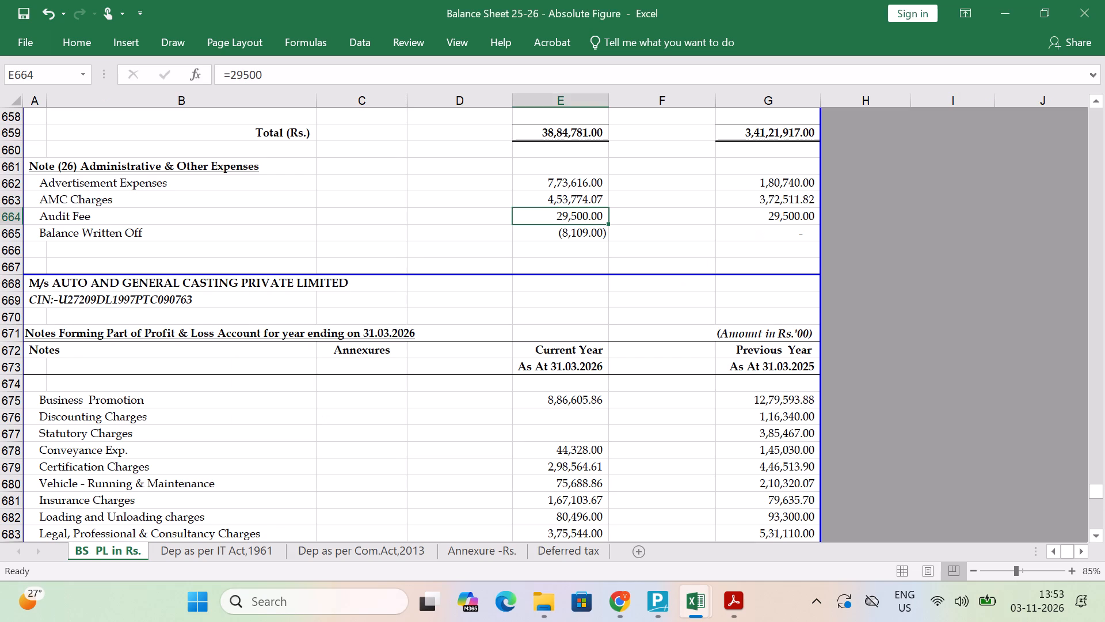
click(1084, 20)
From File Explorer, open the BS_Final FY 2025-26 -Actual Figures workbook in the VVN Exports Pvt Ltd folder under Auto & General Casting Pvt Ltd.
key(alt+Tab)
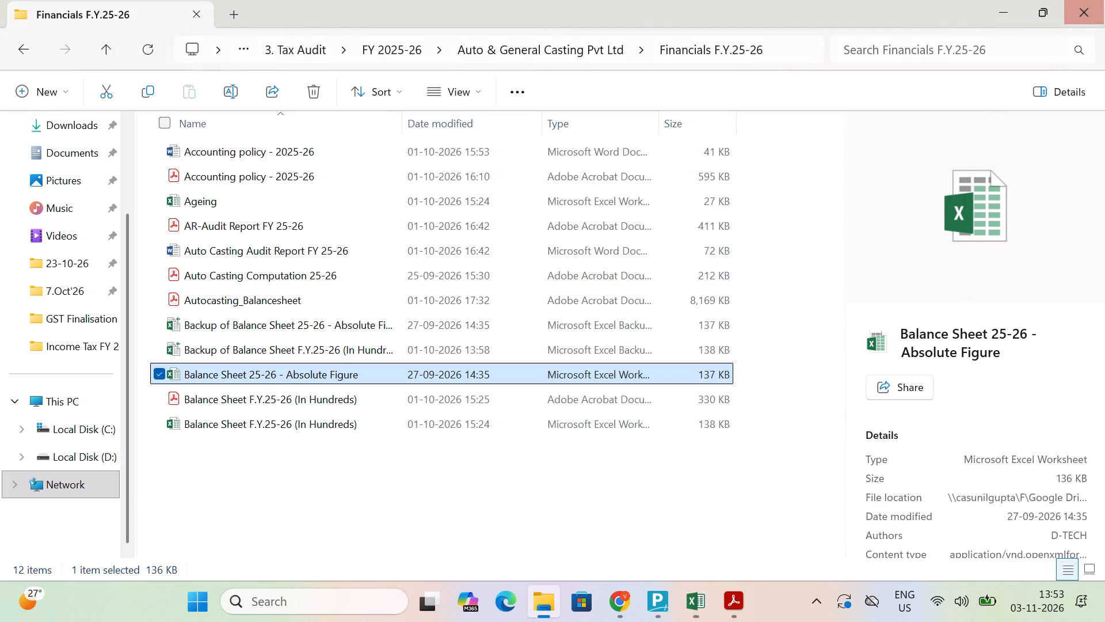
key(BackSpace)
key(v)
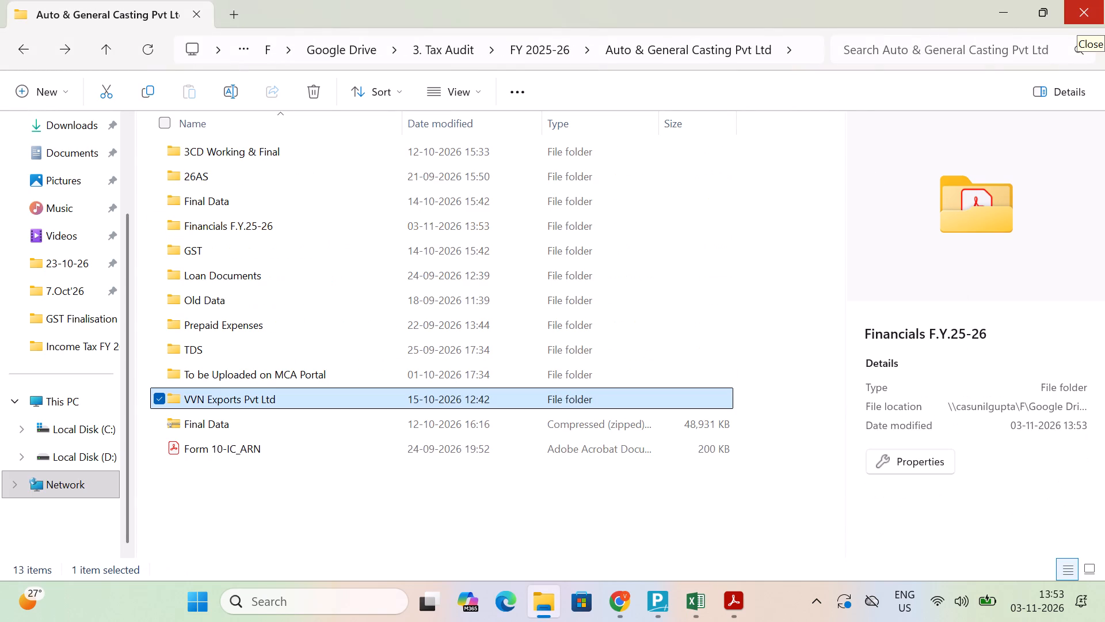
key(Return)
key(Down)
key(Down)
key(Down)
key(Down)
key(Down)
key(Down)
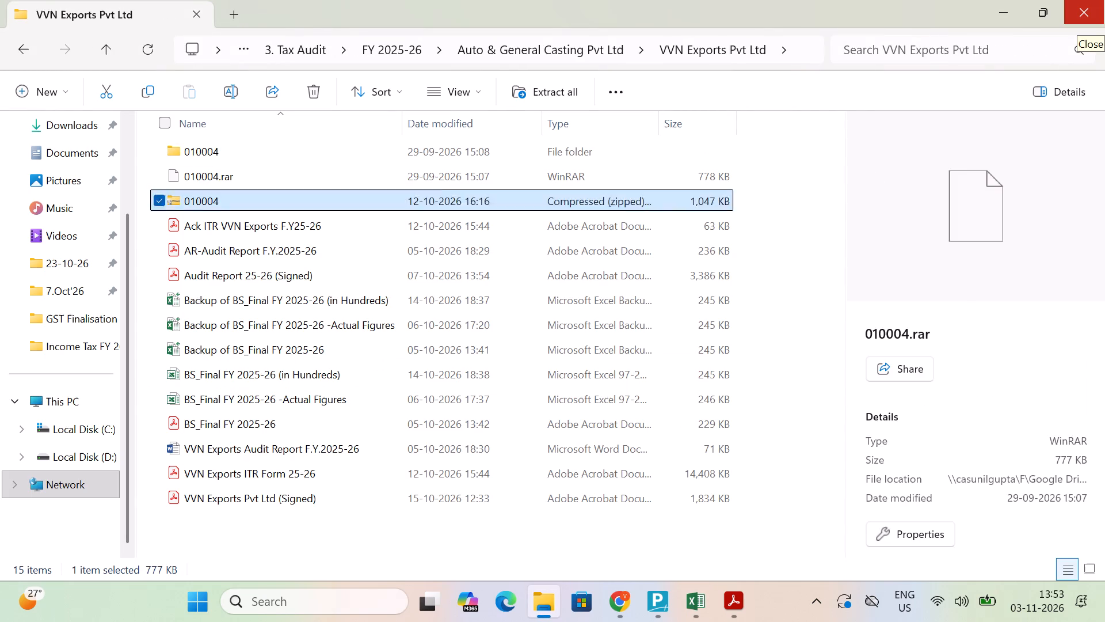
key(Down)
key(Down)
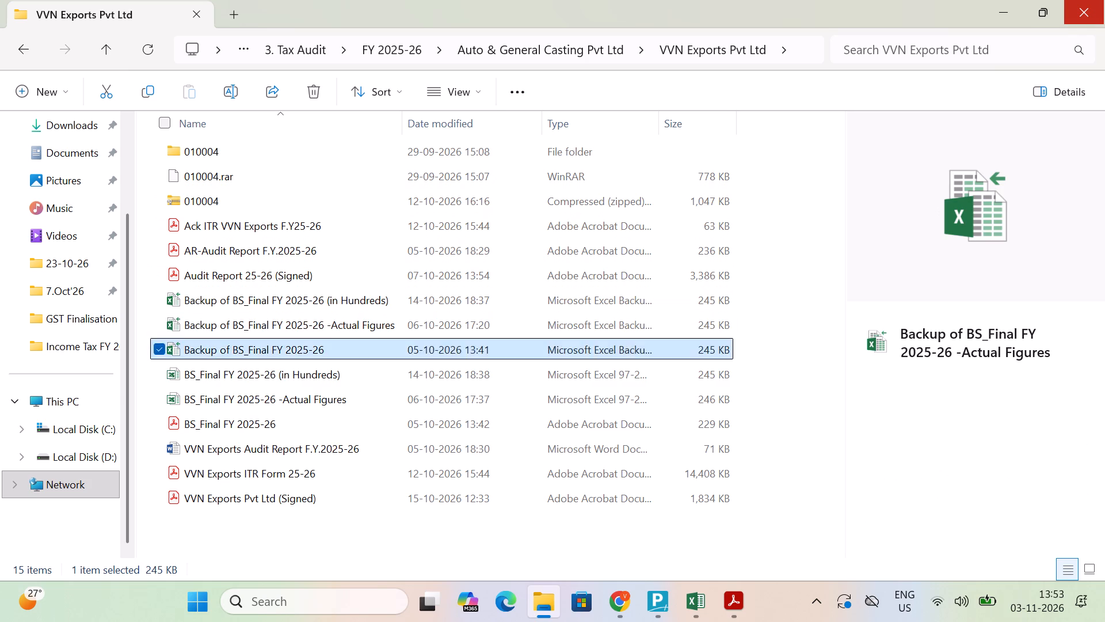
key(Down)
key(Down)
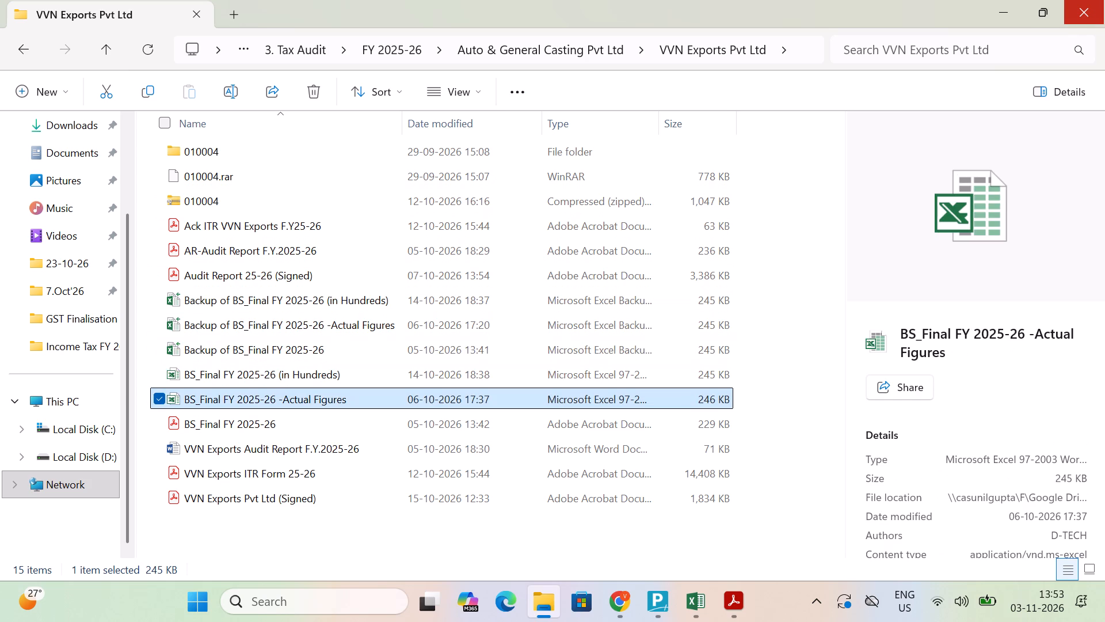
key(Return)
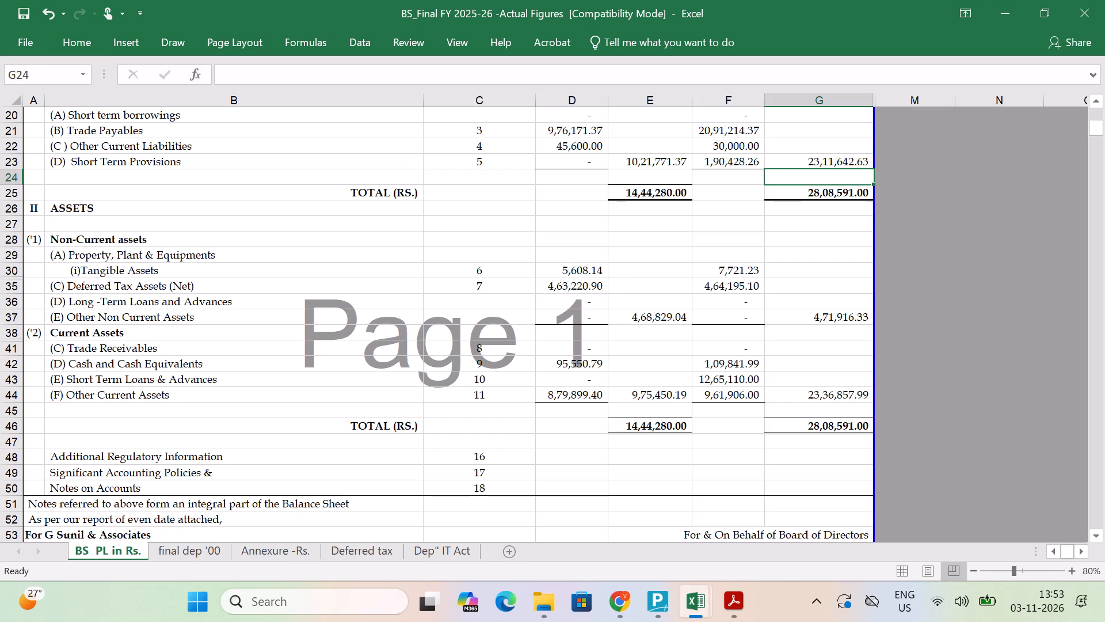
Trace the current year's Other Expenses figure to Note 14 and find the Audit Fee amount there.
scroll(426, 254, down, 5)
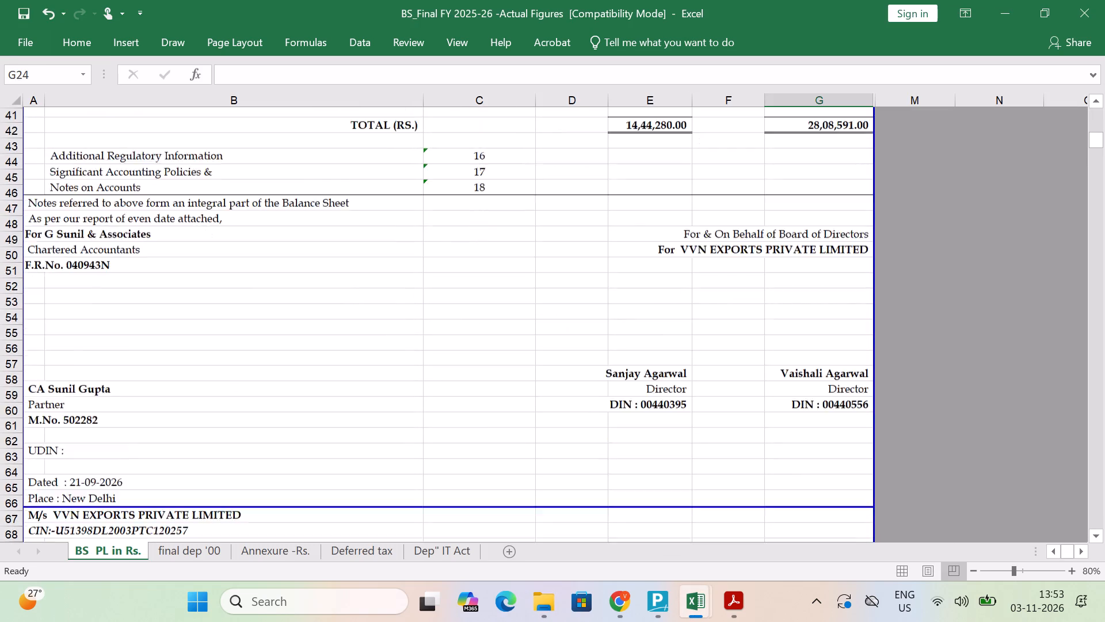
scroll(426, 254, down, 6)
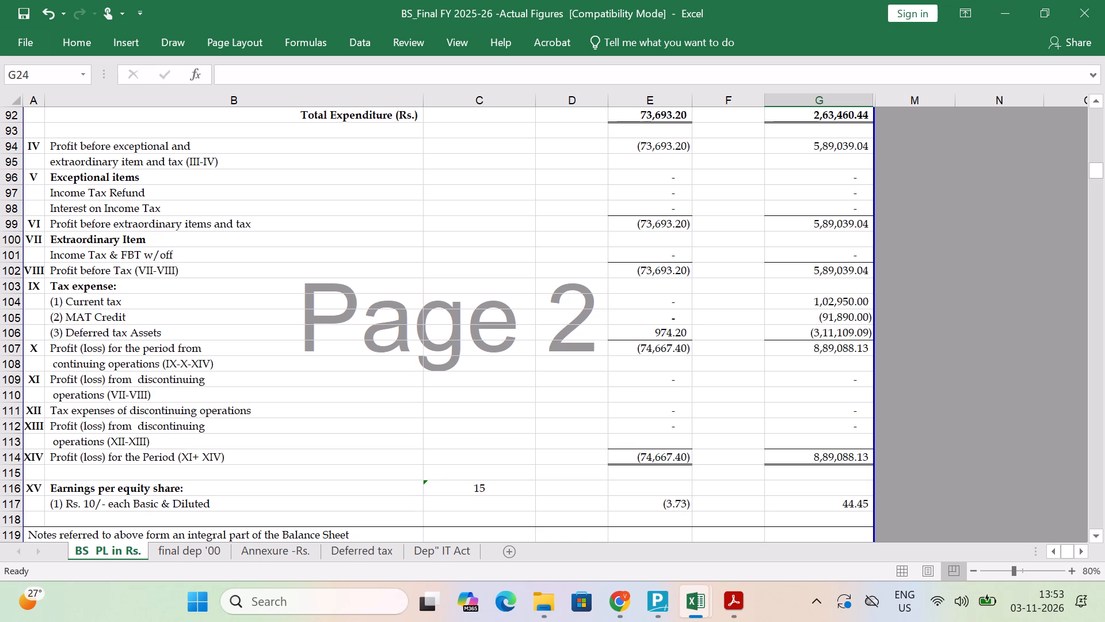
scroll(277, 260, up, 2)
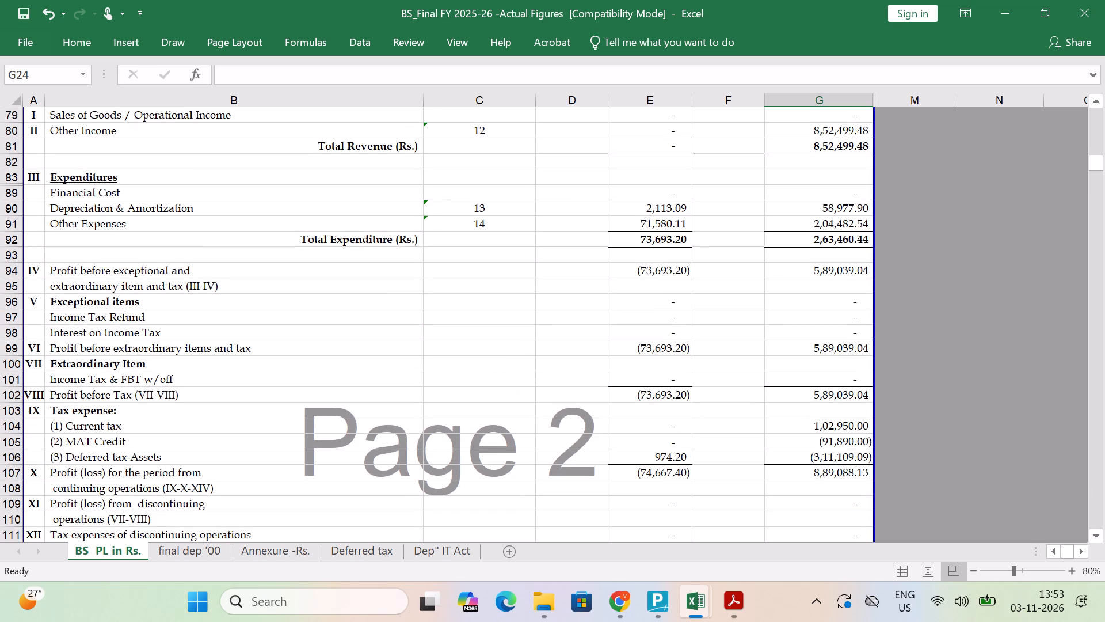
click(656, 225)
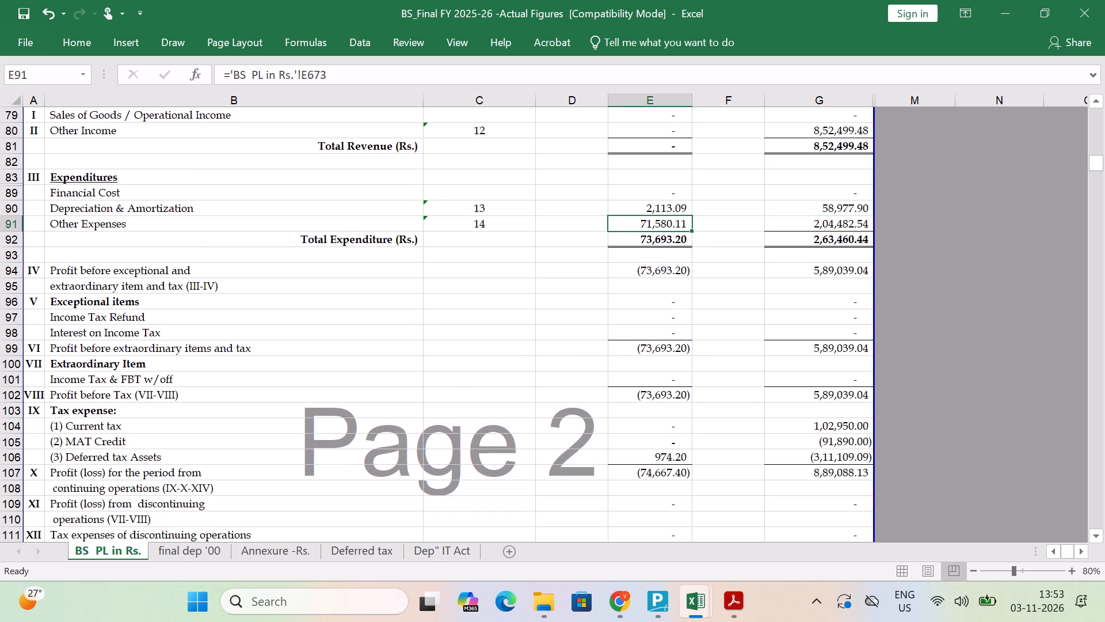
key(ctrl+bracketleft)
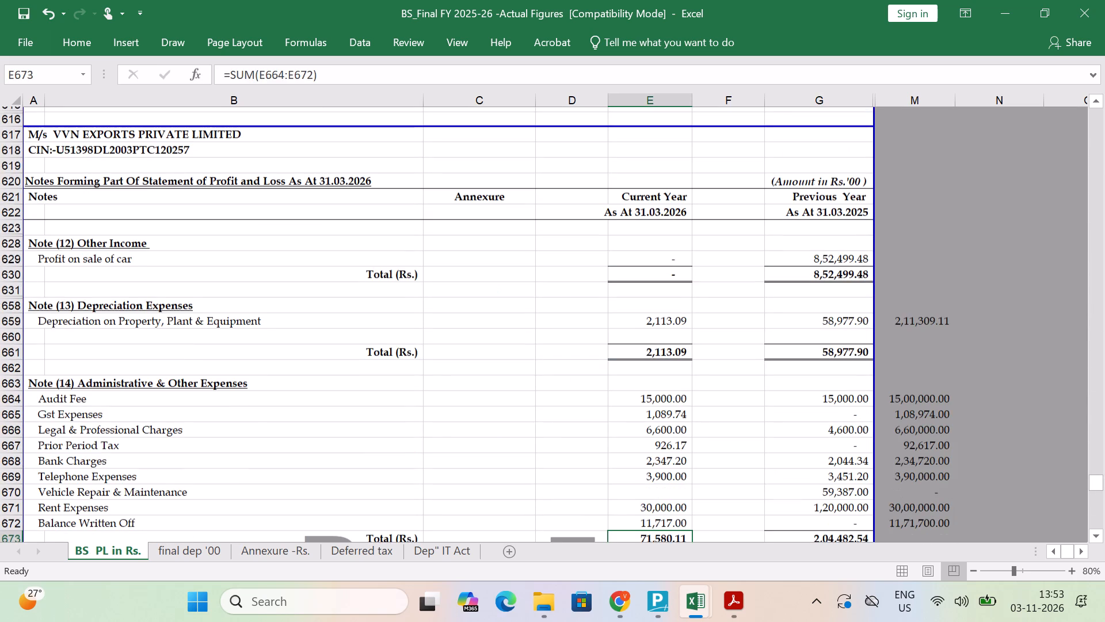
click(668, 386)
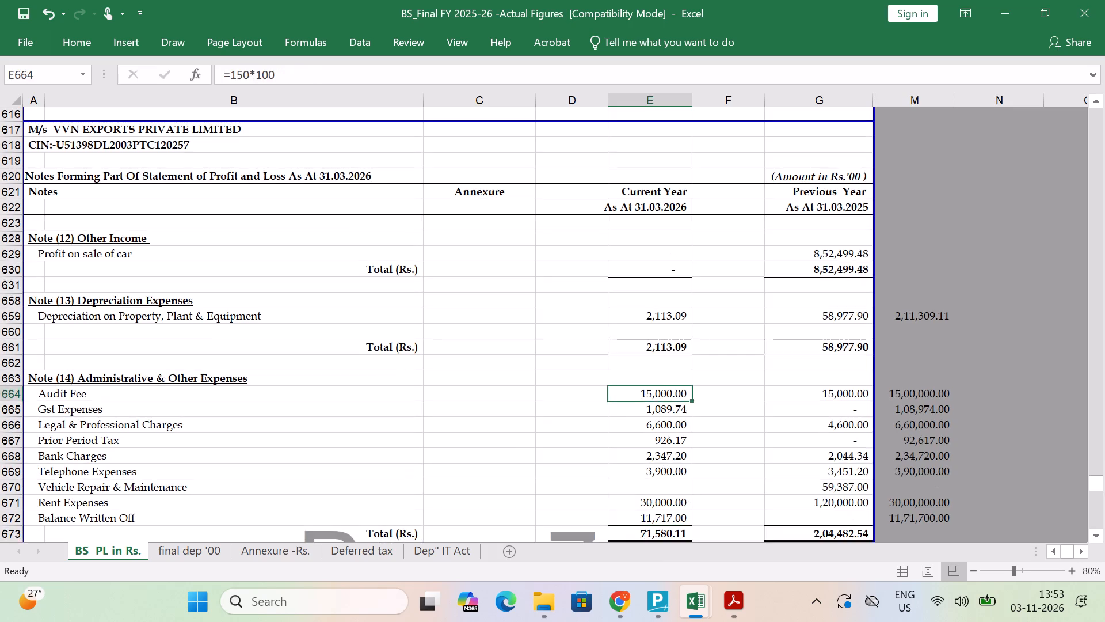
In Book1, enter 15000 as the Audit Fees Provision for M/s VVN Exports Pvt Ltd.
key(alt+Tab)
text(15000)
key(Return)
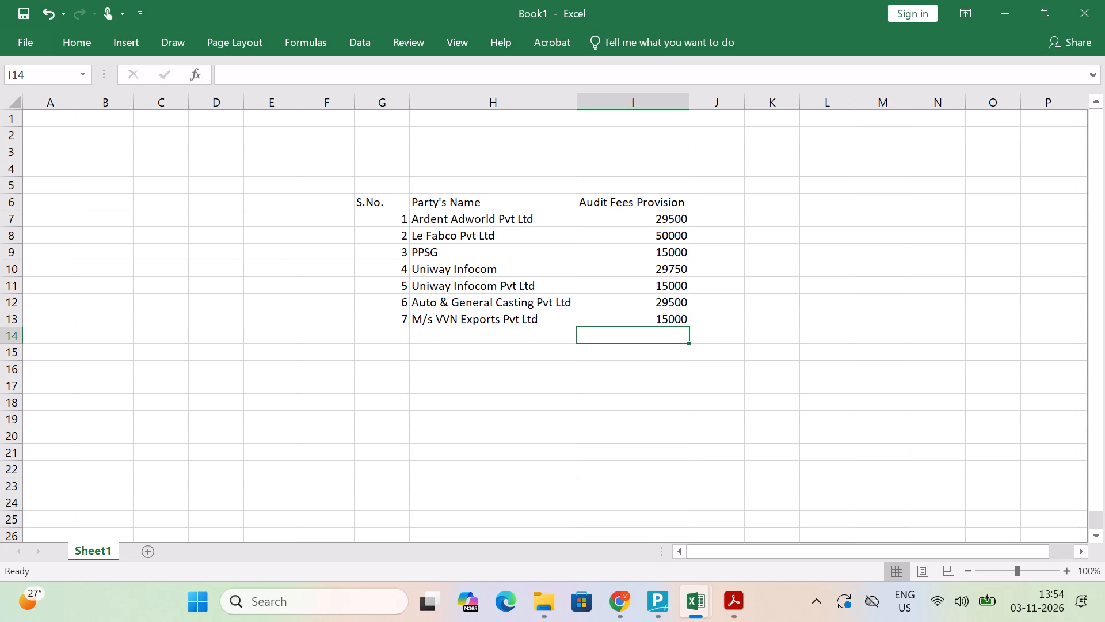
Extend the S.No. formula down two rows to number the entries 8 and 9.
key(Left)
key(Left)
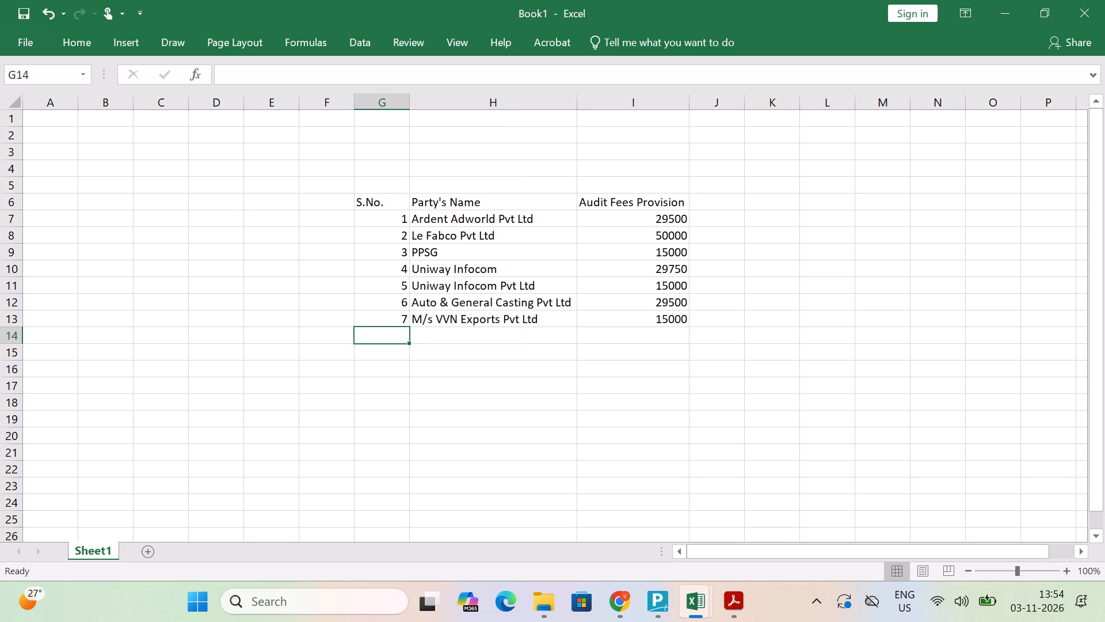
key(Down)
key(ctrl+shift+Up)
key(ctrl+d)
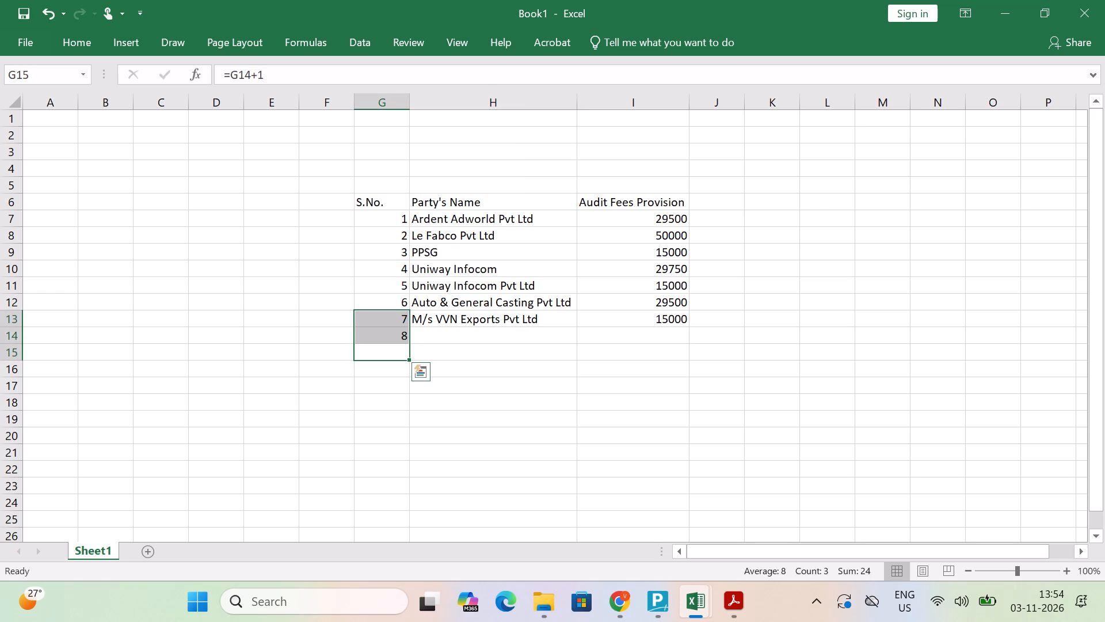
Enter Voxtur Communication Pvt Ltd as the party name for serial number 8.
key(Up)
key(Right)
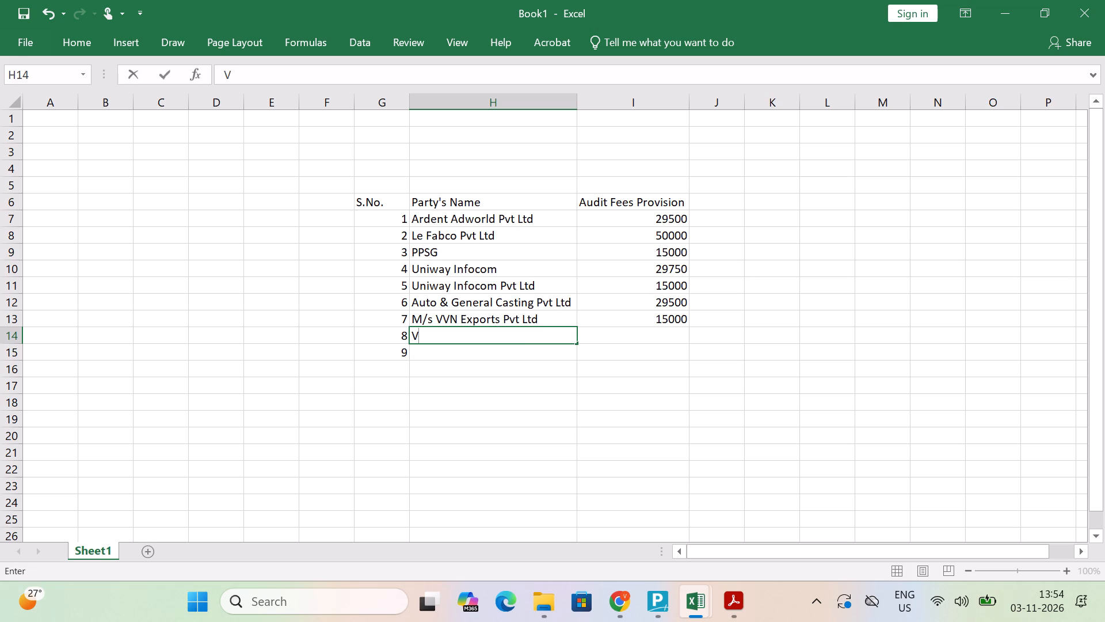
text(oxtur)
key(space)
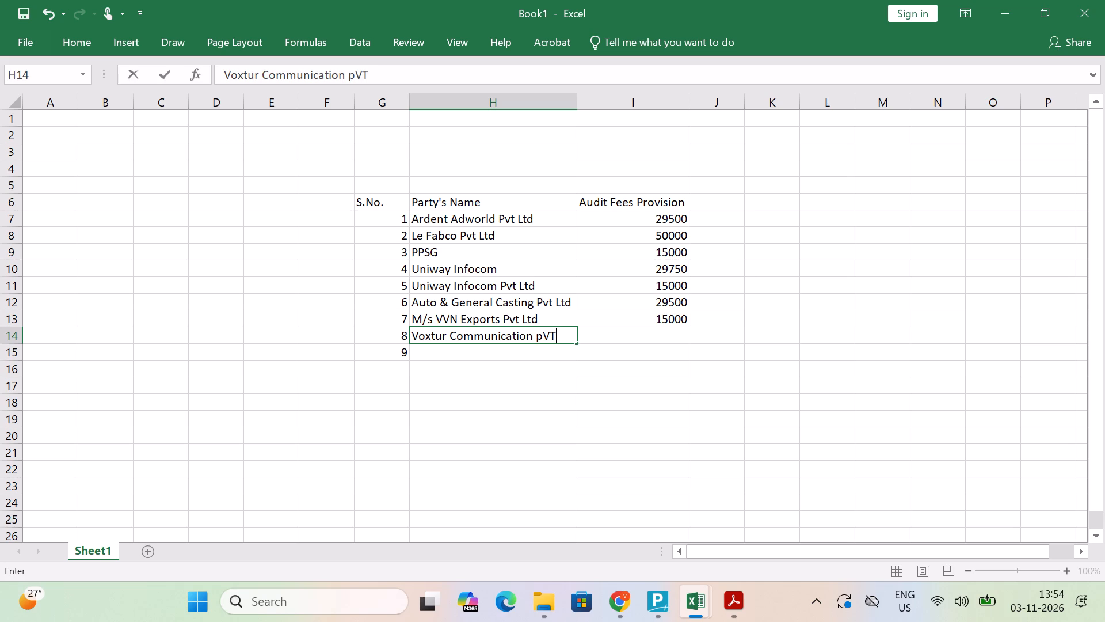
key(BackSpace)
key(BackSpace)
key(BackSpace)
key(Return)
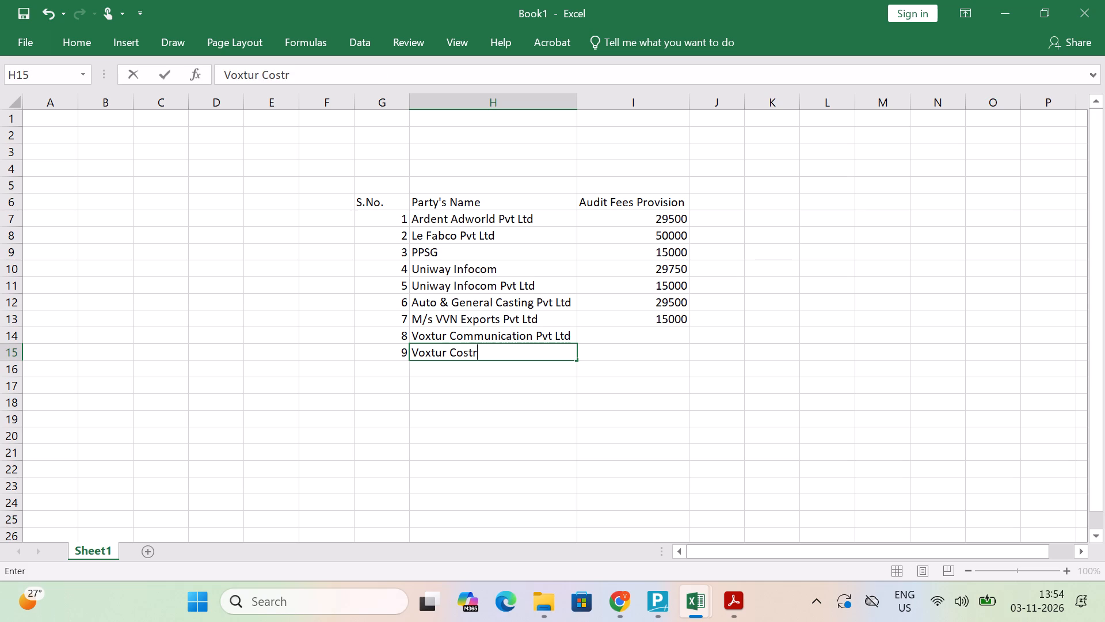
Enter Voxtur Construction Pvt Ltd as the party name for serial number 9.
text(uction)
key(Left)
key(Left)
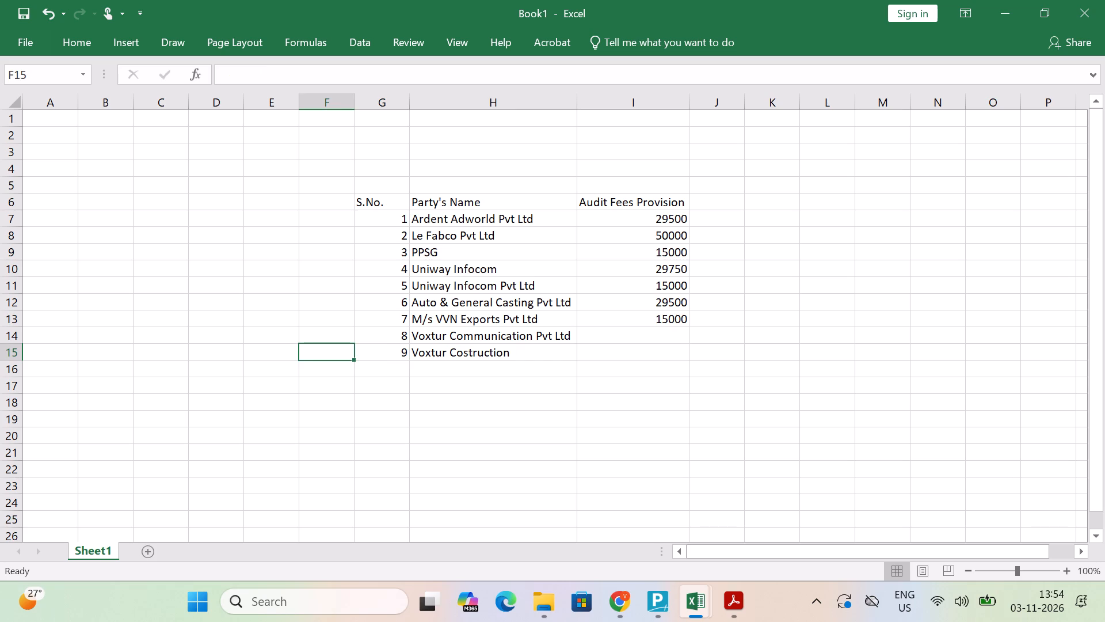
key(Right)
key(Right)
key(F2)
key(Left)
key(Left)
key(Left)
key(Left)
key(Left)
key(Left)
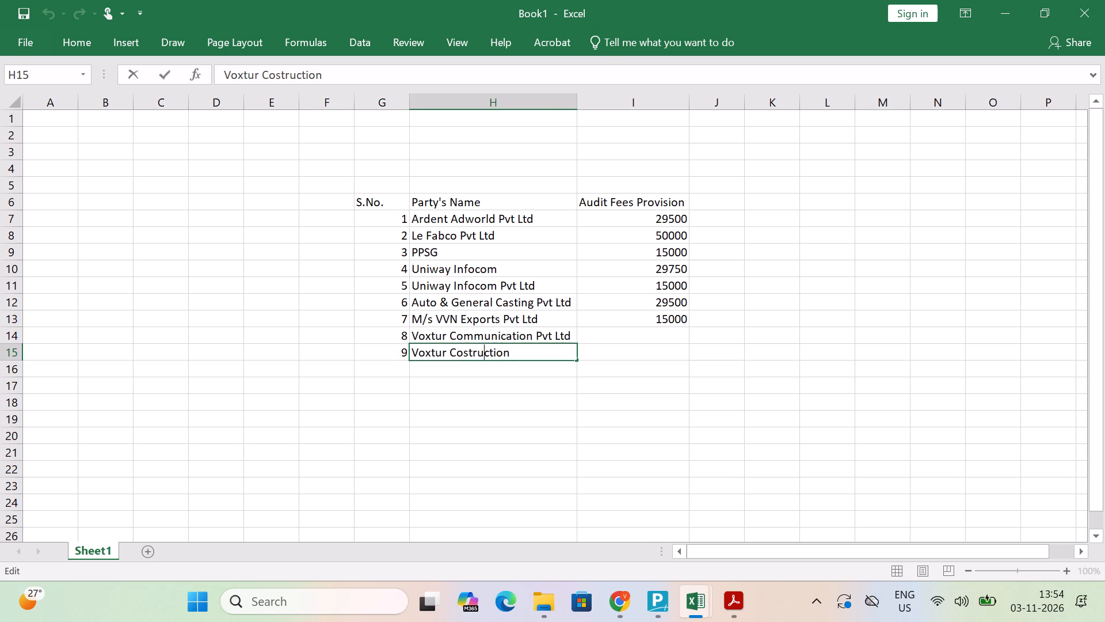
key(Left)
key(Left)
key(Left)
key(n)
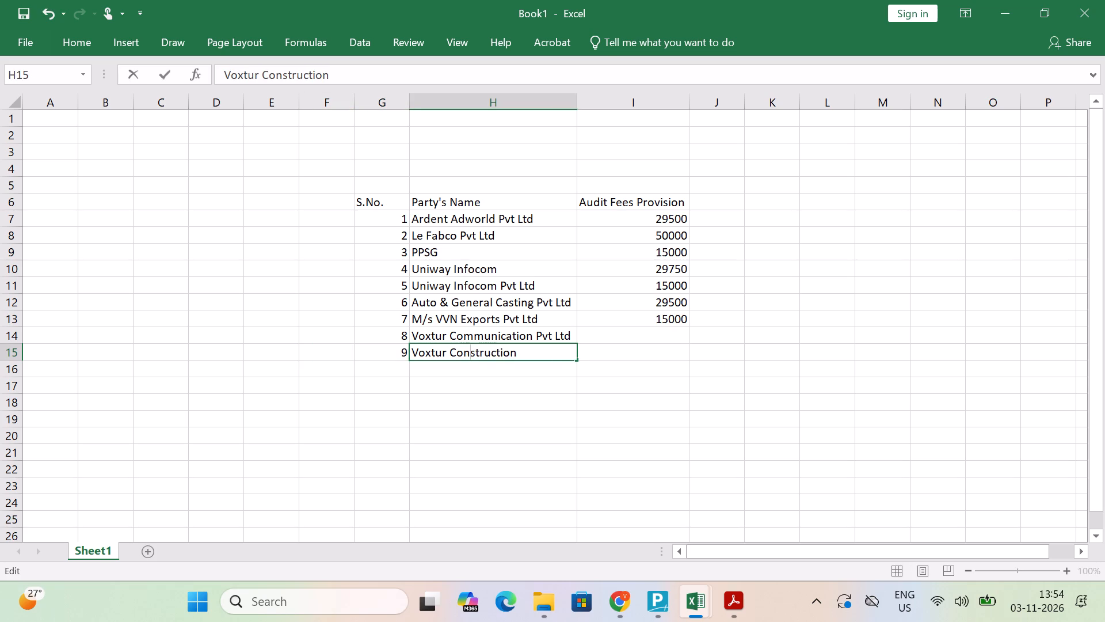
key(Return)
key(Up)
key(F2)
key(Right)
key(space)
key(Return)
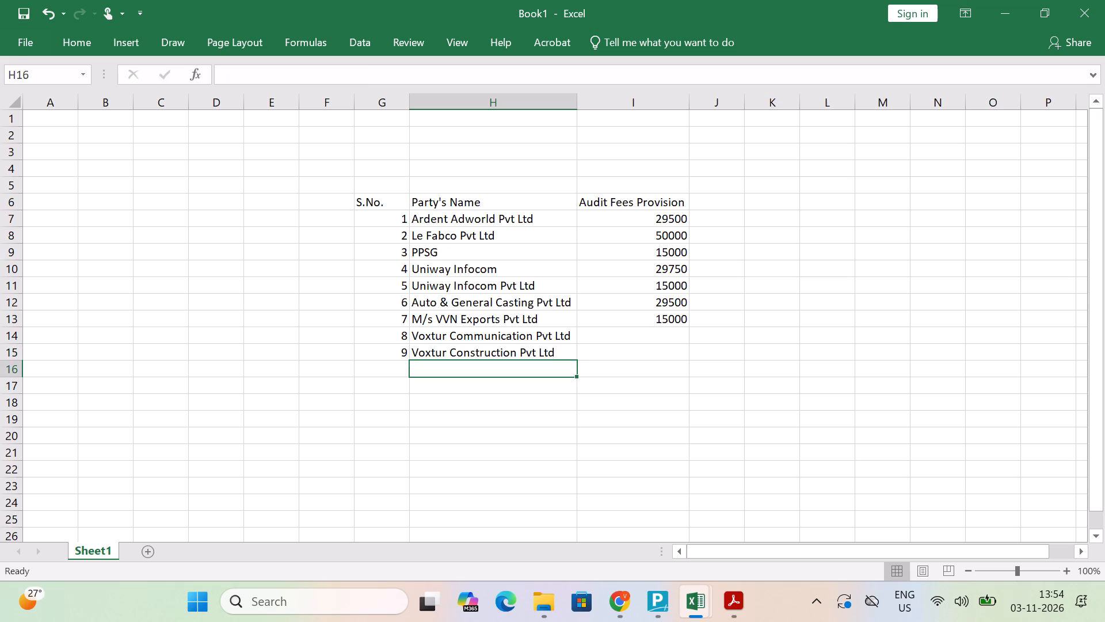
Select Voxtur Communication Pvt Ltd's provision cell and close the BS_Final FY 2025-26 -Actual Figures workbook.
key(Up)
key(Up)
key(Right)
key(alt+Tab)
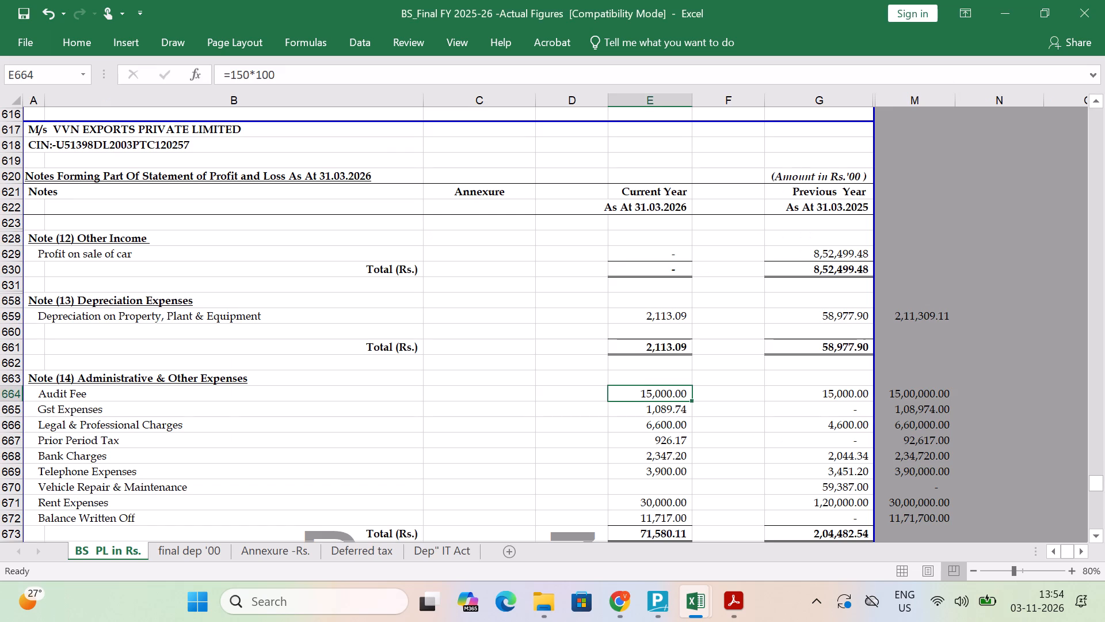
click(1089, 9)
In File Explorer, go back up to the Google Drive folder and open its Office Staff folder.
key(alt+Tab)
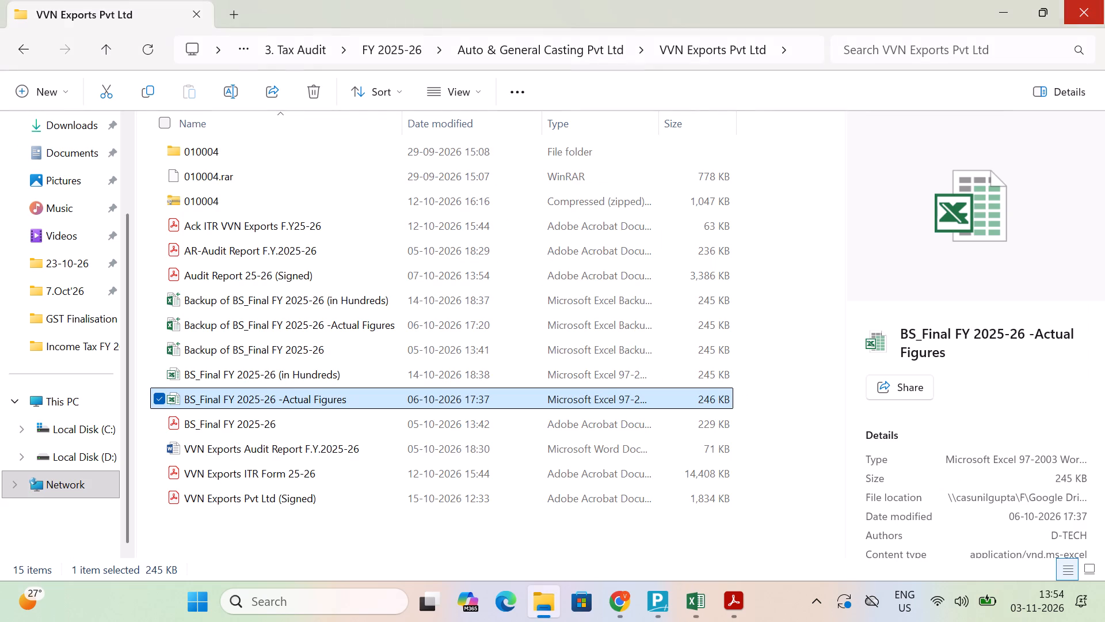
key(BackSpace)
key(BackSpace)
key(BackSpace)
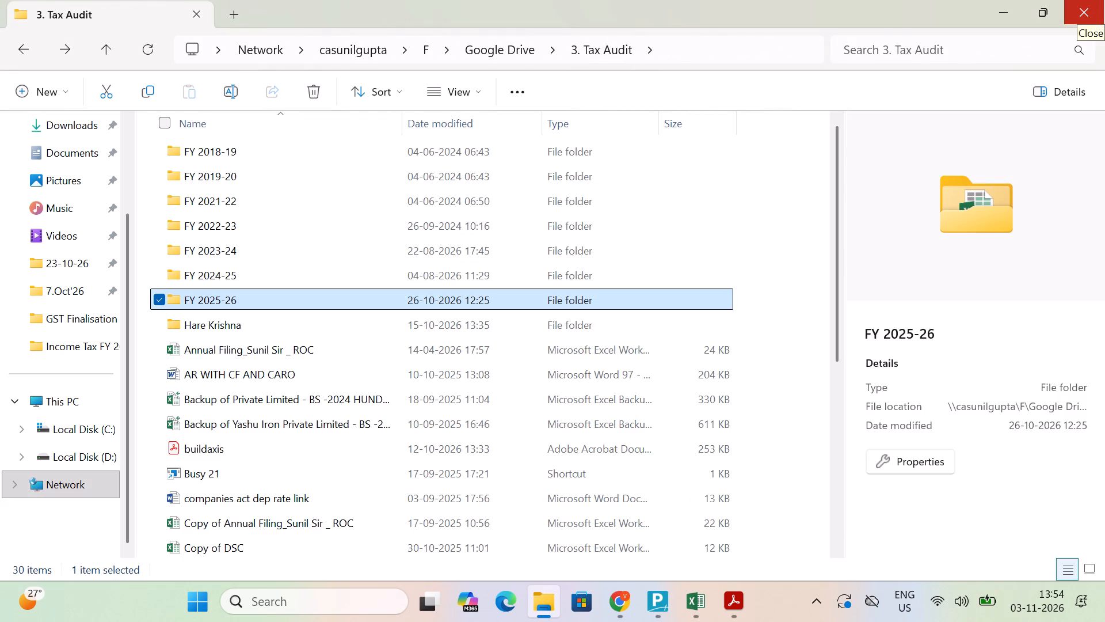
key(Return)
key(BackSpace)
key(BackSpace)
key(Down)
key(Down)
key(Down)
key(Down)
key(Down)
key(Down)
key(Down)
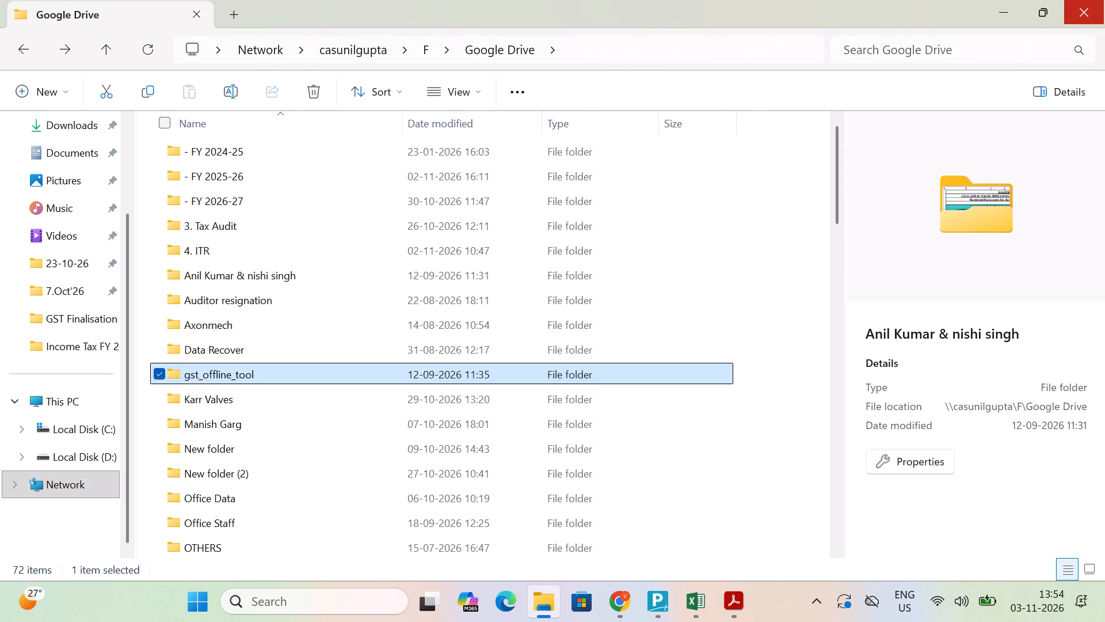
key(Down)
key(Down)
key(Down)
key(Down)
key(Down)
key(Return)
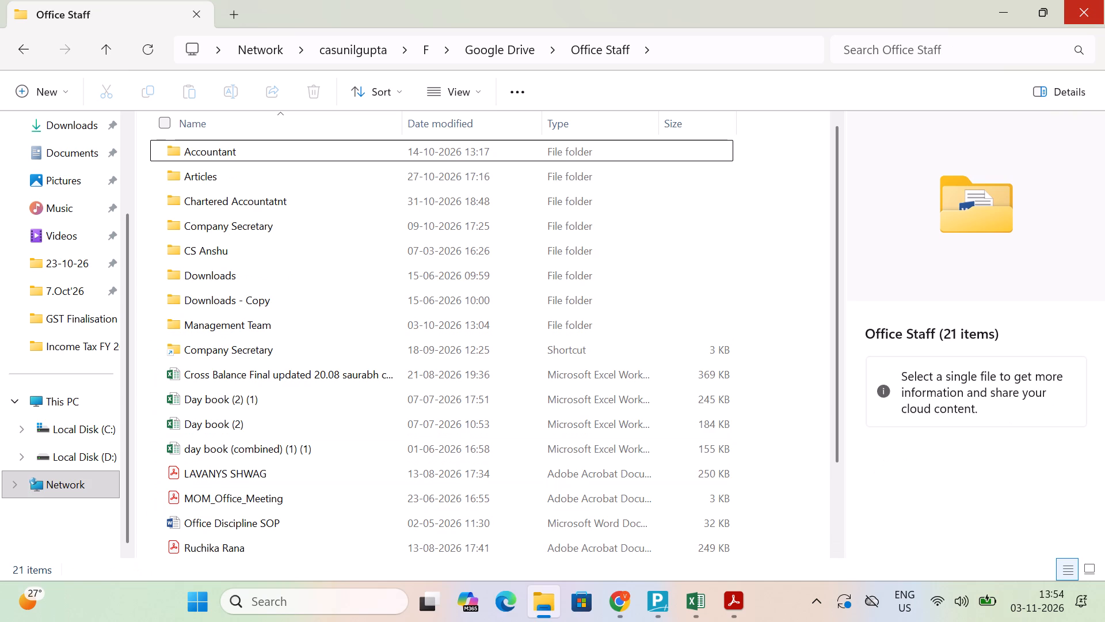
Within Chartered Accountatnt, open the responsible accountant's folder containing Voxtur Group and go to the group's Audit FY 2025-26 folder.
key(Down)
key(Down)
key(Return)
key(Down)
key(Down)
key(Down)
key(Down)
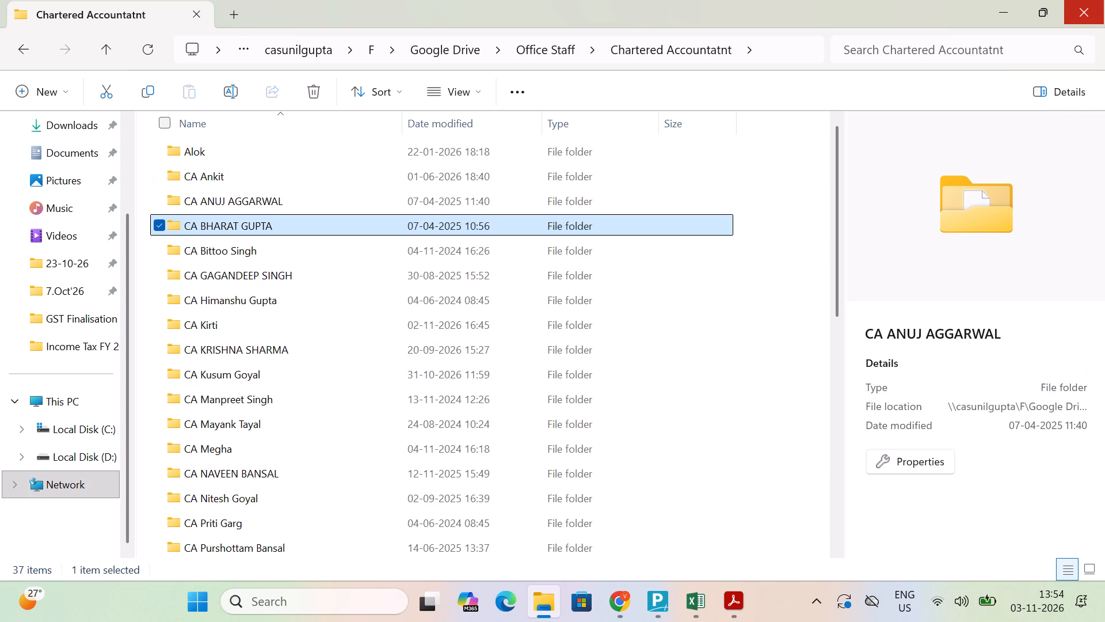
key(Down)
key(Down)
key(Down)
key(Down)
key(Down)
key(Return)
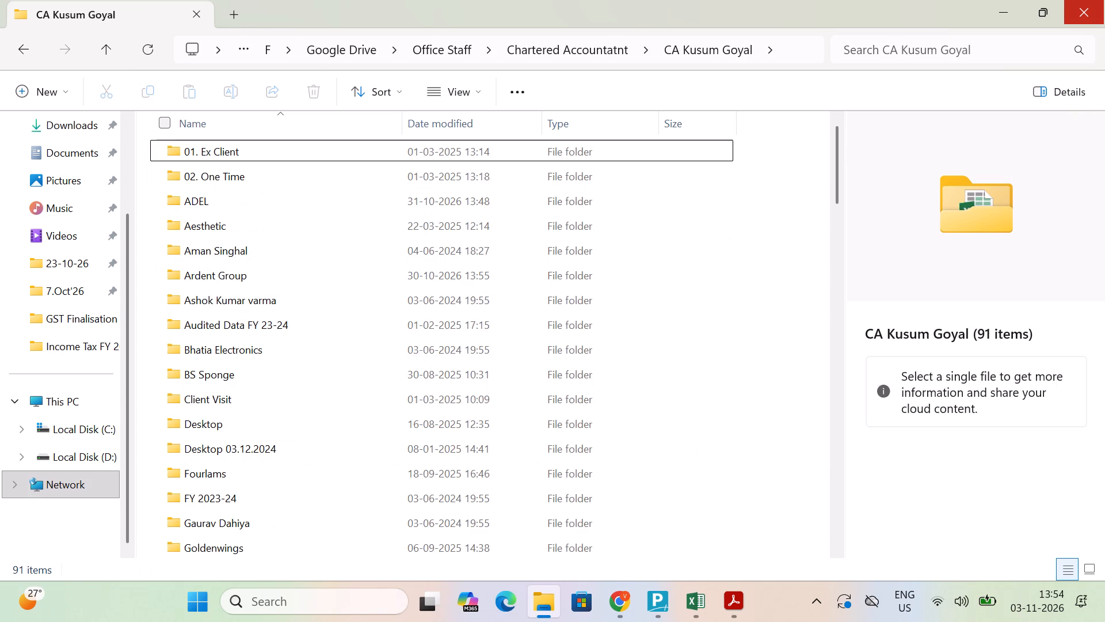
key(Down)
key(Down)
key(v)
key(Down)
key(Return)
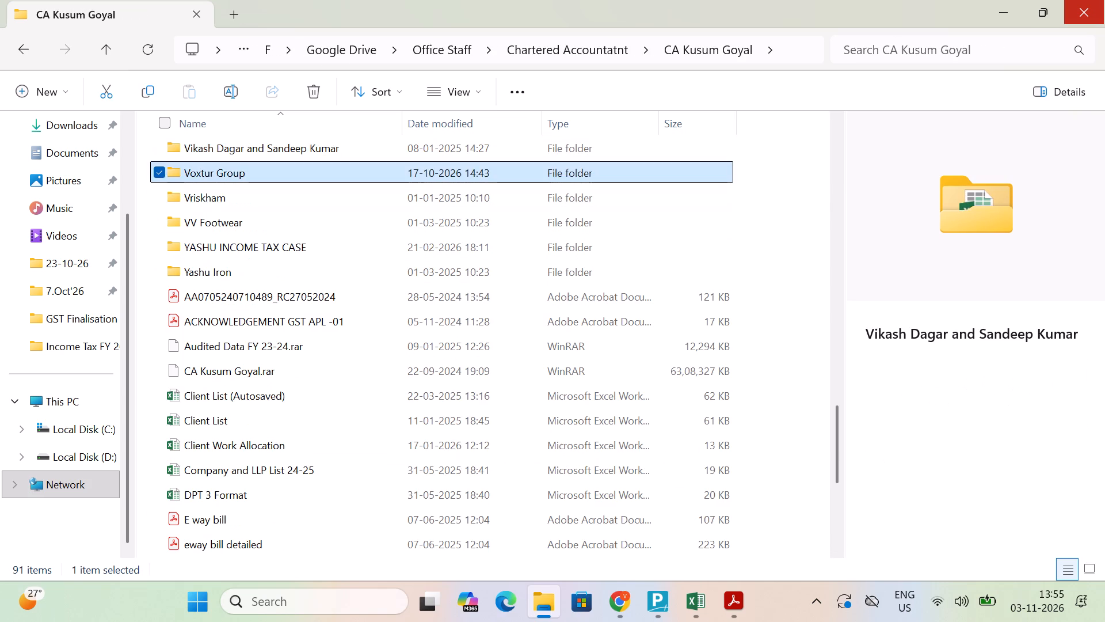
key(Down)
key(Return)
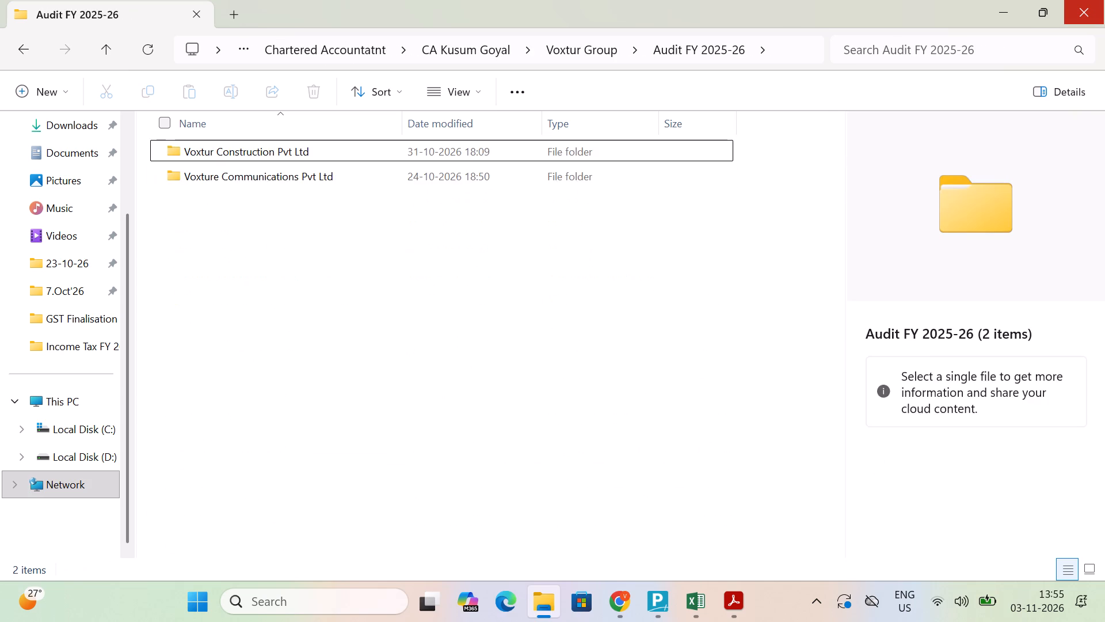
Open VOXTUR CONS 31.3.2026 - Companies Act from Voxtur Construction Pvt Ltd's Balance Sheet & Itr Working folder, continuing without updating its links.
key(Down)
key(Up)
key(Return)
key(Down)
key(Down)
key(Down)
key(Down)
key(Up)
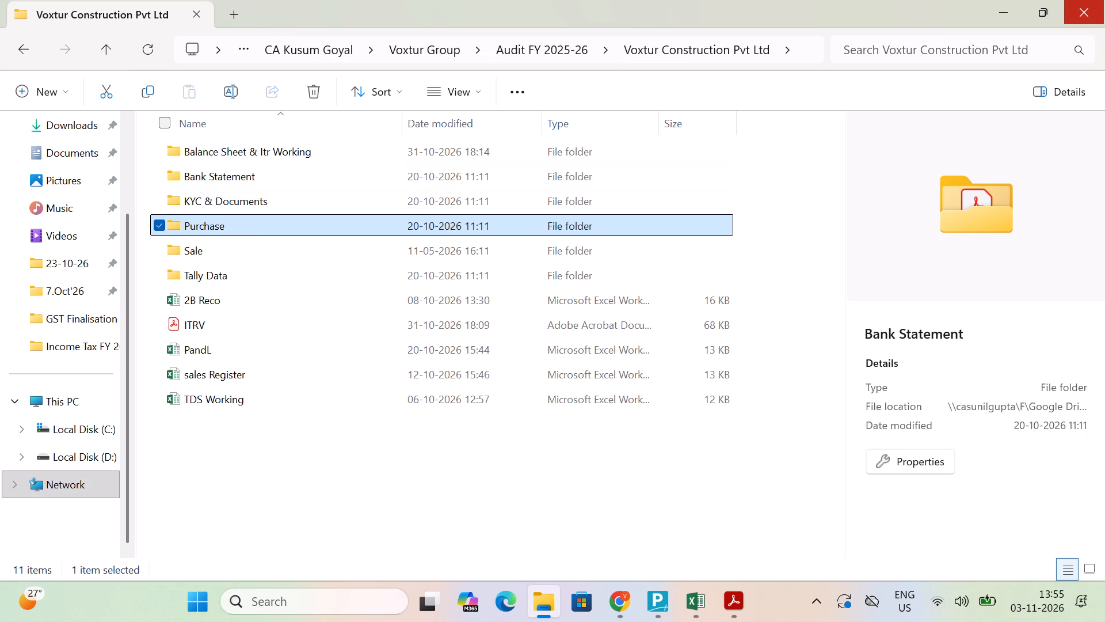
key(Up)
key(Up)
key(Up)
key(Return)
key(Down)
key(Down)
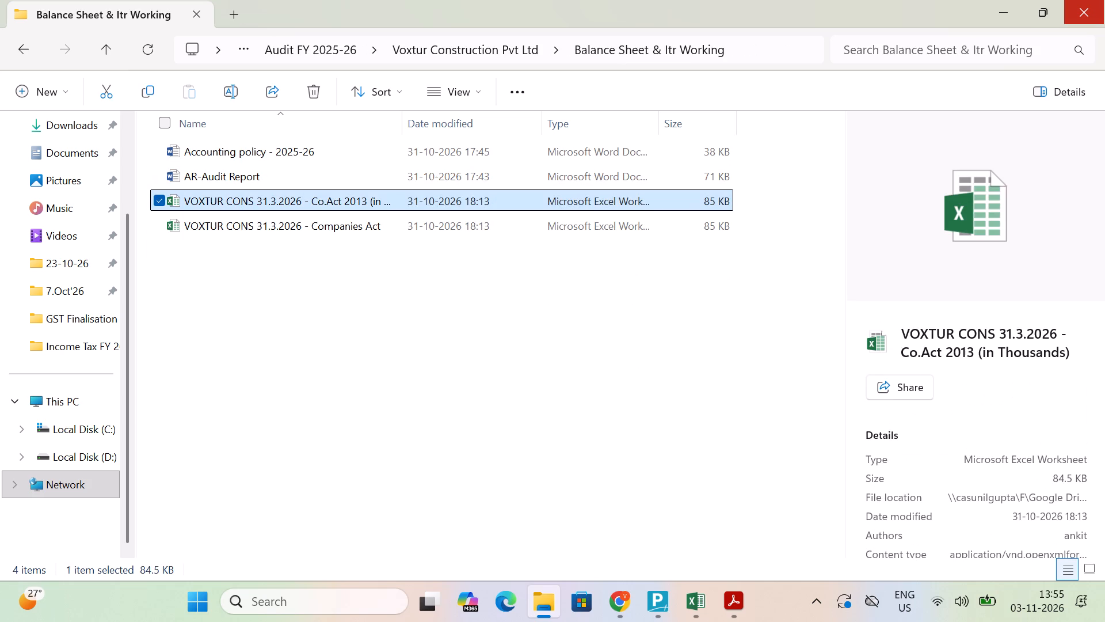
key(Down)
key(Up)
key(Down)
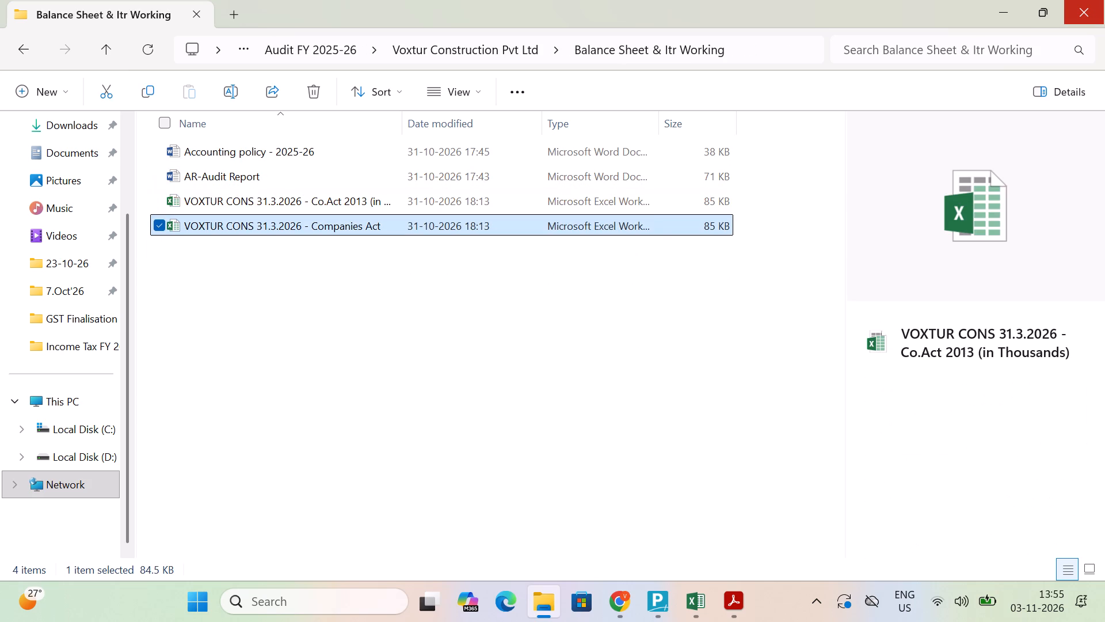
key(Return)
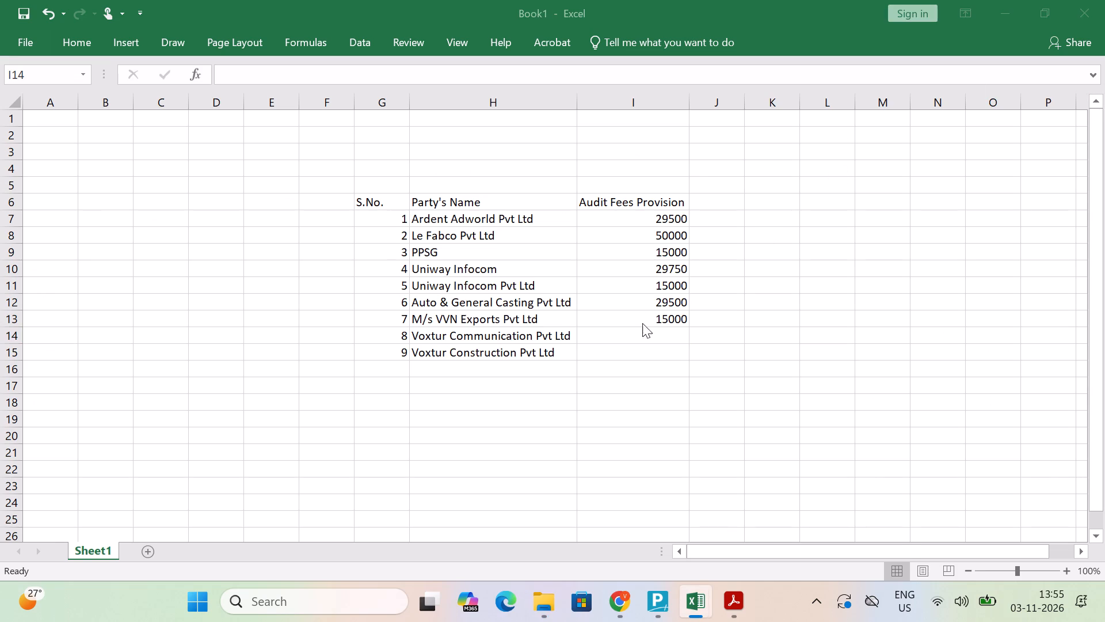
click(519, 347)
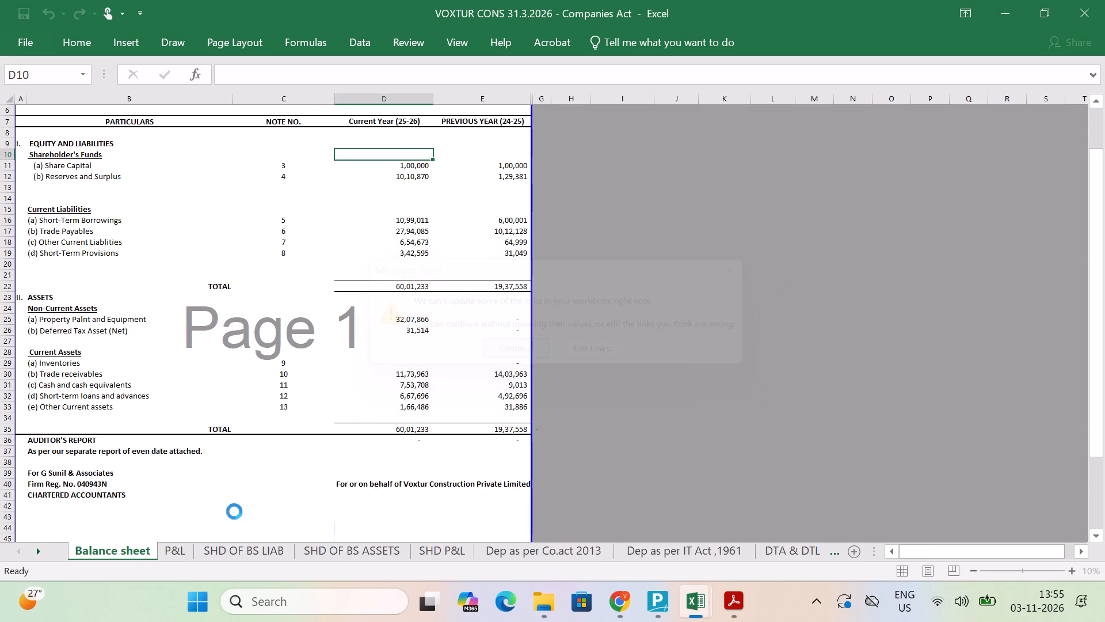
On the P&L sheet, trace current-year Other Expenses to its Note-19 breakdown and locate the current-year audit fees figure.
click(175, 549)
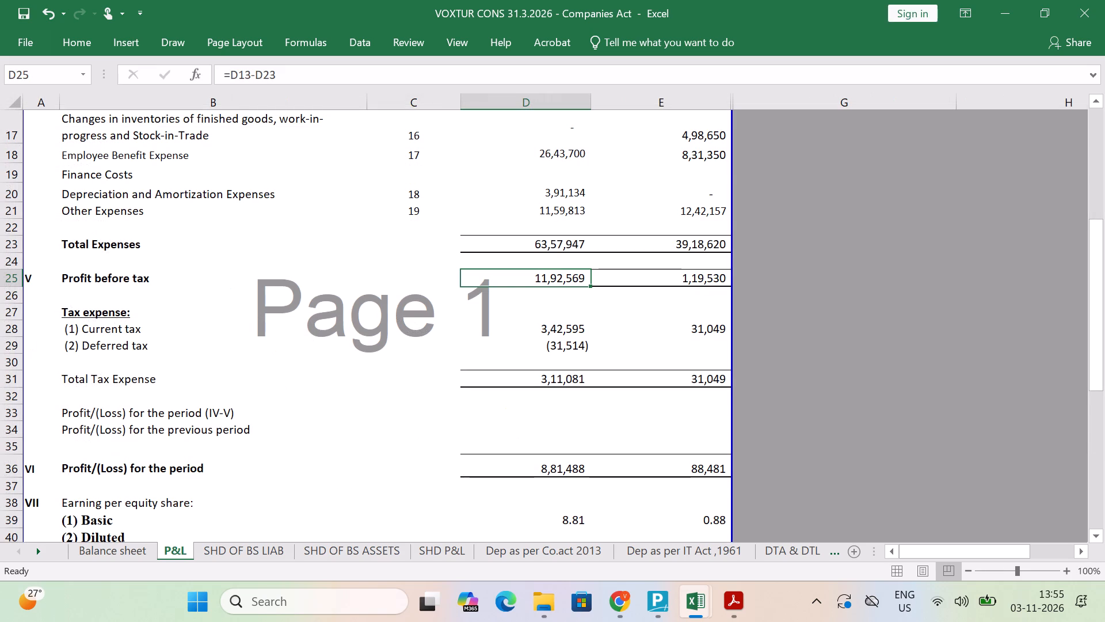
click(557, 210)
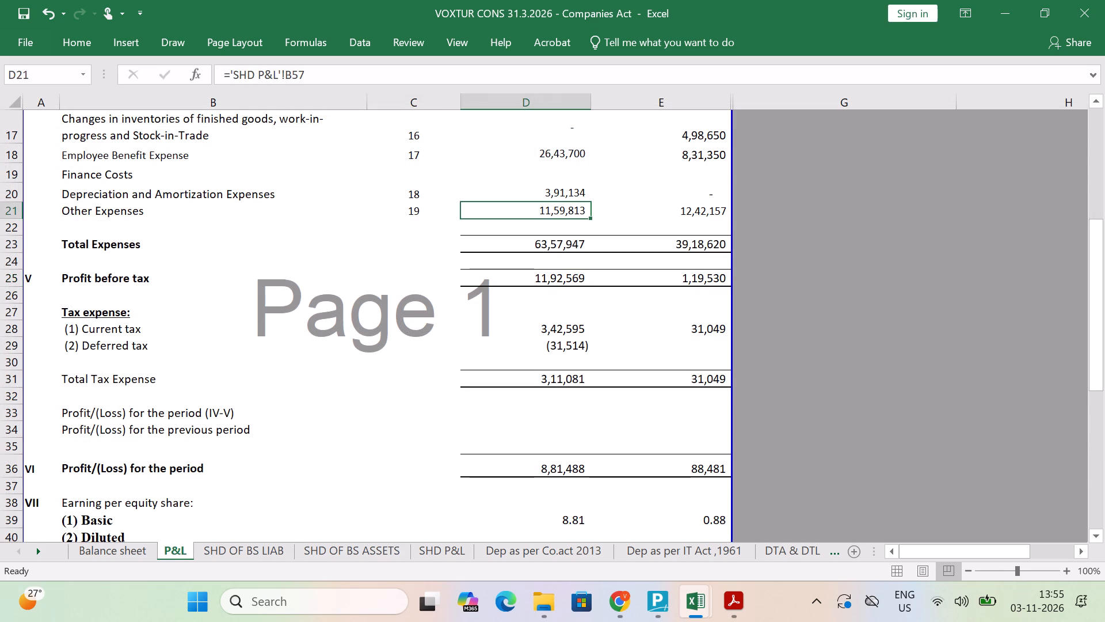
key(ctrl+bracketleft)
scroll(476, 281, up, 1)
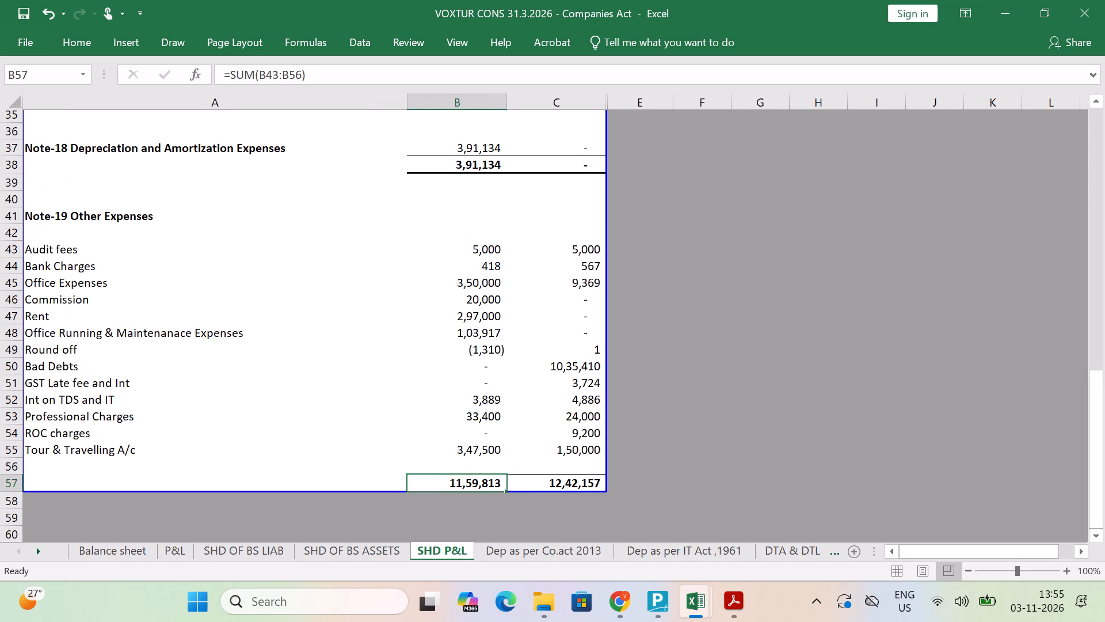
scroll(476, 281, up, 1)
click(483, 252)
In Book1, enter 5000 as Voxtur Construction Pvt Ltd's audit fees provision, and close the VOXTUR CONS 31.3.2026 - Companies Act workbook.
key(alt+Tab)
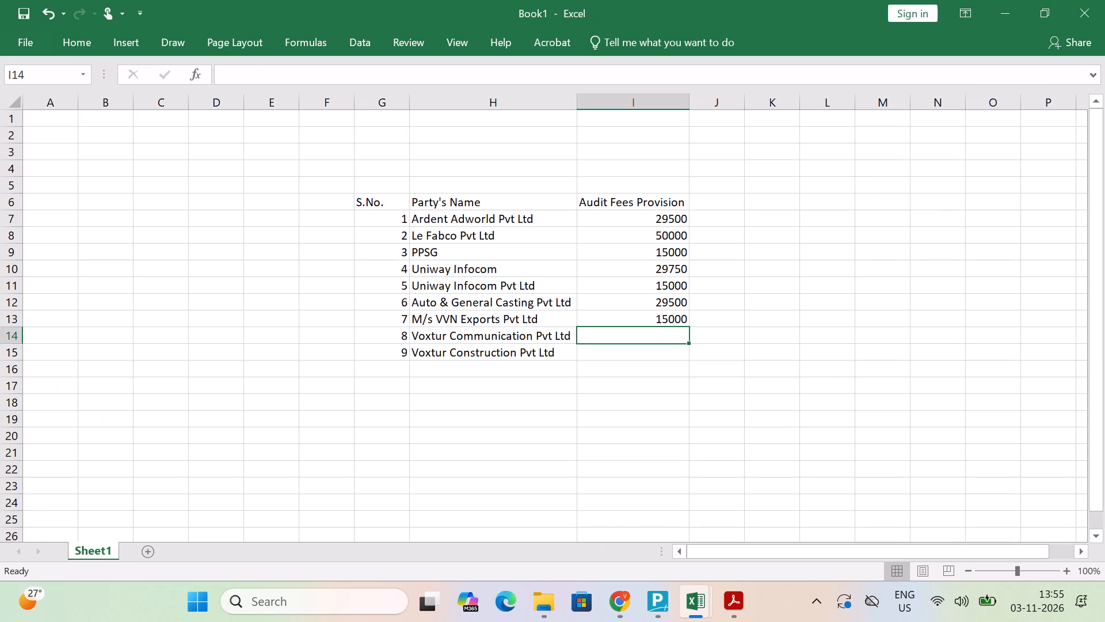
key(Down)
text(5000)
key(Tab)
key(alt+Tab)
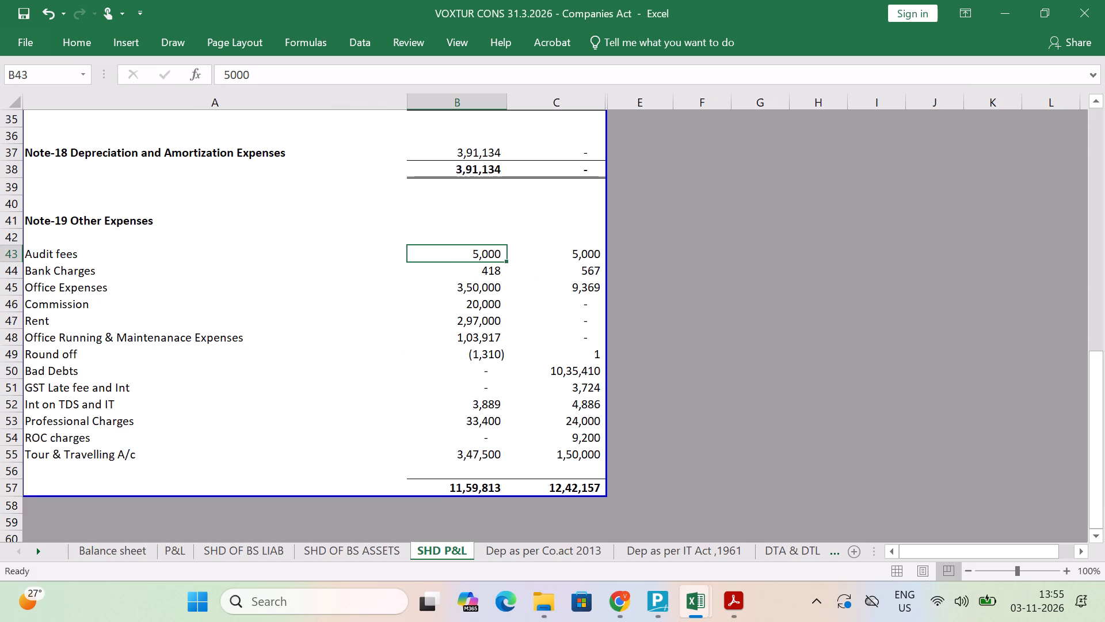
click(1080, 13)
In File Explorer, go back up to Audit FY 2025-26, open the Voxture Communications Pvt Ltd folder and look through its files.
key(alt+Tab)
key(BackSpace)
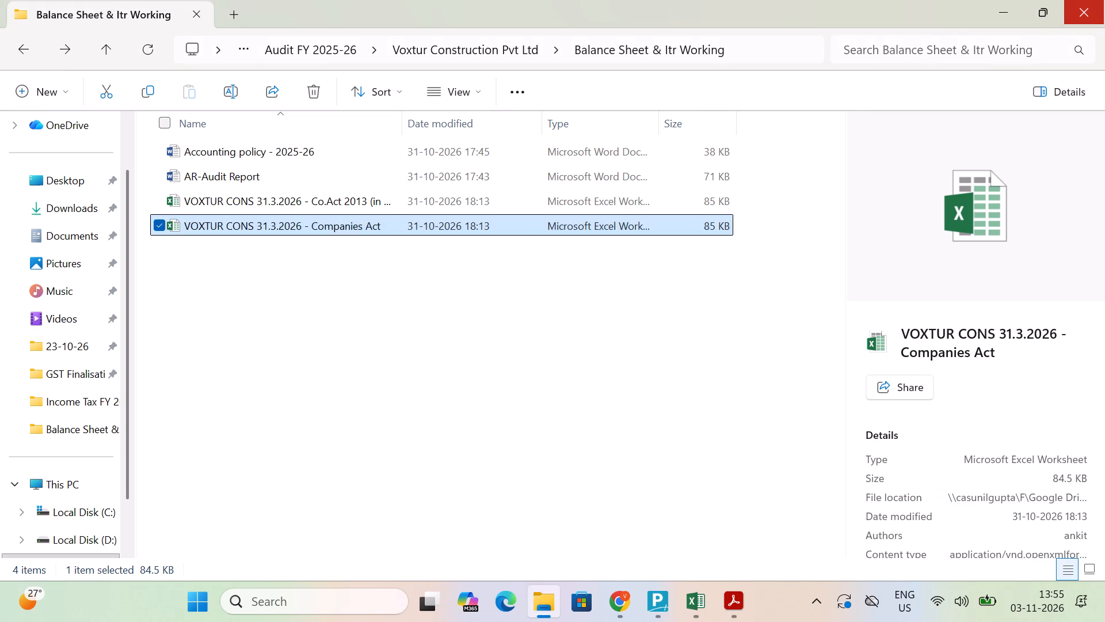
key(BackSpace)
key(Down)
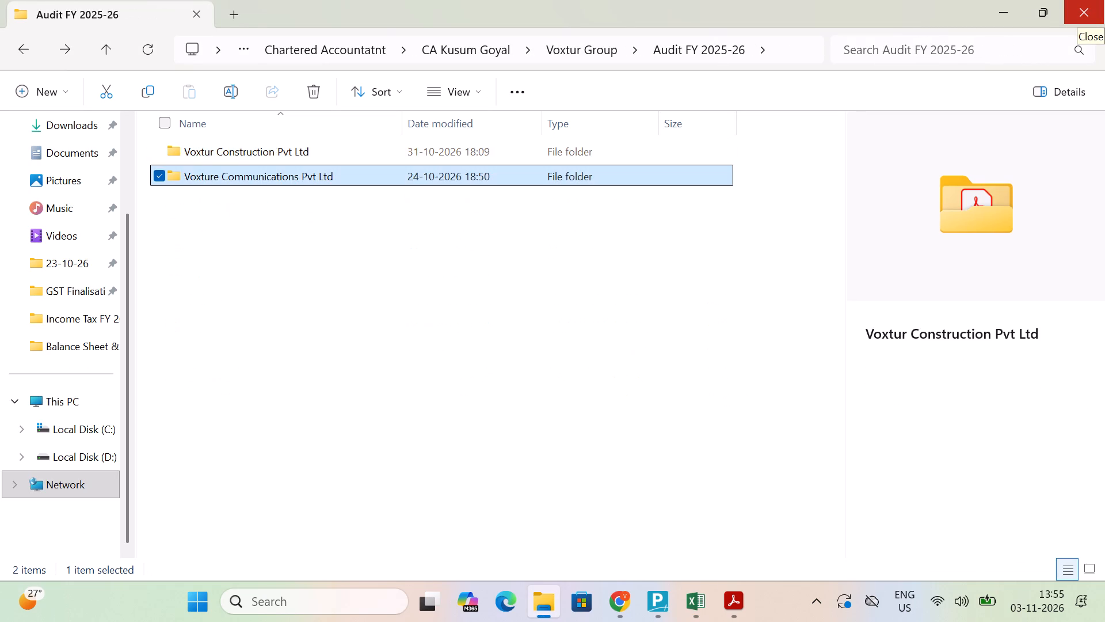
key(Return)
key(Down)
key(Down)
key(Down)
key(Down)
key(Down)
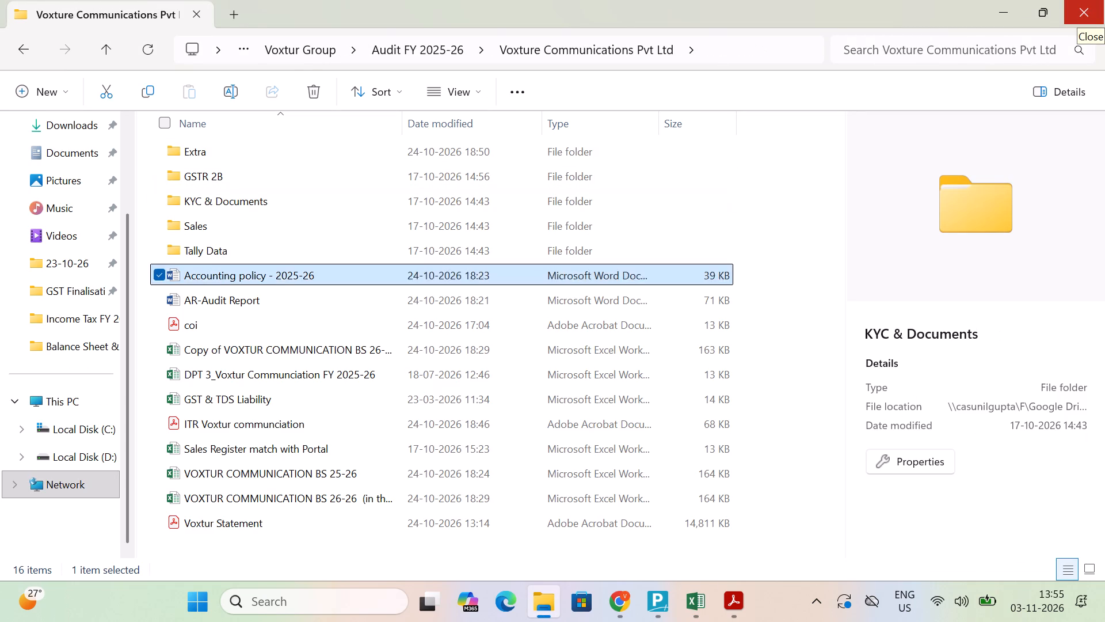
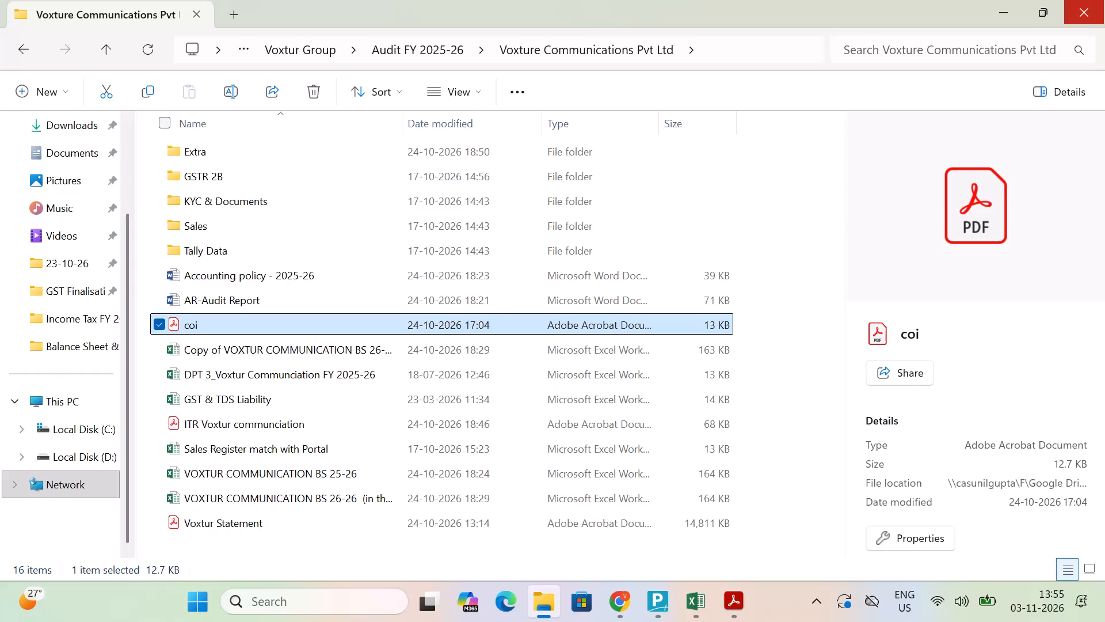
Open the VOXTUR COMMUNICATION BS 25-26 workbook from the Voxture Communications Pvt Ltd folder.
key(Down)
key(Down)
key(Down)
key(Down)
key(Down)
key(Down)
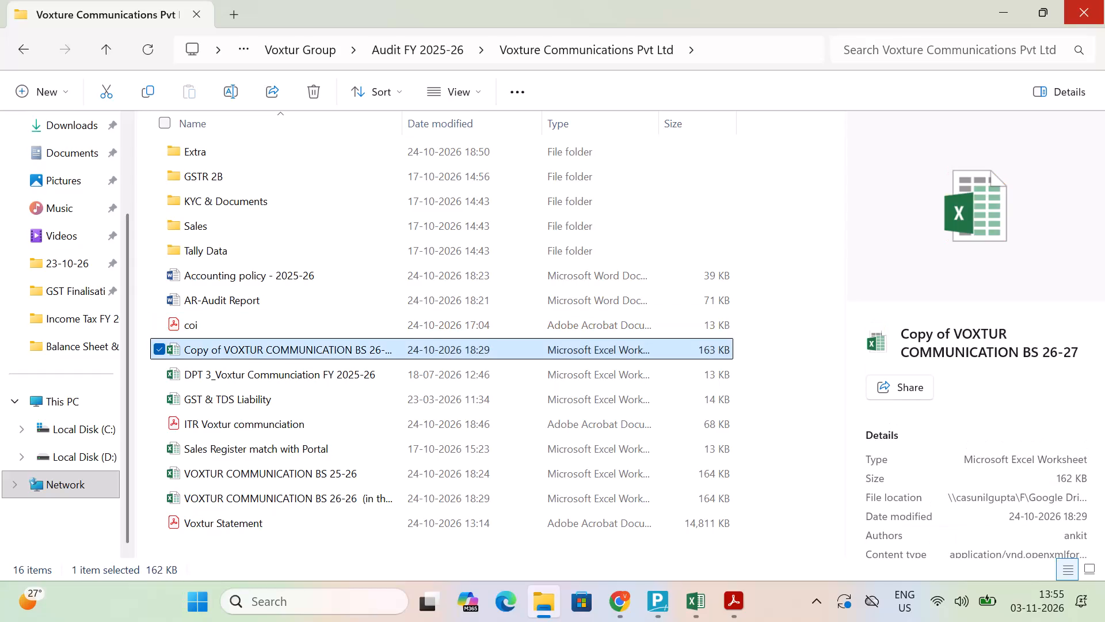
key(Return)
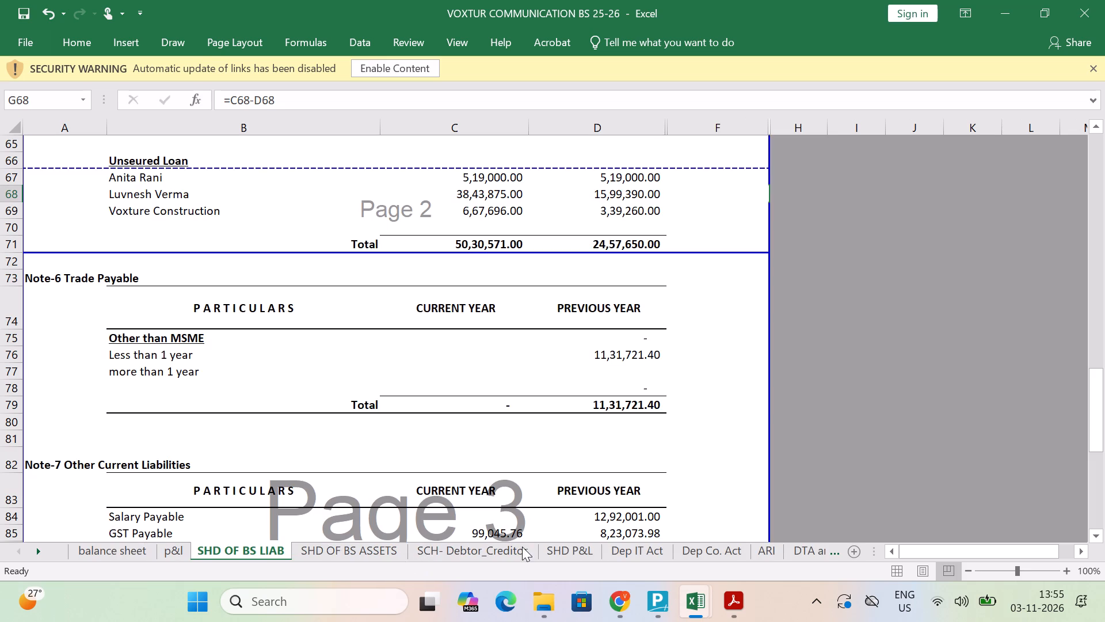
On the SHD P&L sheet, locate the current-year audit fees under Note-21 Other Administrative Expenses.
click(579, 552)
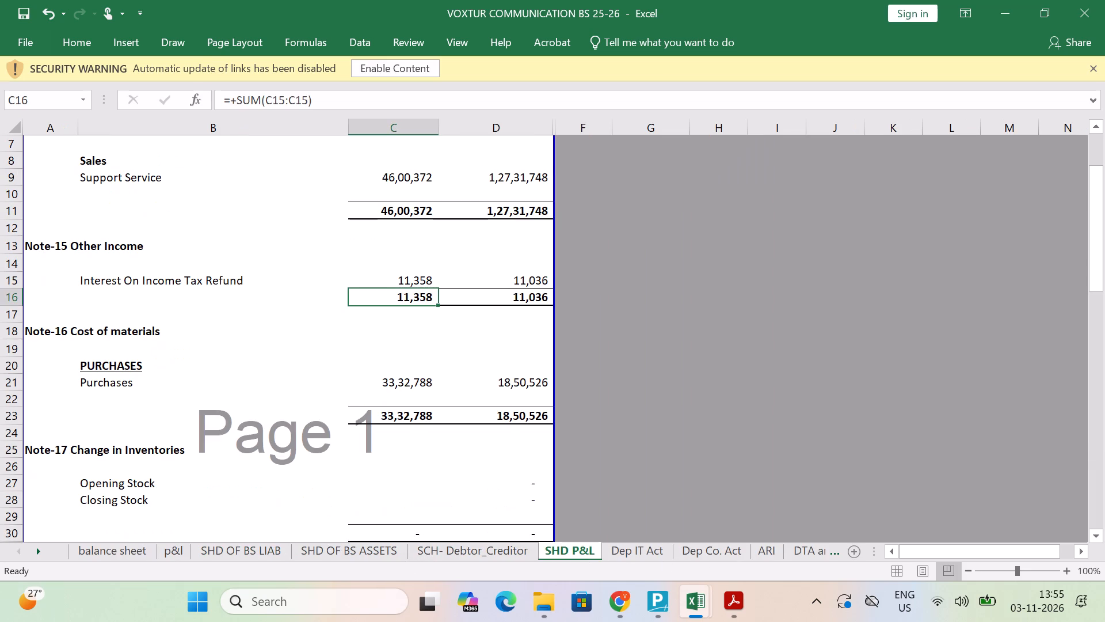
scroll(433, 392, down, 6)
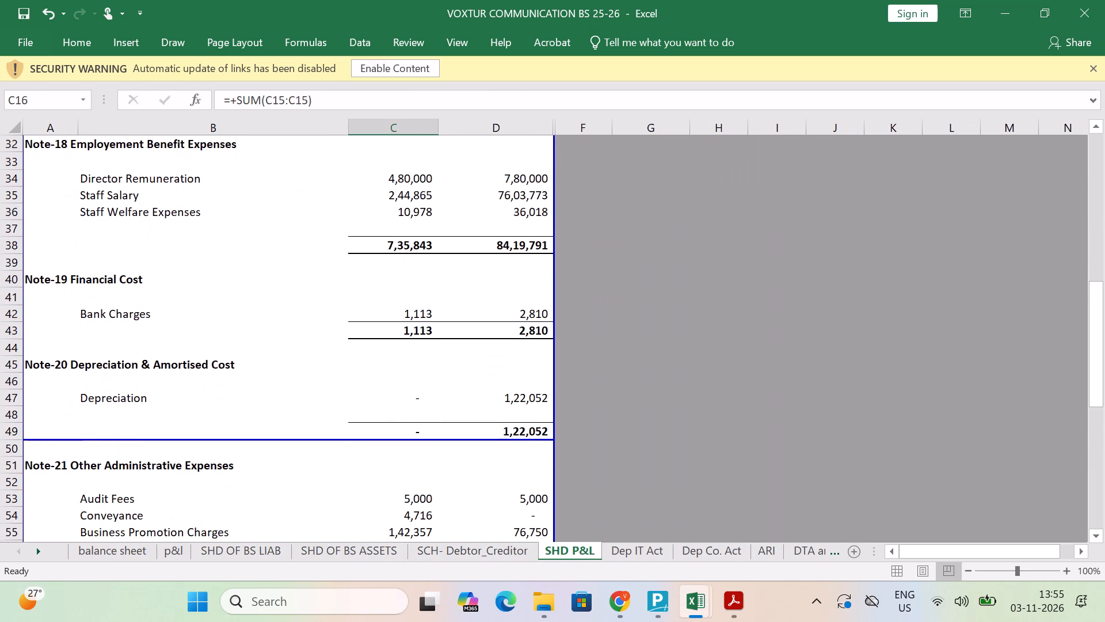
scroll(433, 392, down, 2)
Switch to Book1 and enter 5000 as Voxtur Communication Pvt Ltd's audit fees provision.
key(alt+Tab)
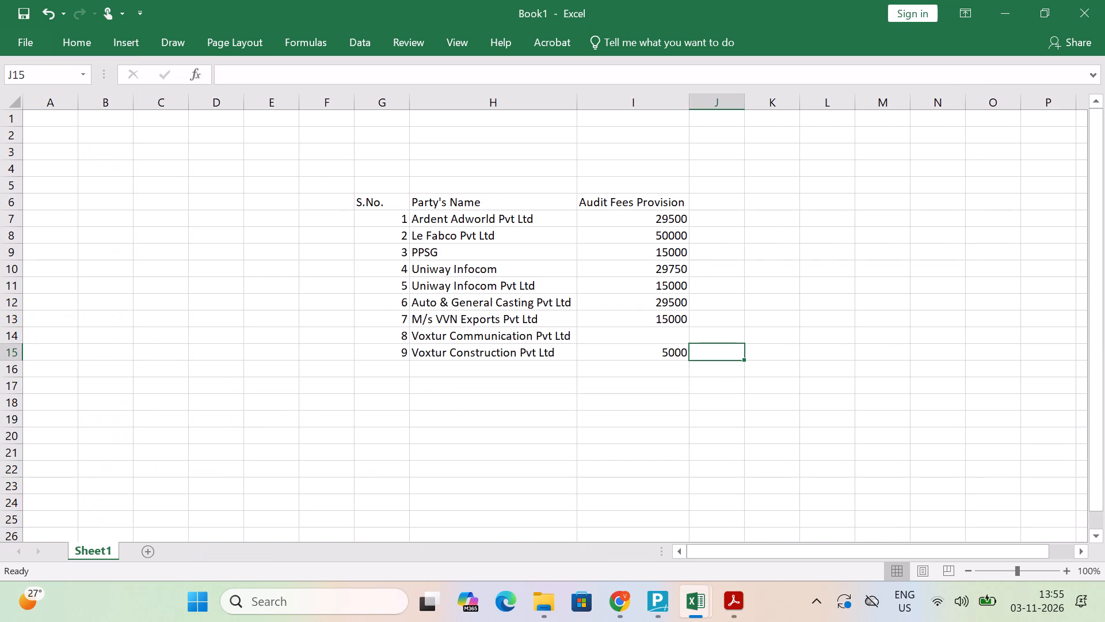
key(Up)
key(Left)
text(5000)
key(Return)
Select the block of cells from F4 across to column K and down over the audit fees provision table.
key(Up)
key(Up)
key(Up)
key(Up)
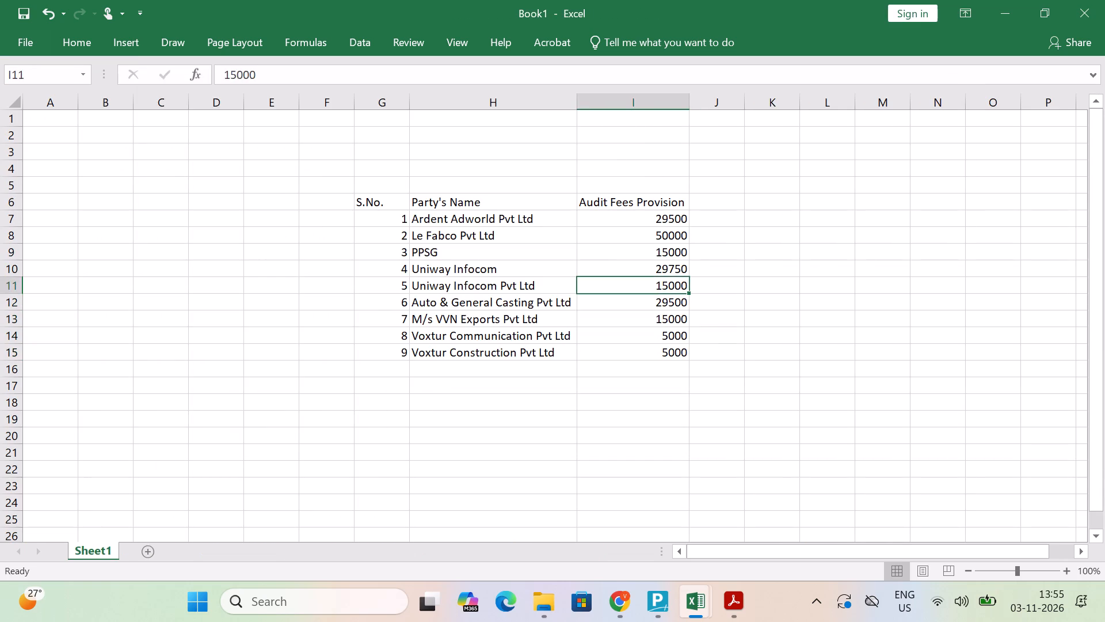
key(Up)
key(Up)
key(Up)
key(Up)
key(Up)
key(Left)
key(Up)
key(Left)
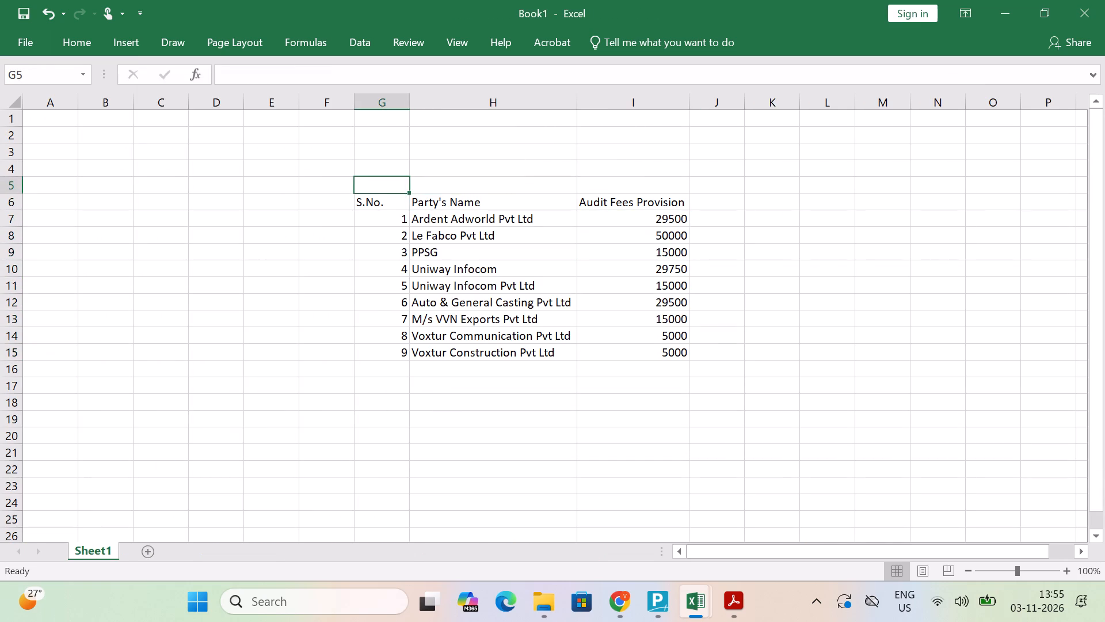
key(Up)
key(Left)
key(shift+Right)
key(shift+Right)
key(shift+Right)
key(shift+Right)
key(shift+Right)
key(shift+Down)
key(shift+Down)
key(shift+Down)
key(shift+Down)
key(shift+Down)
key(shift+Down)
key(shift+Down)
key(shift+Down)
key(shift+Down)
key(shift+Down)
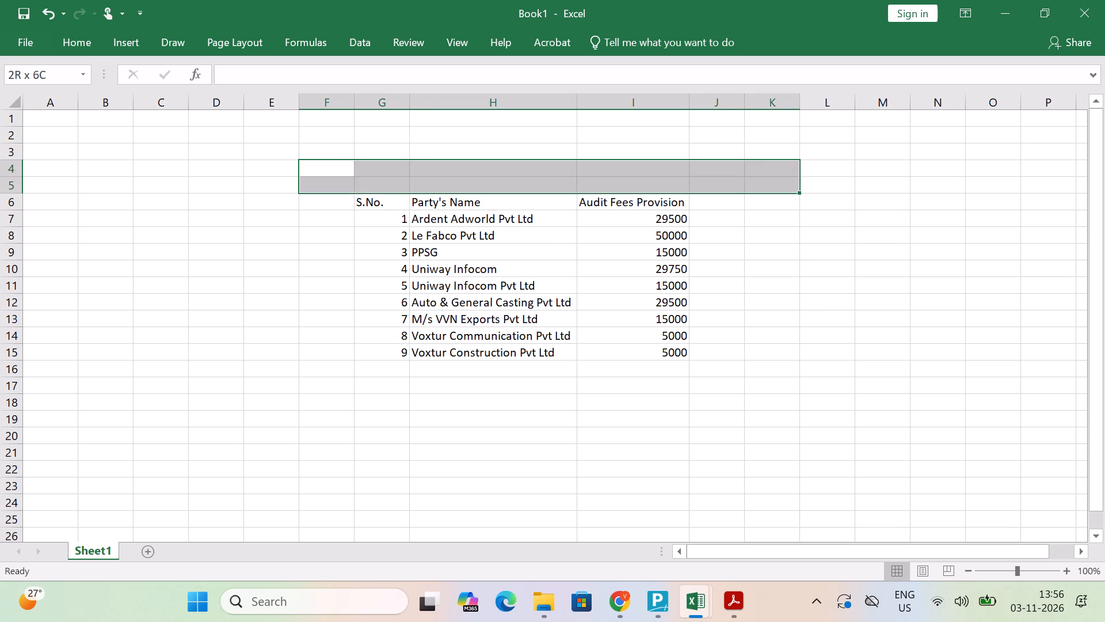
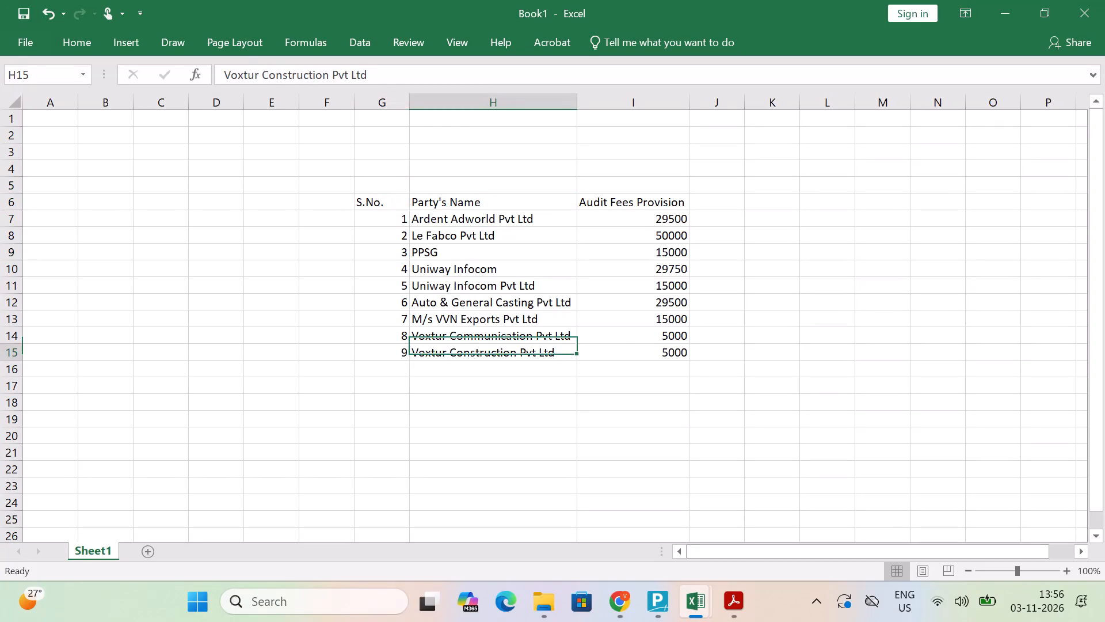
Total the Audit Fees Provision column in I16 with a SUM of I7:I15 and make the total bold.
key(Right)
key(Right)
key(Down)
key(Left)
key(alt+equal)
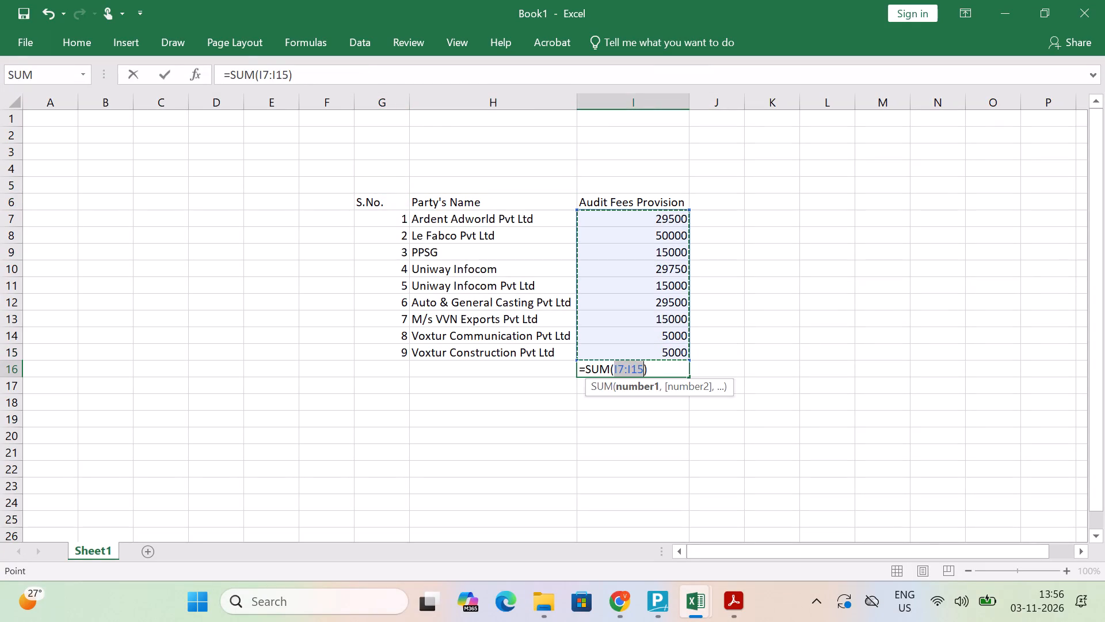
key(Return)
key(Up)
key(ctrl+b)
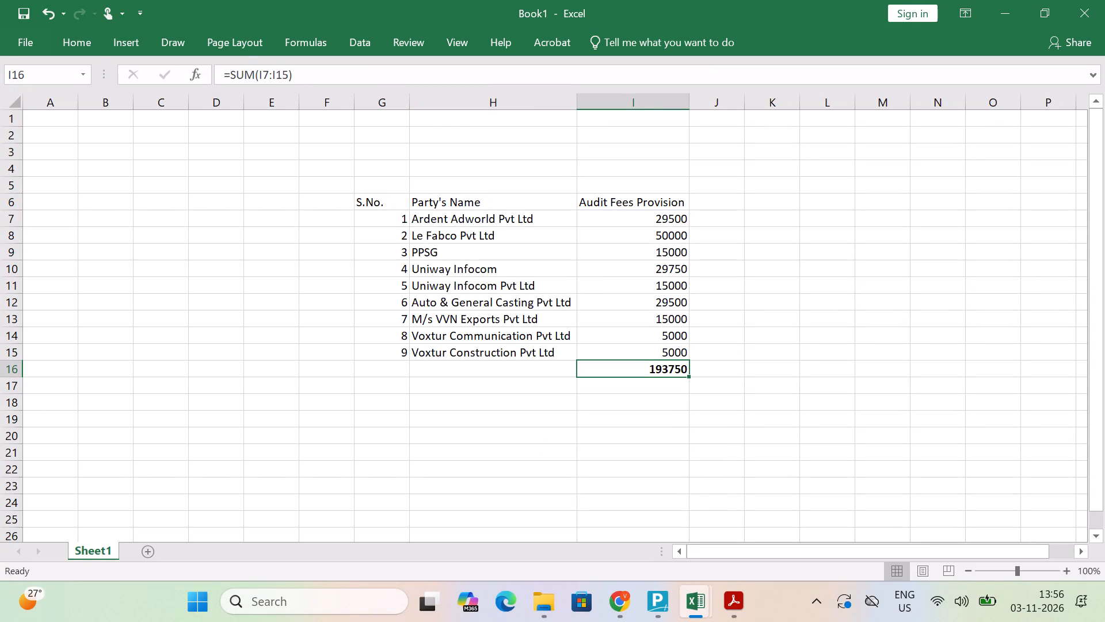
Apply the comma number format with two decimals to the audit fees total in I16.
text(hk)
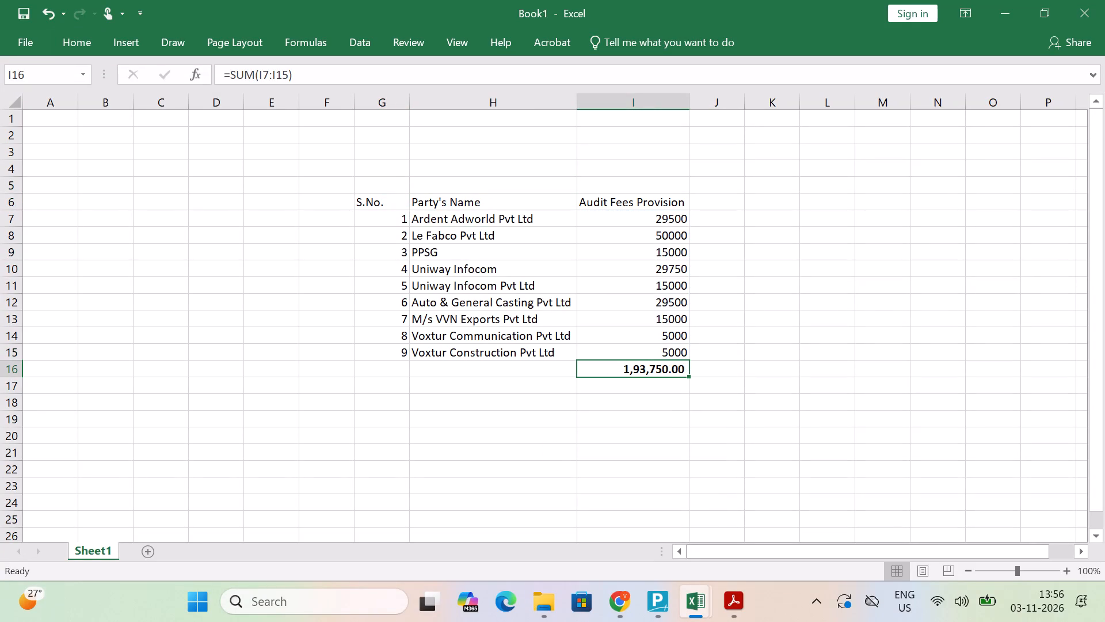
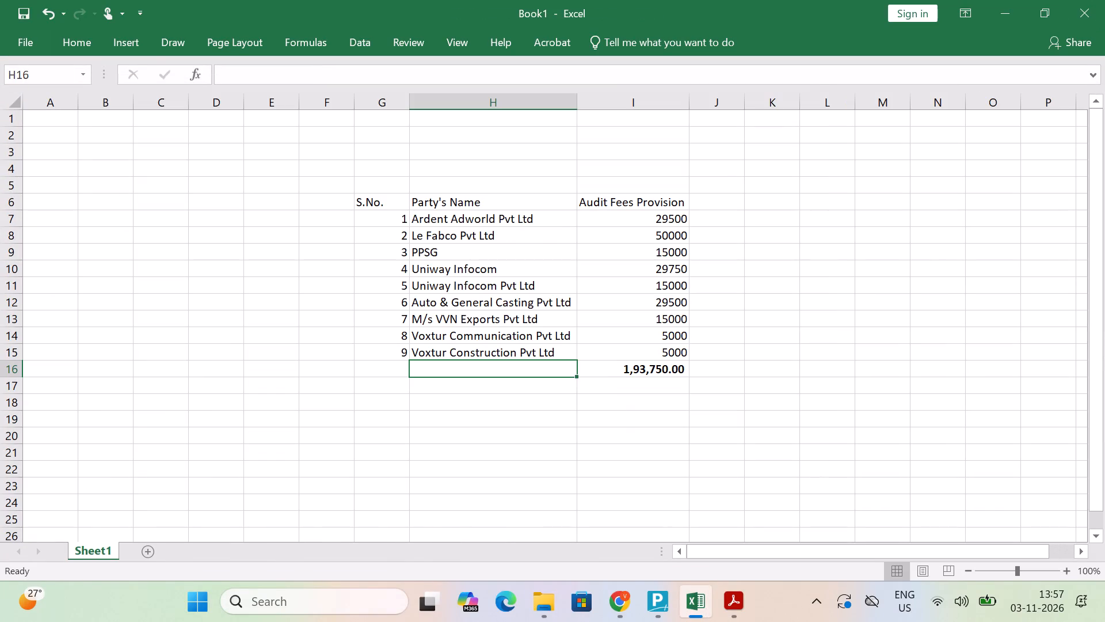
Insert a blank row above the total in the audit fees table and enter serial number 10 in its S.No. column.
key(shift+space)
key(ctrl+shift+equal)
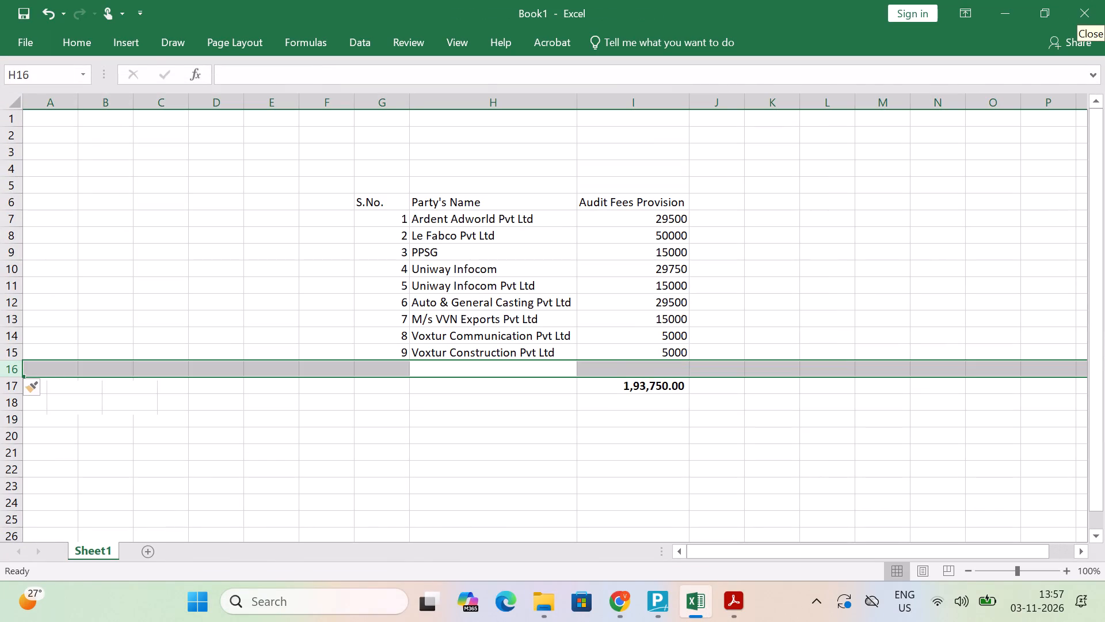
key(Left)
key(Left)
key(Right)
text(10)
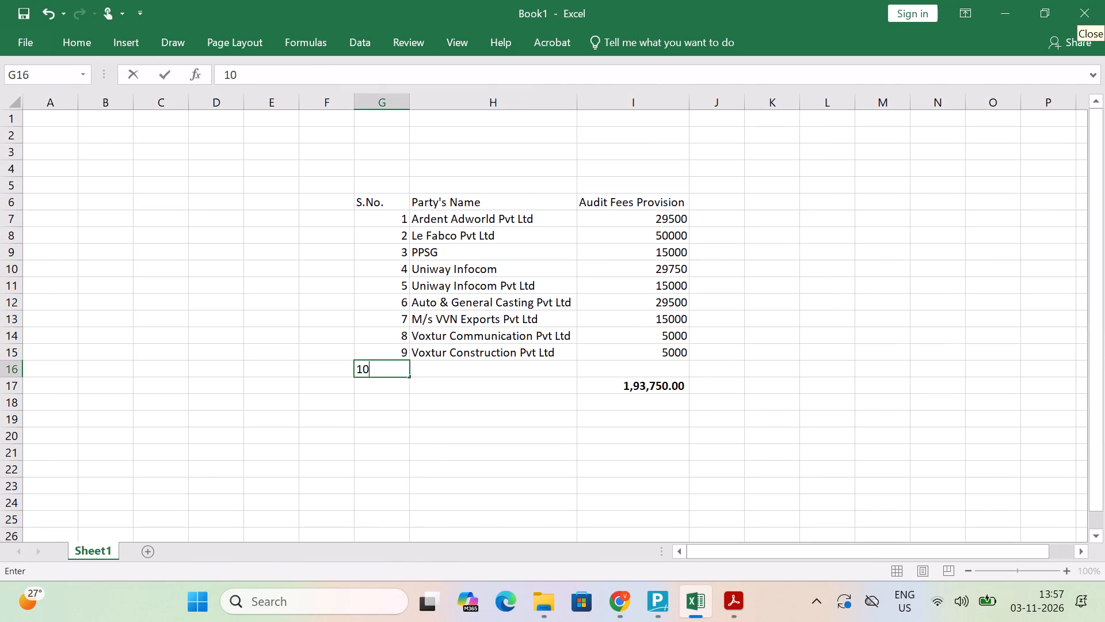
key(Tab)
Switch from Book1 to the WhatsApp window in Google Chrome.
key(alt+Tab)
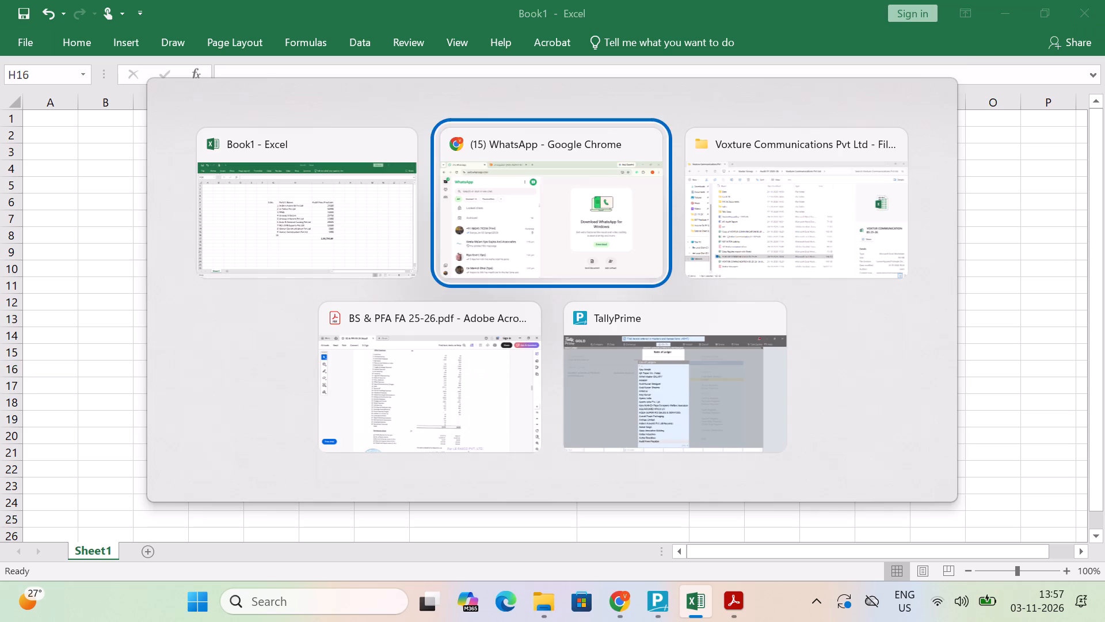
Switch to File Explorer and open the Home and We folder in the shared Google Drive under 3. Tax Audit, FY 2025-26.
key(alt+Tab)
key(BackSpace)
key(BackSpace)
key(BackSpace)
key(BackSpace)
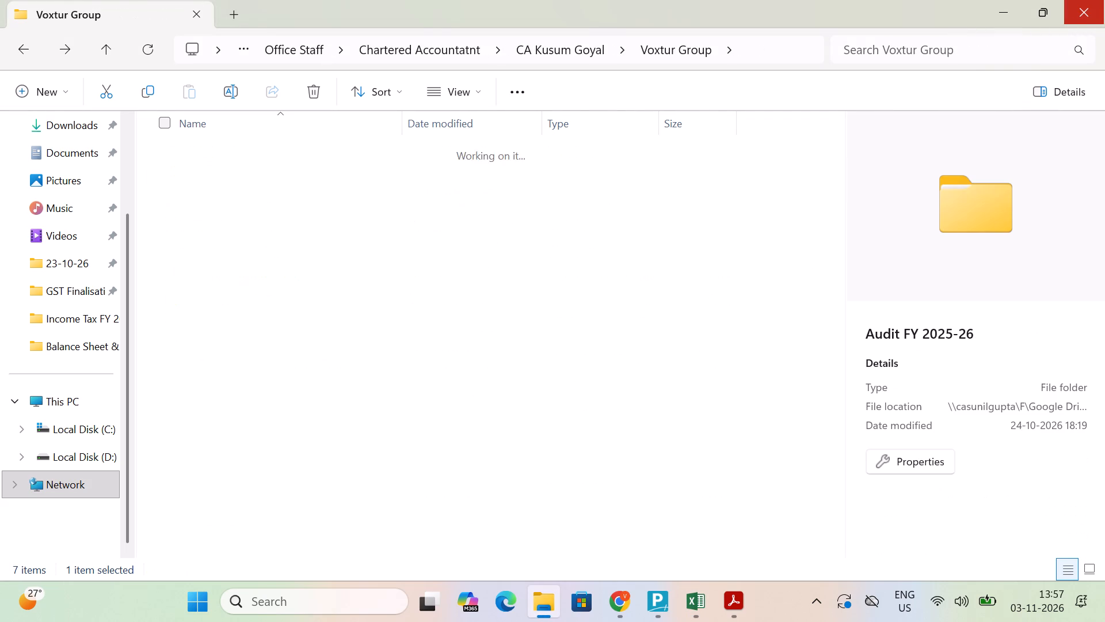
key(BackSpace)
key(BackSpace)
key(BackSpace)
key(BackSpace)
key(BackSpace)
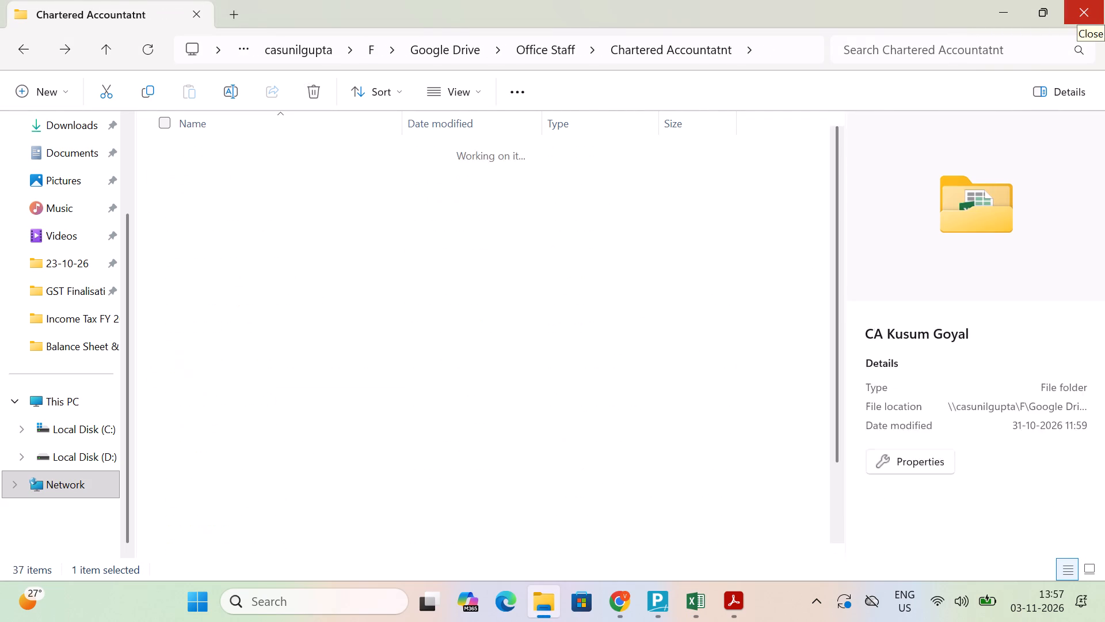
click(516, 48)
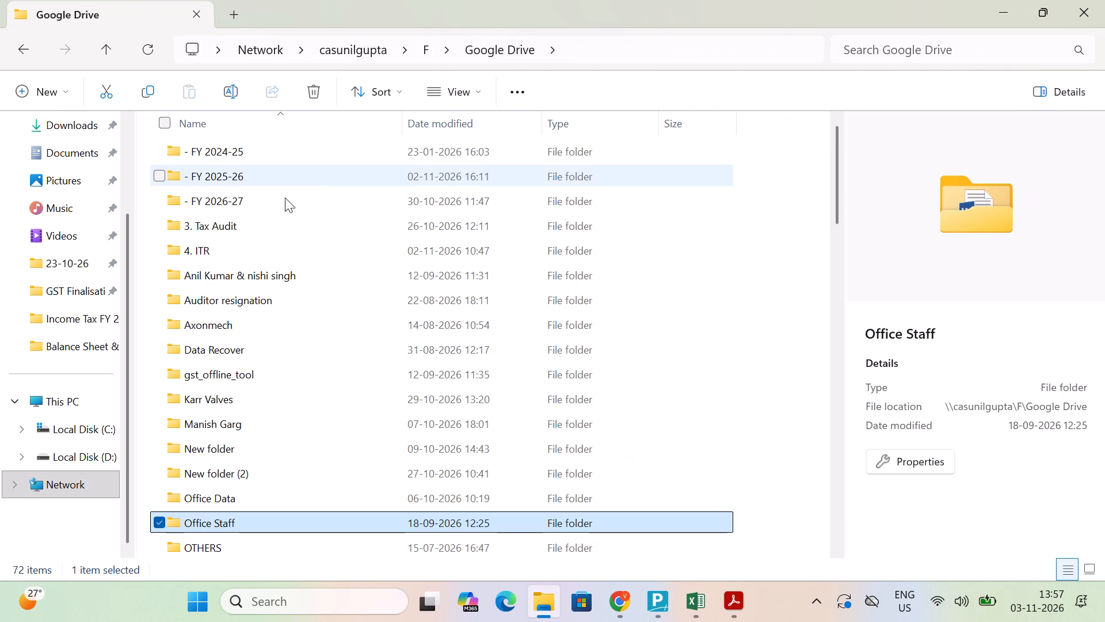
double_click(241, 218)
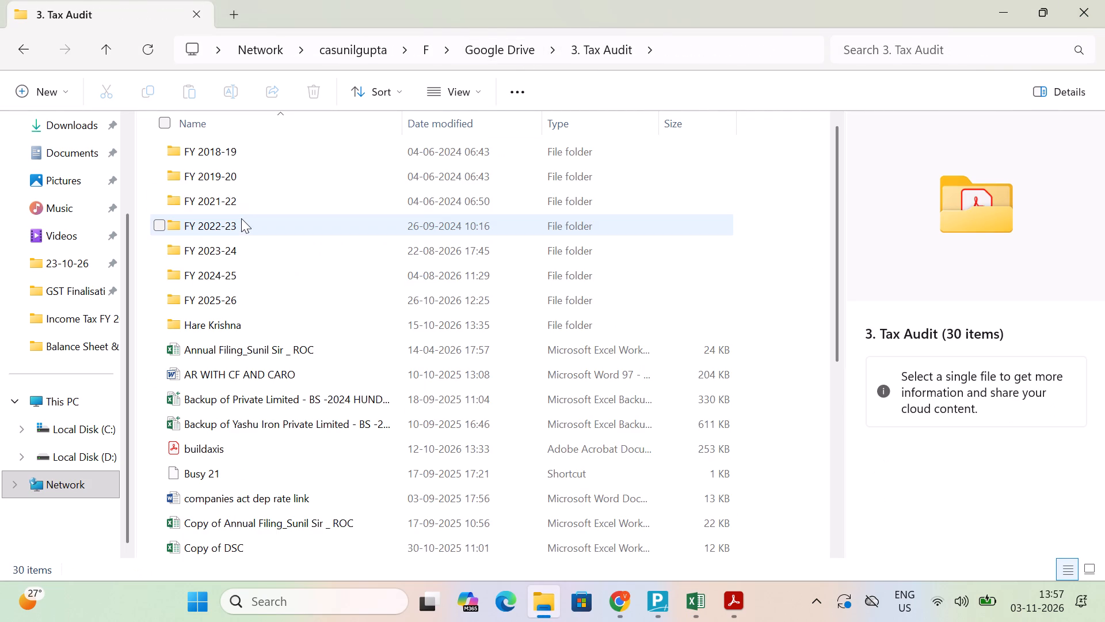
key(Down)
key(Down)
key(Down)
key(Down)
key(Down)
key(Down)
key(Return)
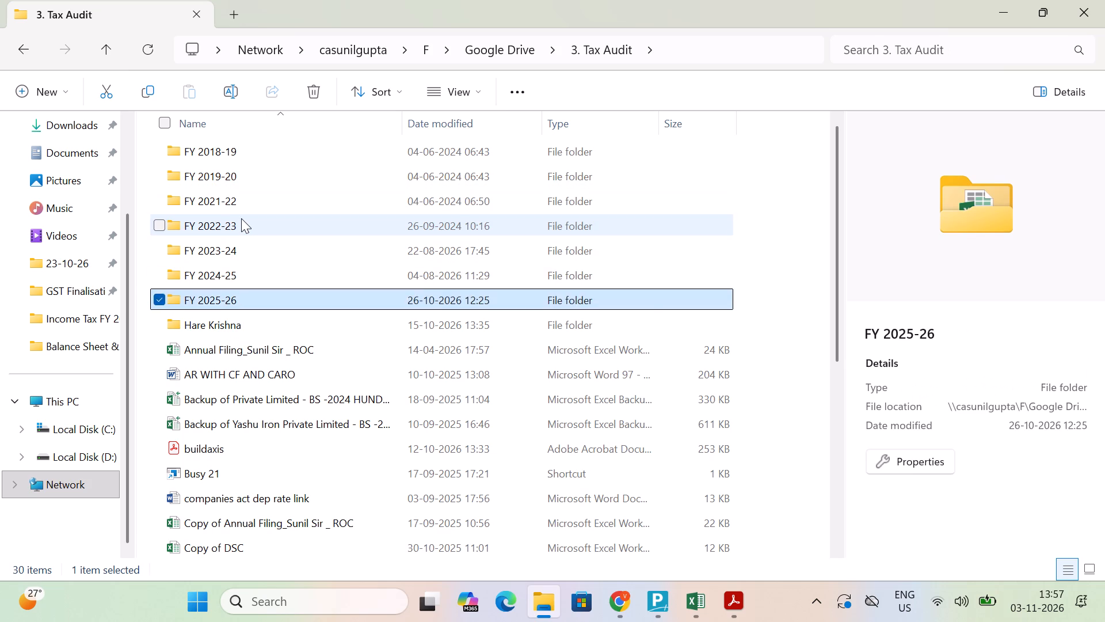
key(h)
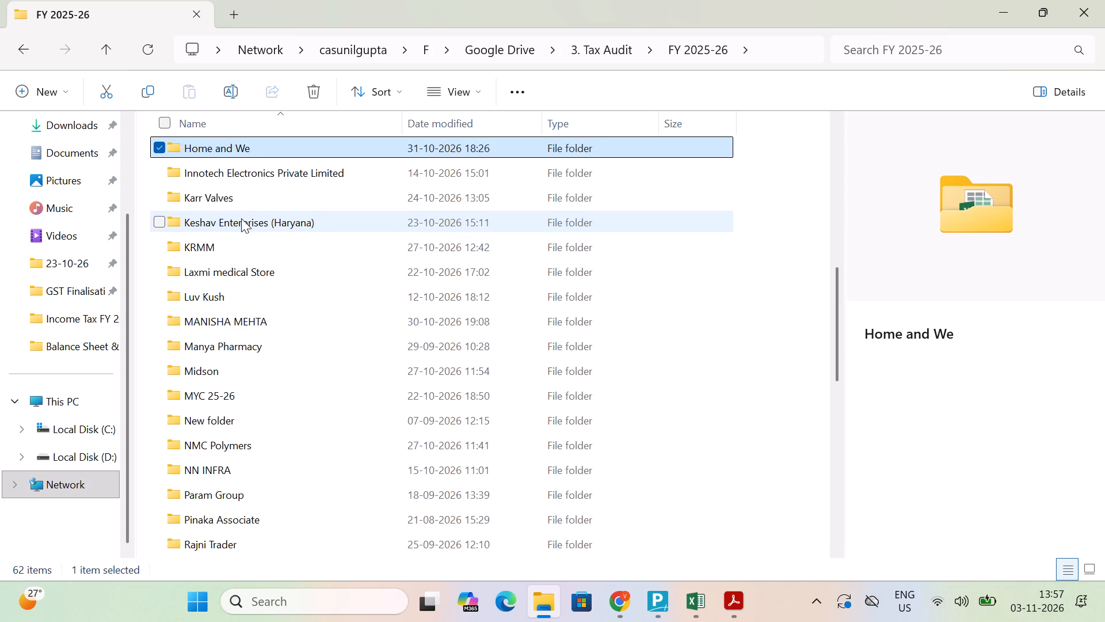
key(Return)
Open the Tax Audit Working subfolder inside the Home and We folder.
key(Down)
key(Down)
key(Down)
key(Down)
key(Down)
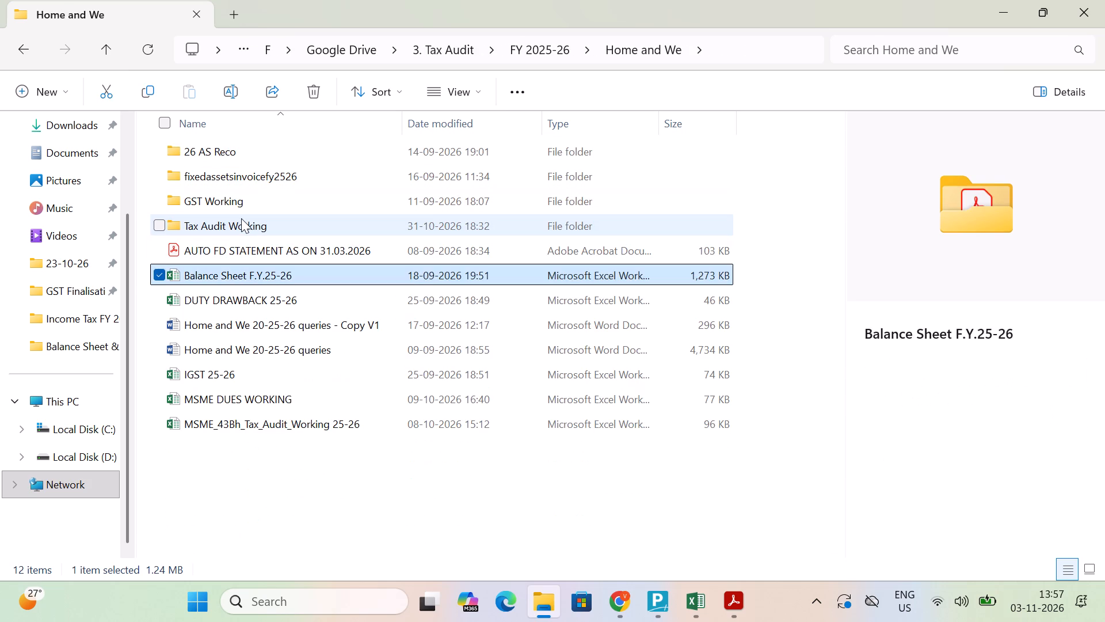
key(Up)
key(Up)
key(Up)
key(Down)
key(Return)
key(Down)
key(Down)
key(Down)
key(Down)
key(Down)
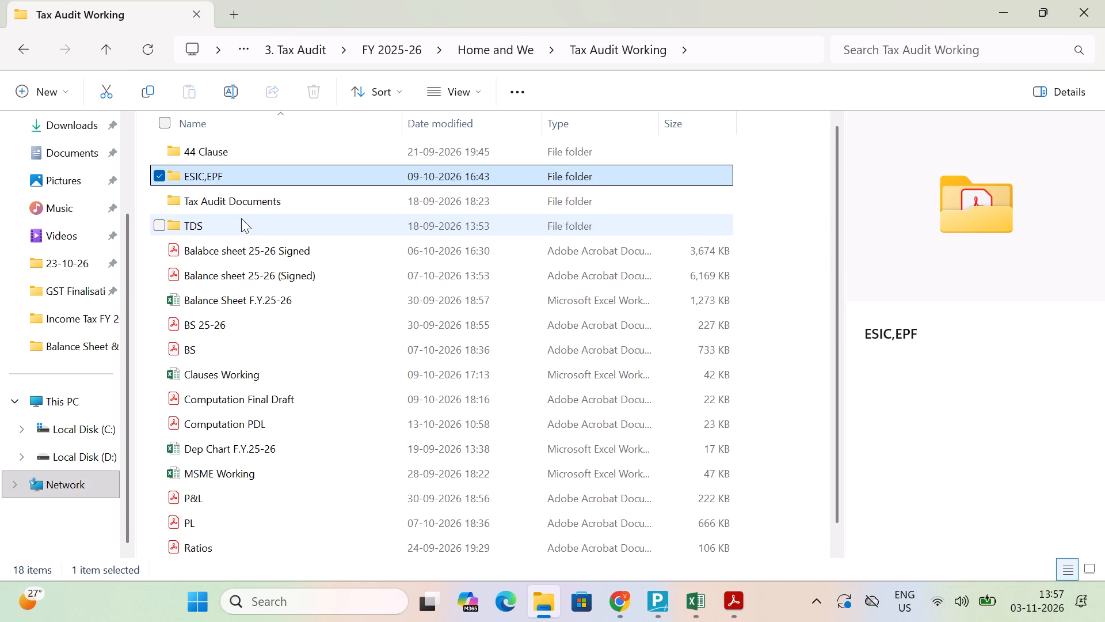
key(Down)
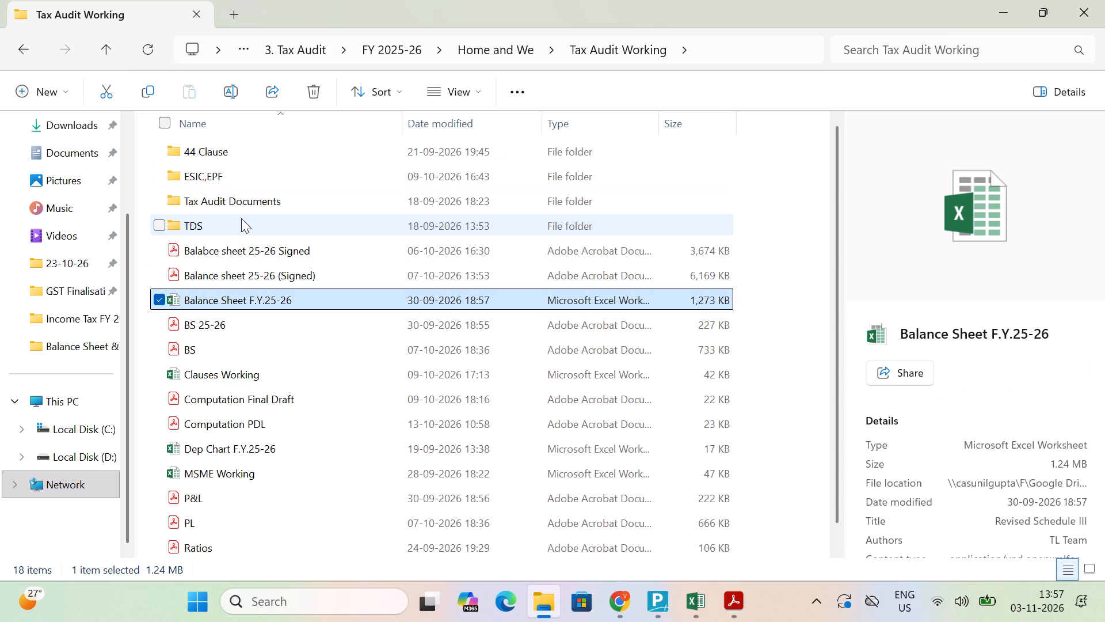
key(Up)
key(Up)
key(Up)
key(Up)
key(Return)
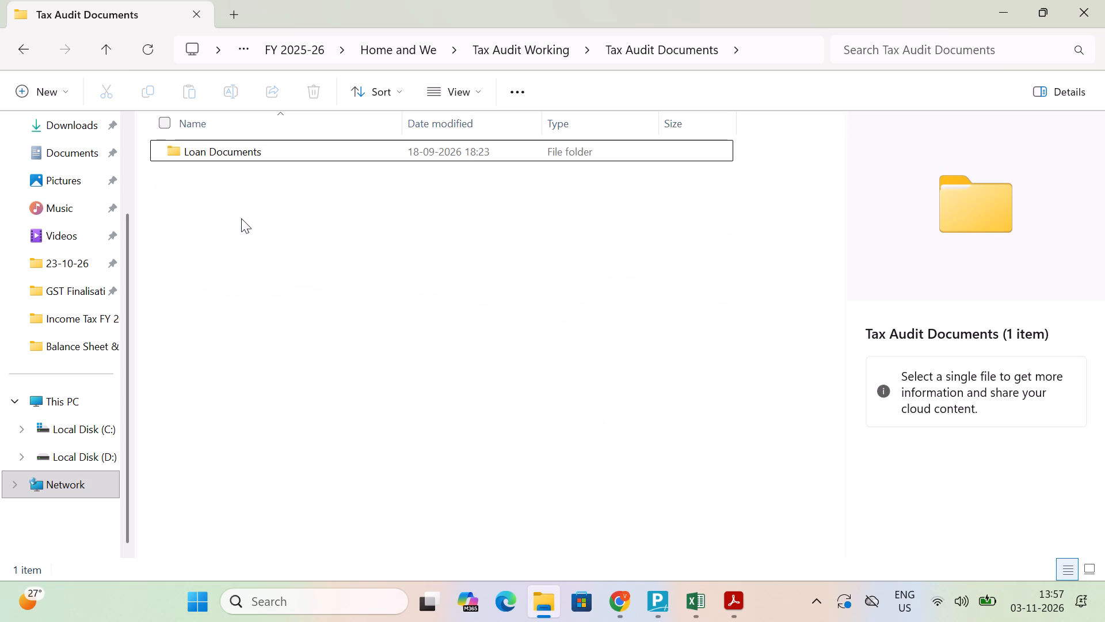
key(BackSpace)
Open the Balance Sheet F.Y.25-26 workbook from the Tax Audit Working folder.
key(Down)
key(Down)
key(Down)
key(Down)
key(Down)
key(Down)
key(Down)
key(Down)
key(Down)
key(Down)
key(Down)
key(Down)
key(Down)
key(Down)
key(Down)
key(Down)
key(Down)
key(Down)
key(Down)
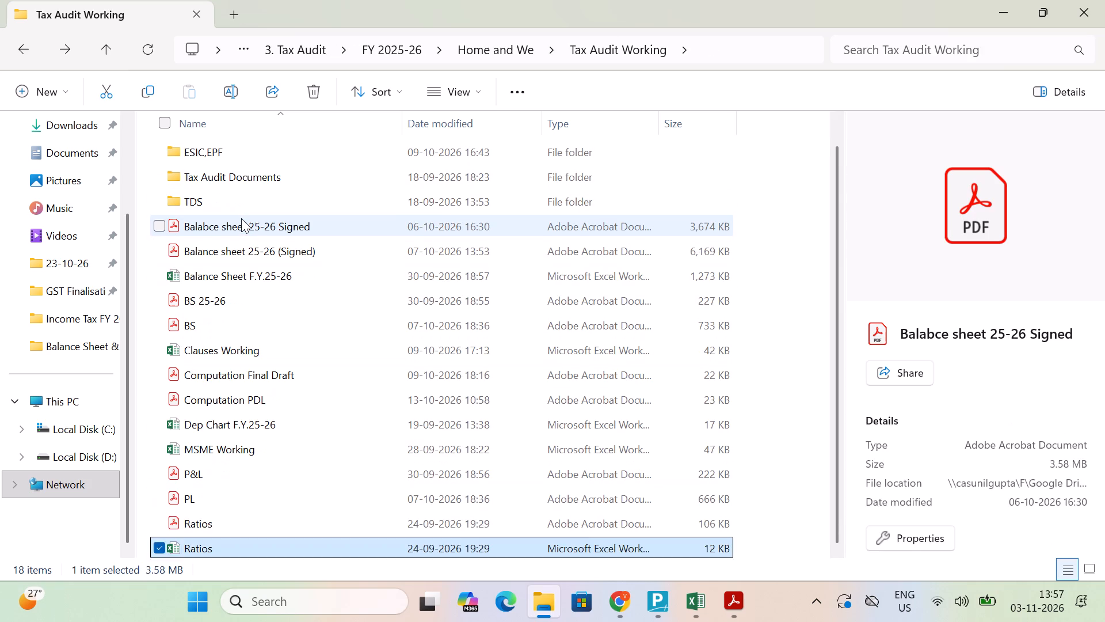
key(Up)
key(Up)
key(Up)
key(Up)
key(Up)
key(Up)
key(Up)
key(Up)
key(Up)
key(Up)
key(Up)
key(Return)
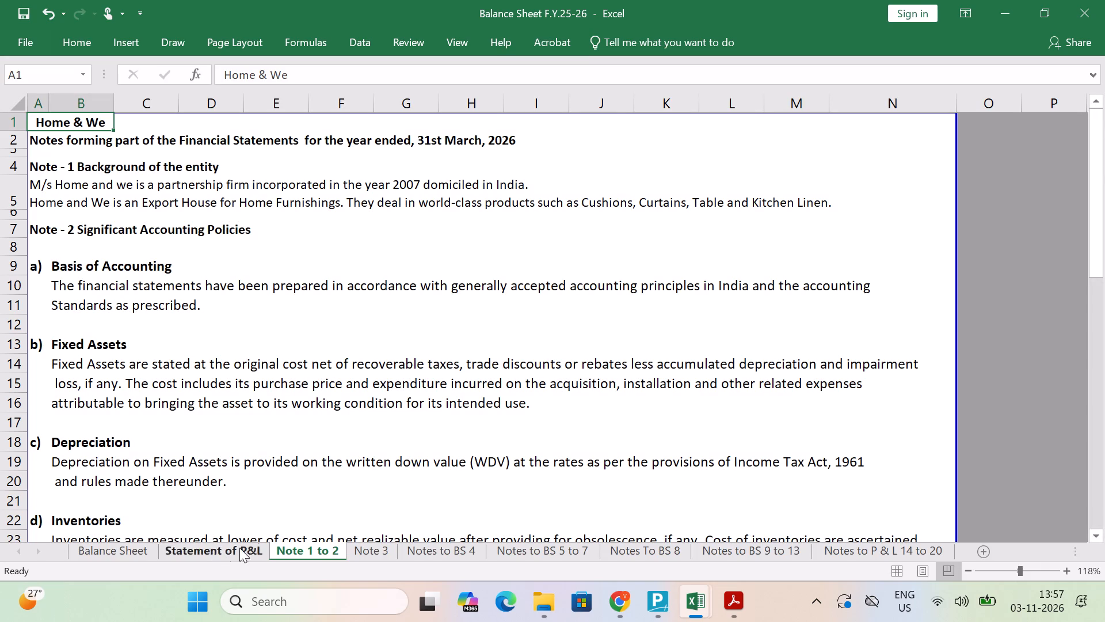
Look up the auditor's remuneration for 31 March 2026 under Other Expenses on the Notes to P & L 14 to 20 sheet.
click(843, 556)
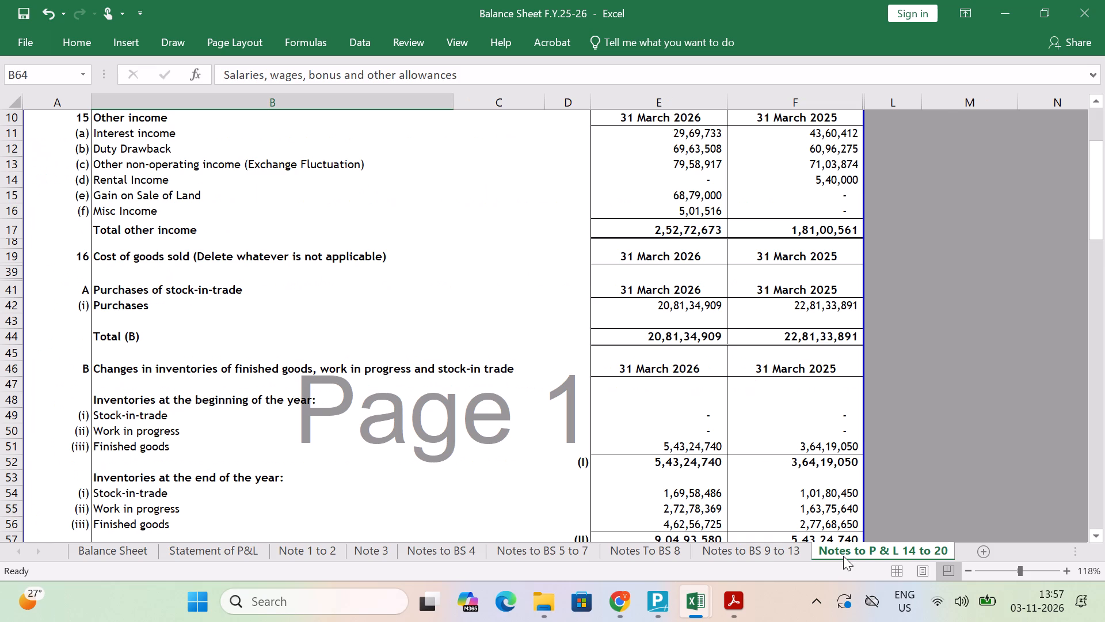
scroll(473, 392, down, 7)
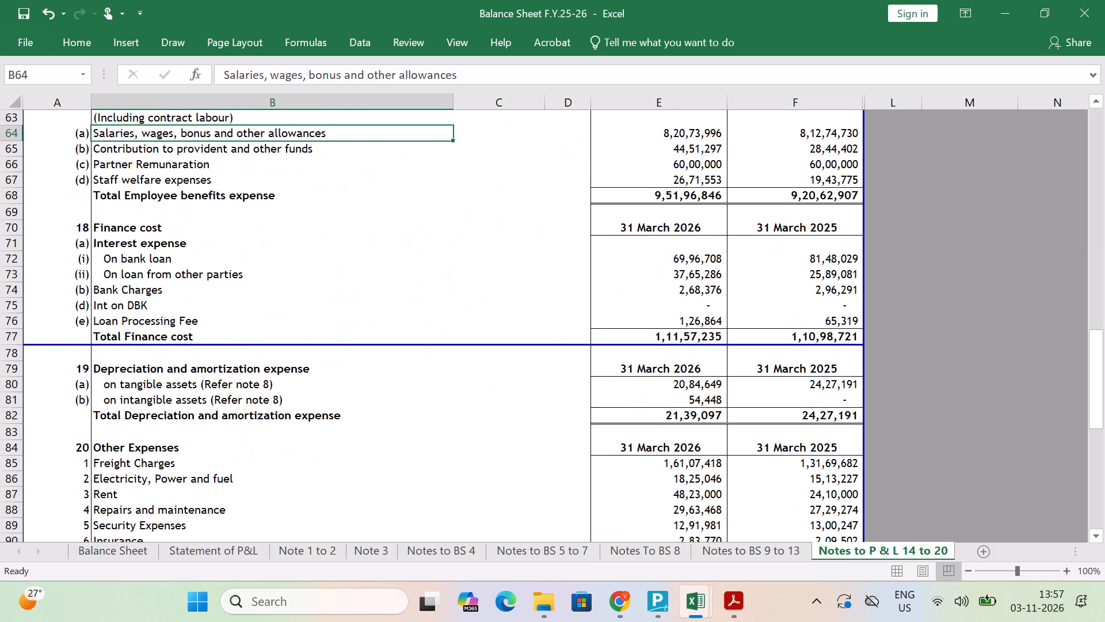
scroll(473, 392, down, 4)
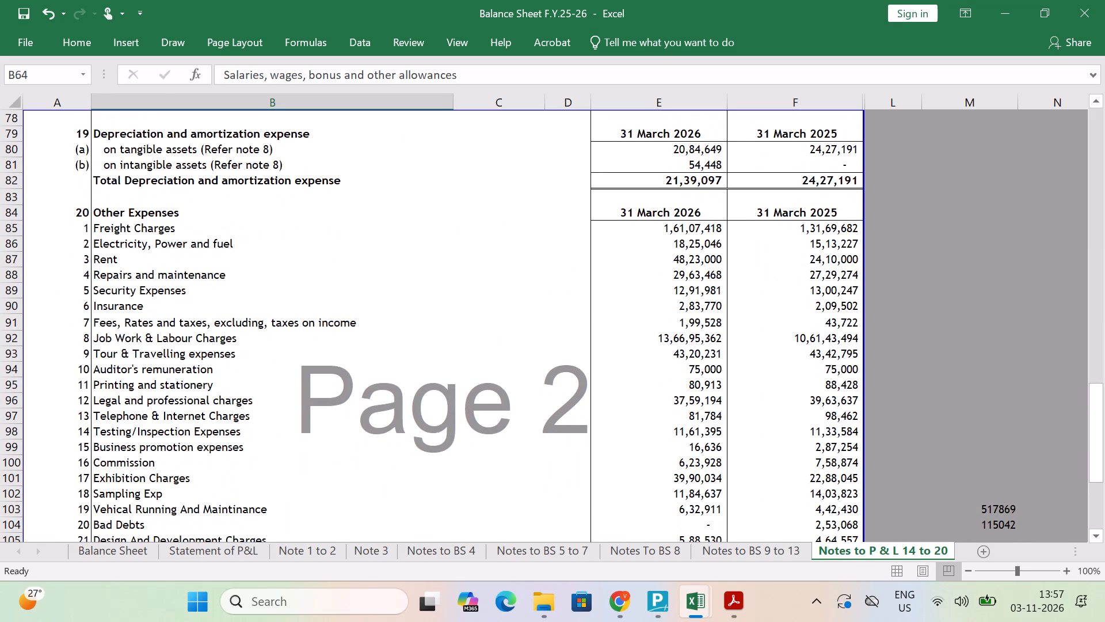
click(184, 366)
key(Tab)
key(Tab)
key(Tab)
key(Tab)
Switch to Book1 and fill row 16 with the party name Home and We and an audit fees provision of 75000.
key(alt+Tab)
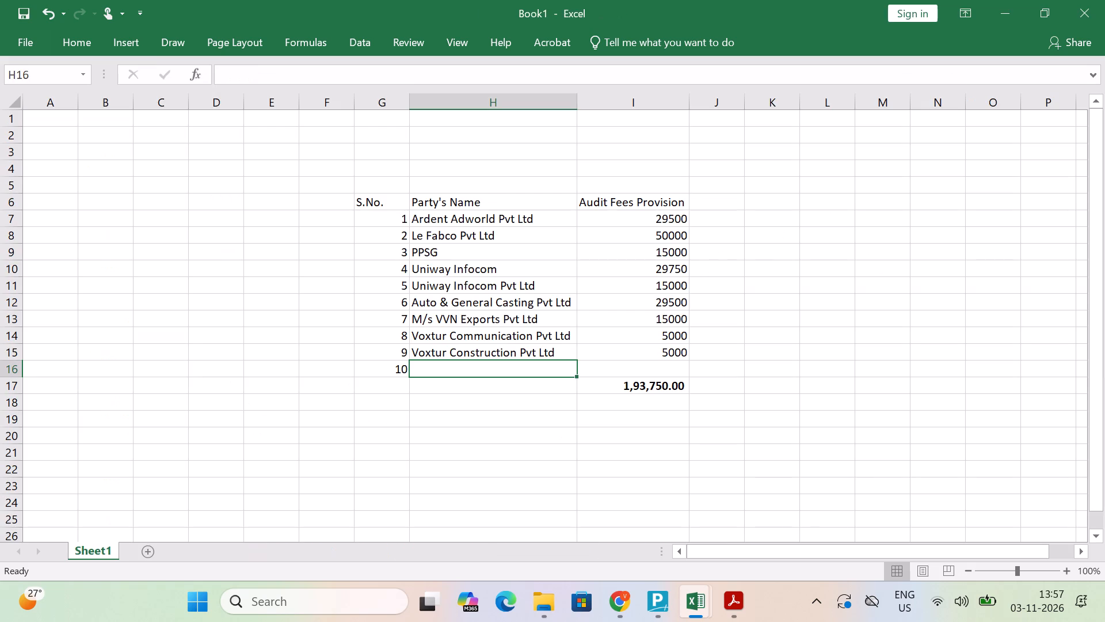
key(BackSpace)
key(BackSpace)
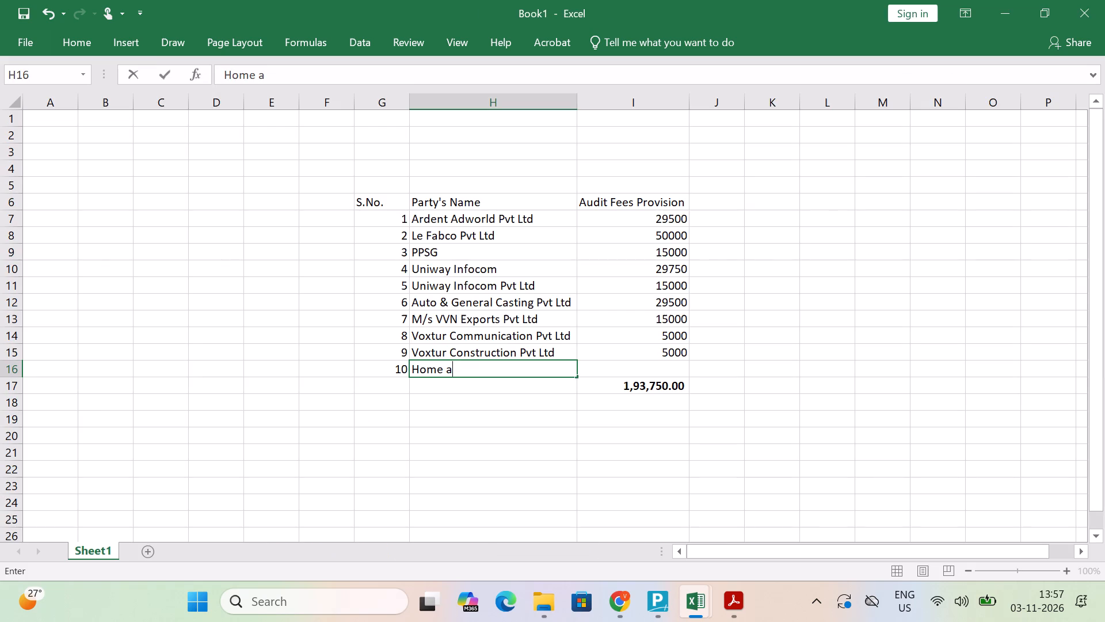
key(Tab)
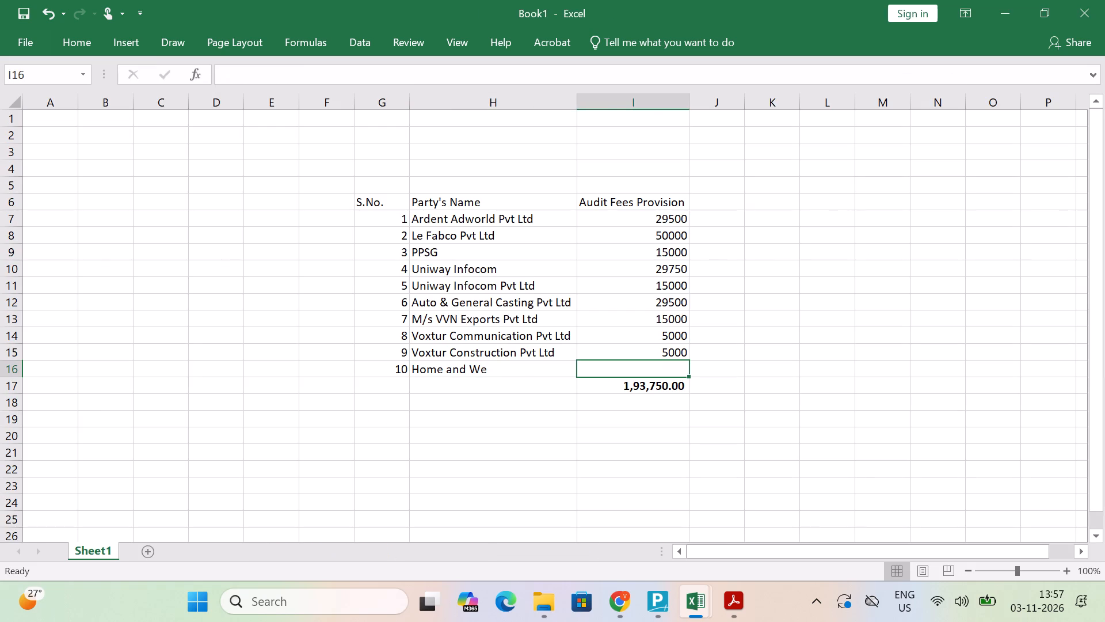
text(75000)
key(Tab)
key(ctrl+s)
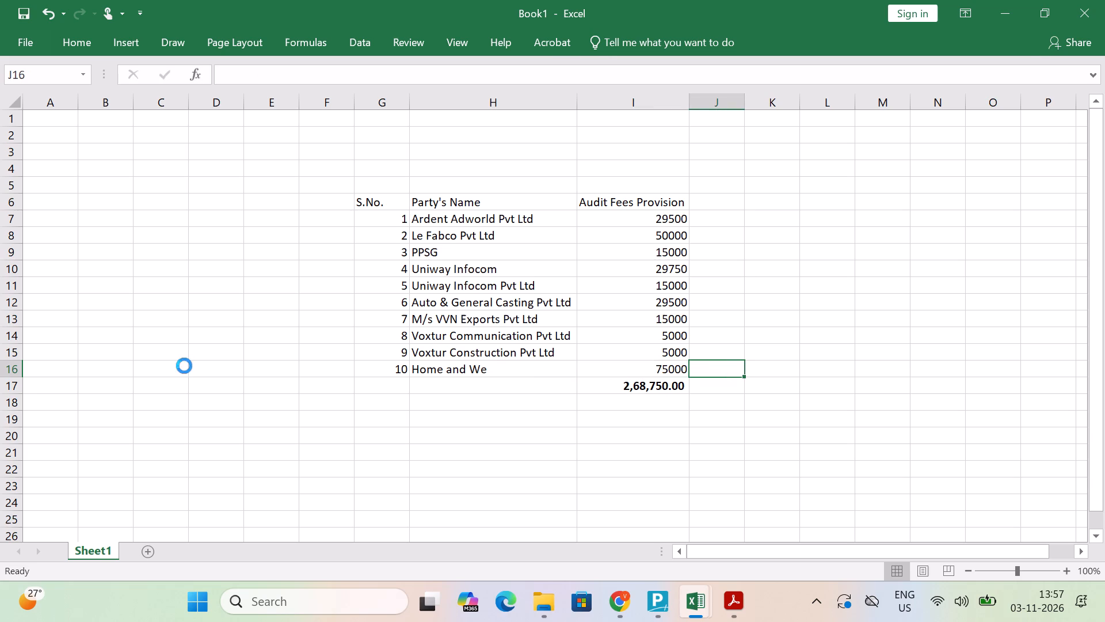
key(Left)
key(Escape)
Select the range F3:K18, covering the whole audit fees provision table and its surrounding blank cells.
key(Left)
key(Up)
key(Up)
key(Up)
key(Up)
key(Up)
key(Up)
key(Up)
key(Up)
key(Up)
key(Up)
key(Up)
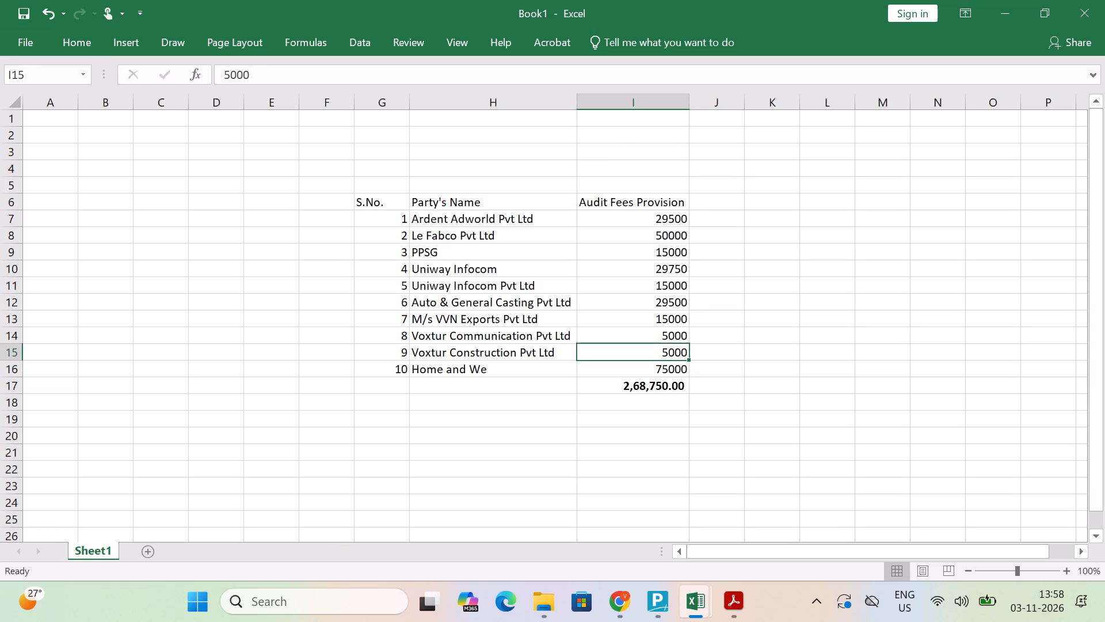
key(Left)
key(Up)
key(Left)
key(Left)
key(Up)
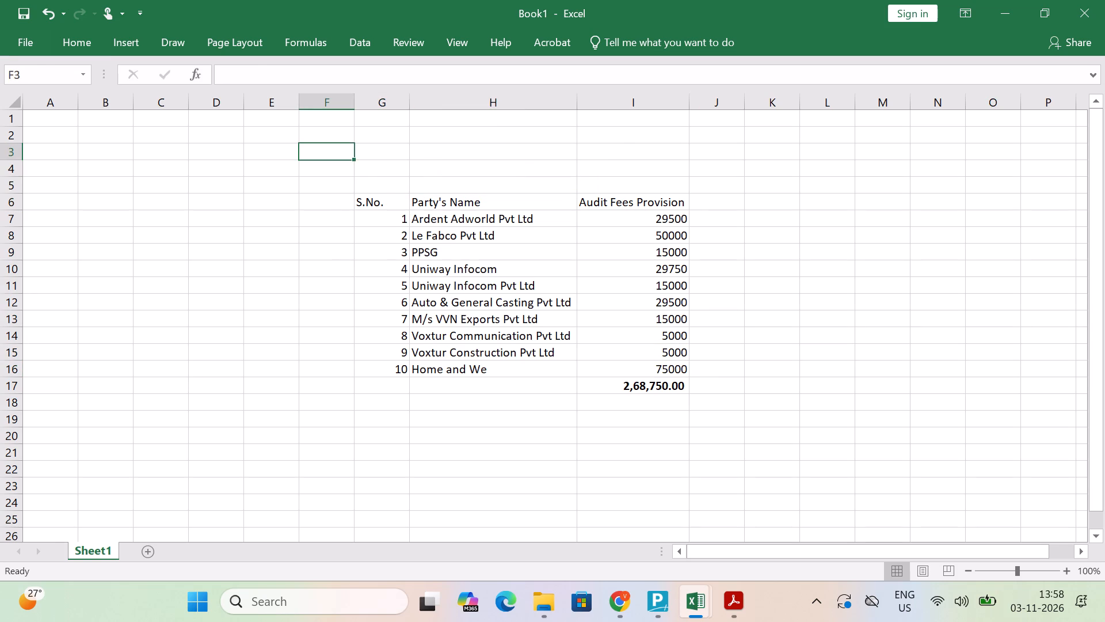
key(shift+Right)
key(shift+Right)
key(shift+Right)
key(shift+Right)
key(shift+Right)
key(shift+Down)
key(shift+Down)
key(shift+Down)
key(shift+Down)
key(shift+Down)
key(shift+Down)
key(shift+Down)
key(shift+Down)
key(shift+Down)
key(shift+Down)
key(shift+Down)
key(shift+Down)
key(shift+Down)
key(shift+Down)
key(shift+Down)
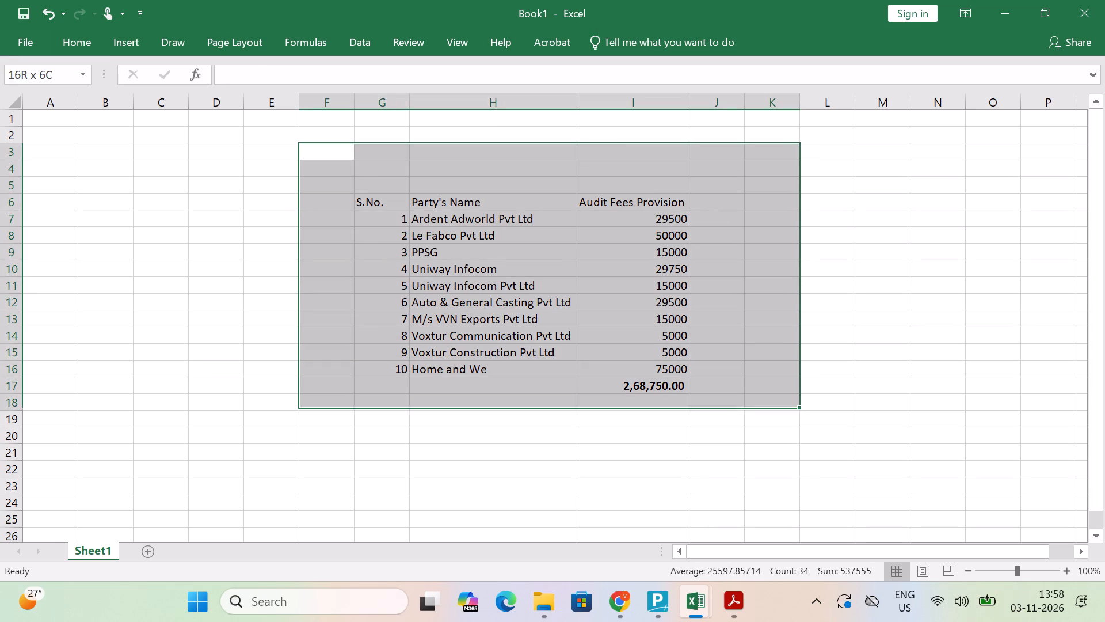
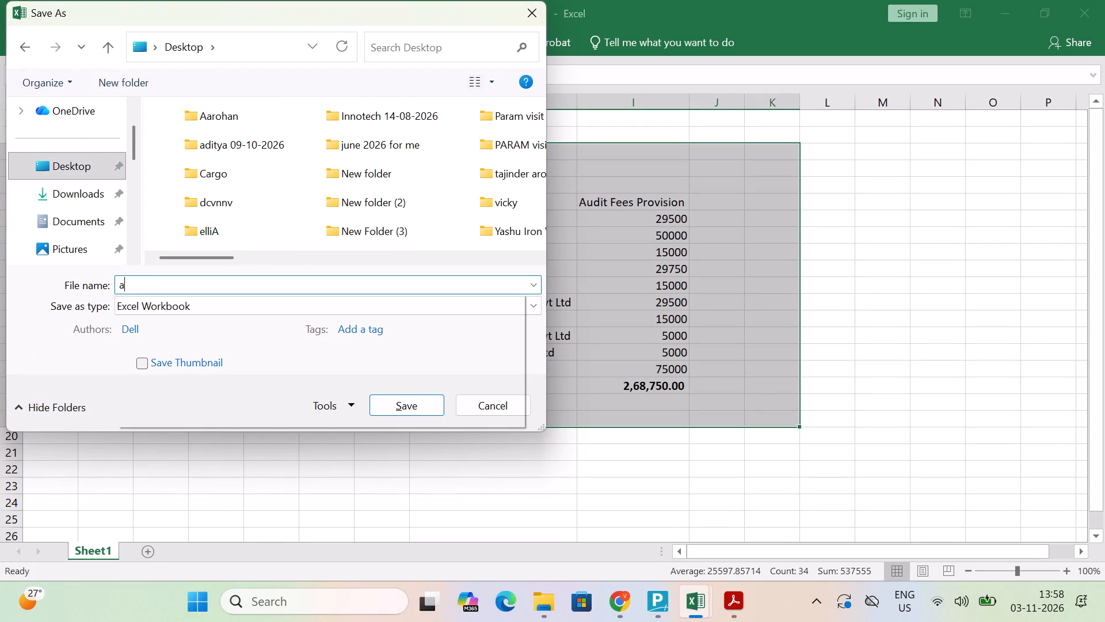
Save the audit fees provision workbook to the Desktop as an Excel Workbook named audit client sheet.
text(dit clien)
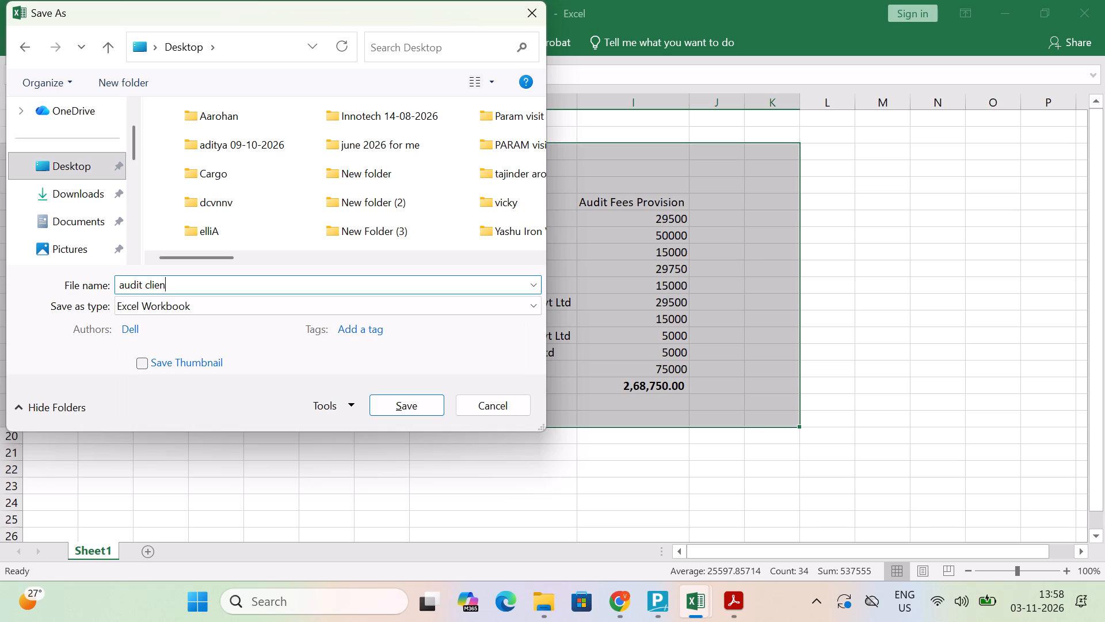
text(t)
key(space)
text(sheet)
click(401, 401)
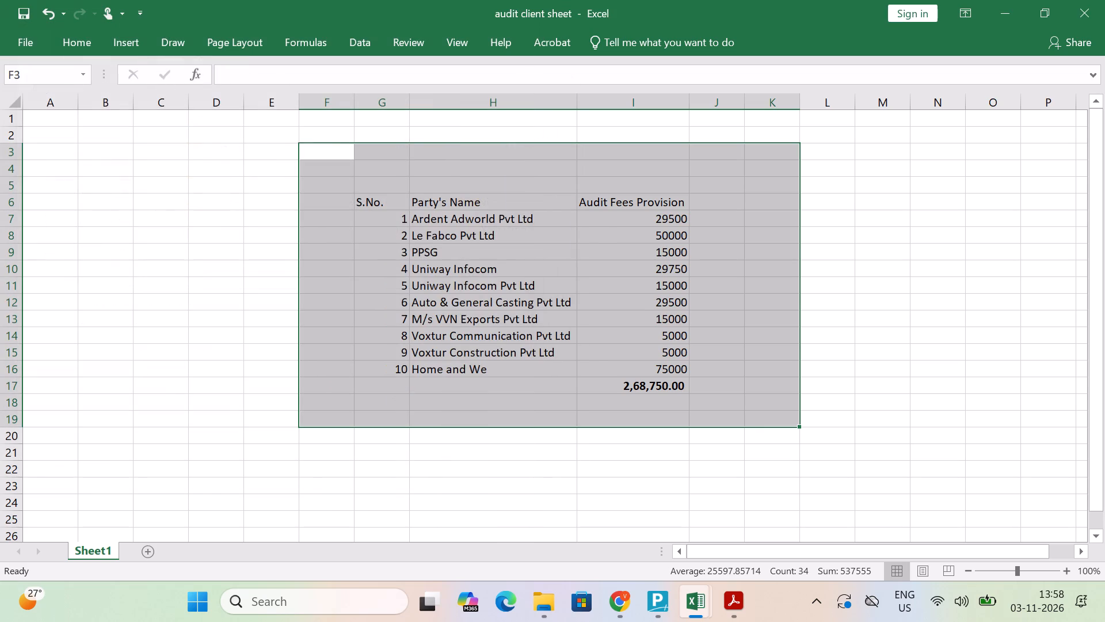
Close the saved audit client sheet workbook.
click(1104, 1)
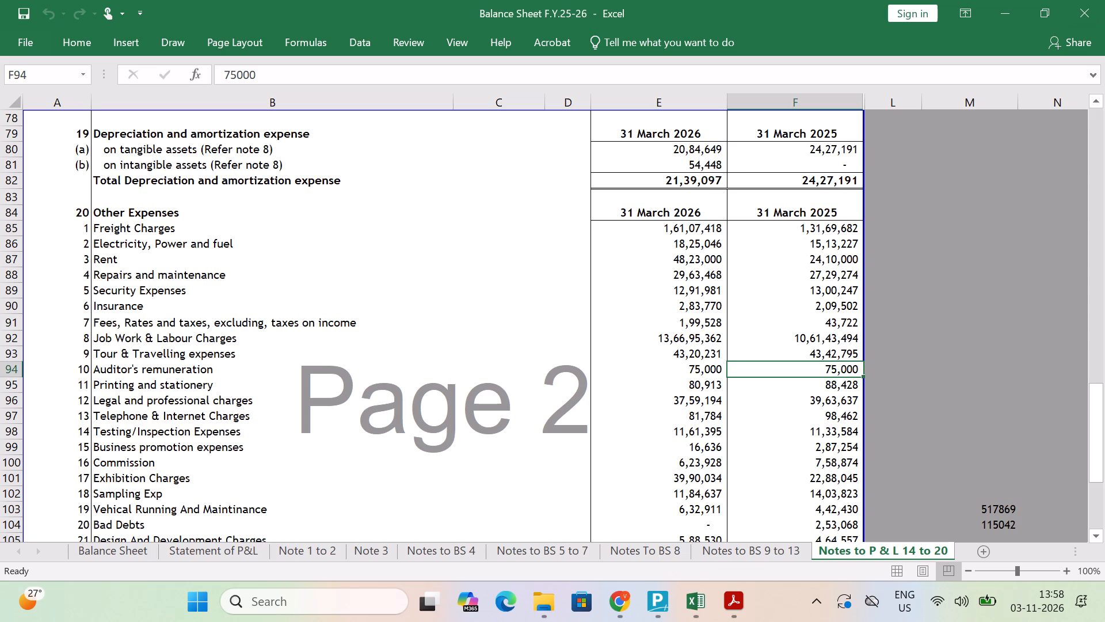